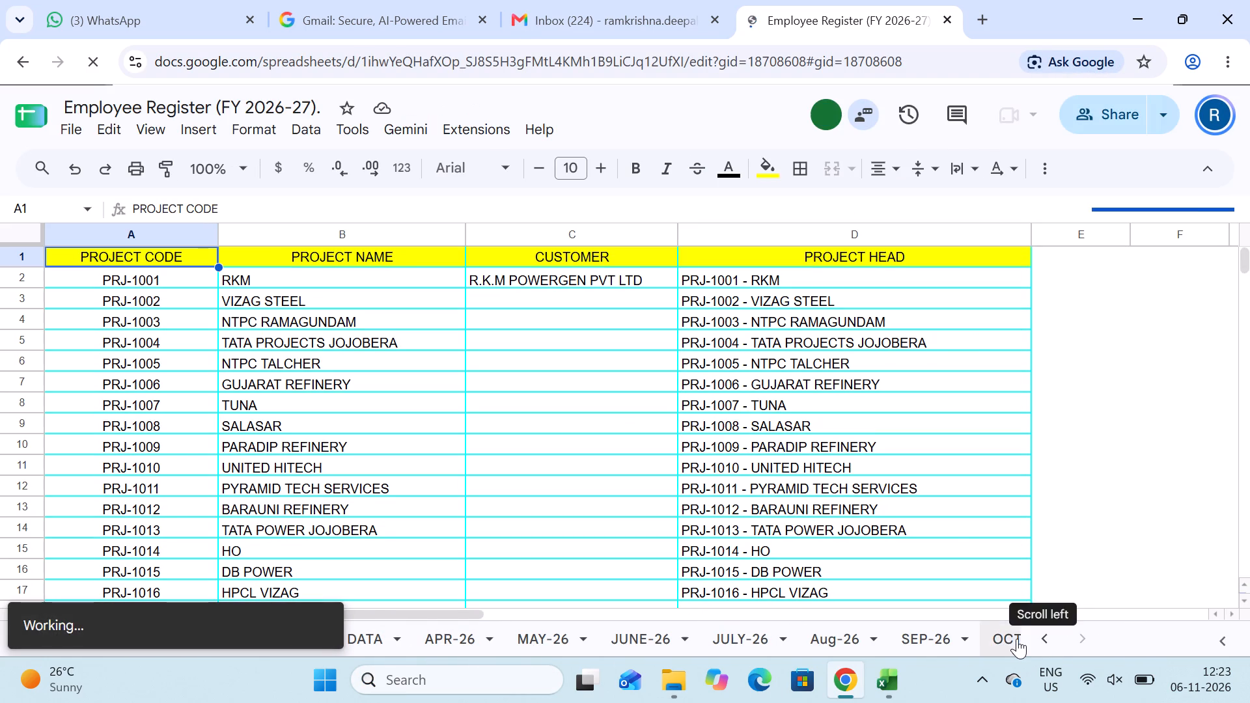
Open the OCT-26 sheet of the employee register.
click(1016, 638)
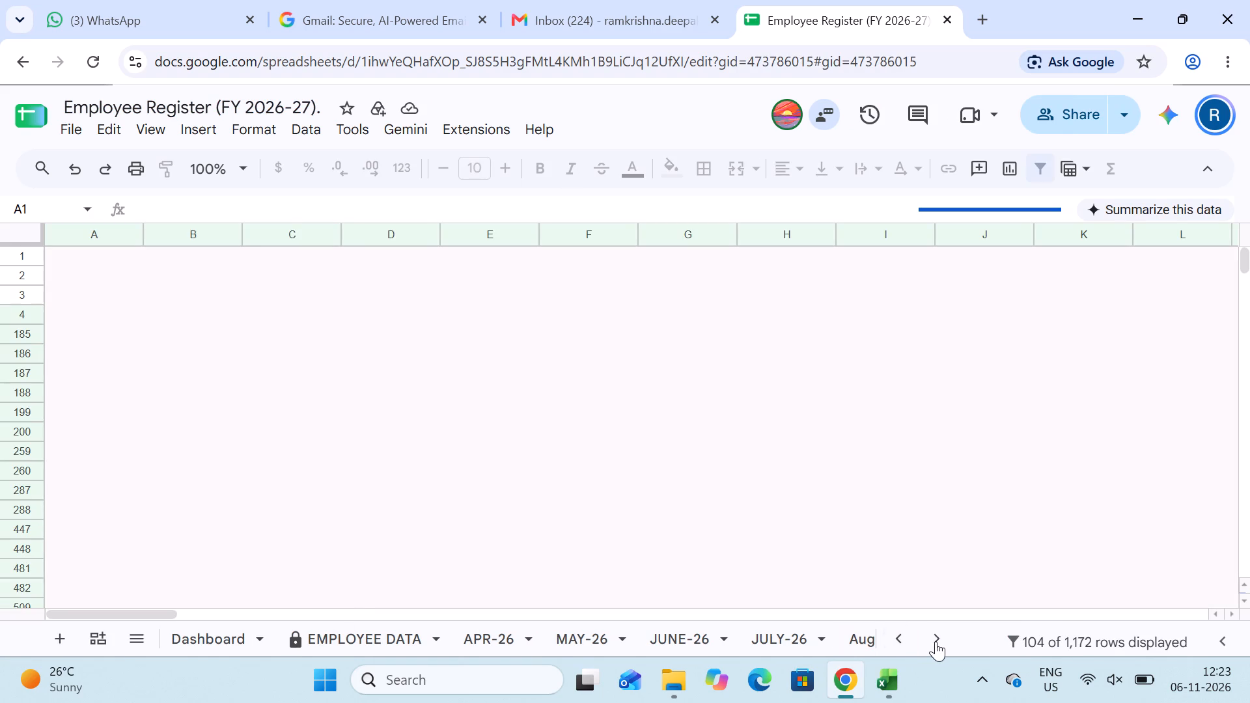
click(939, 641)
click(799, 640)
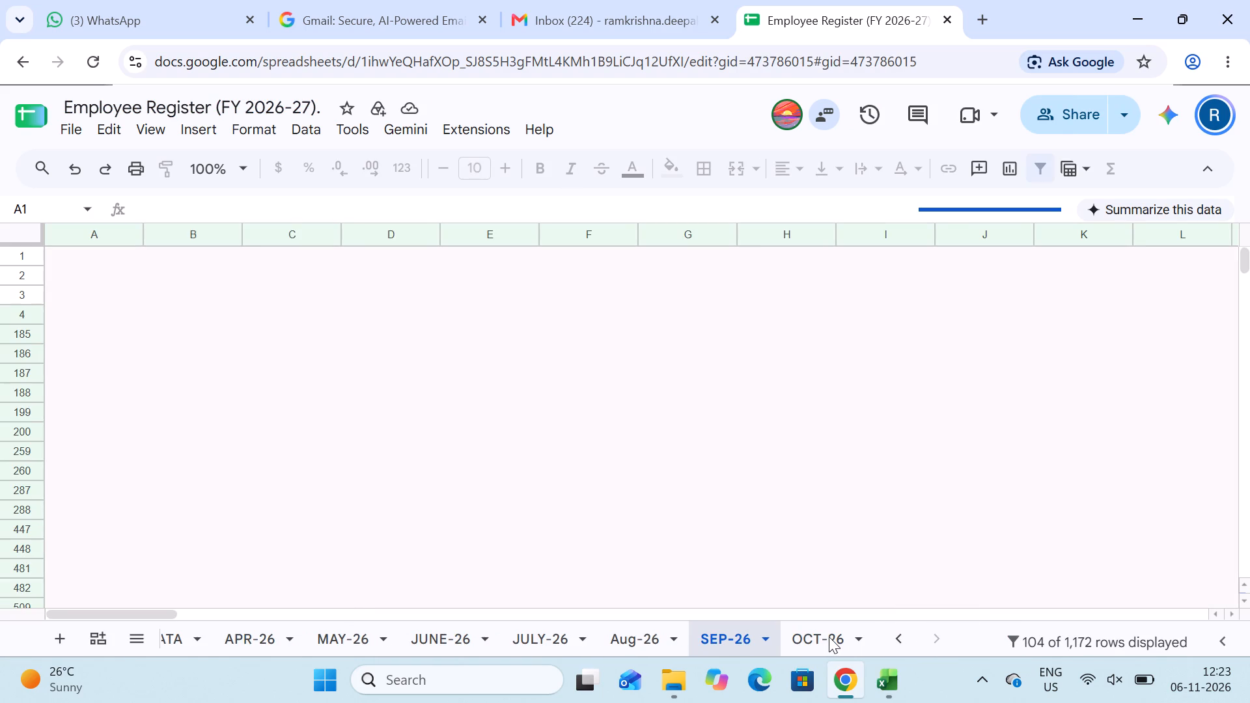
click(829, 637)
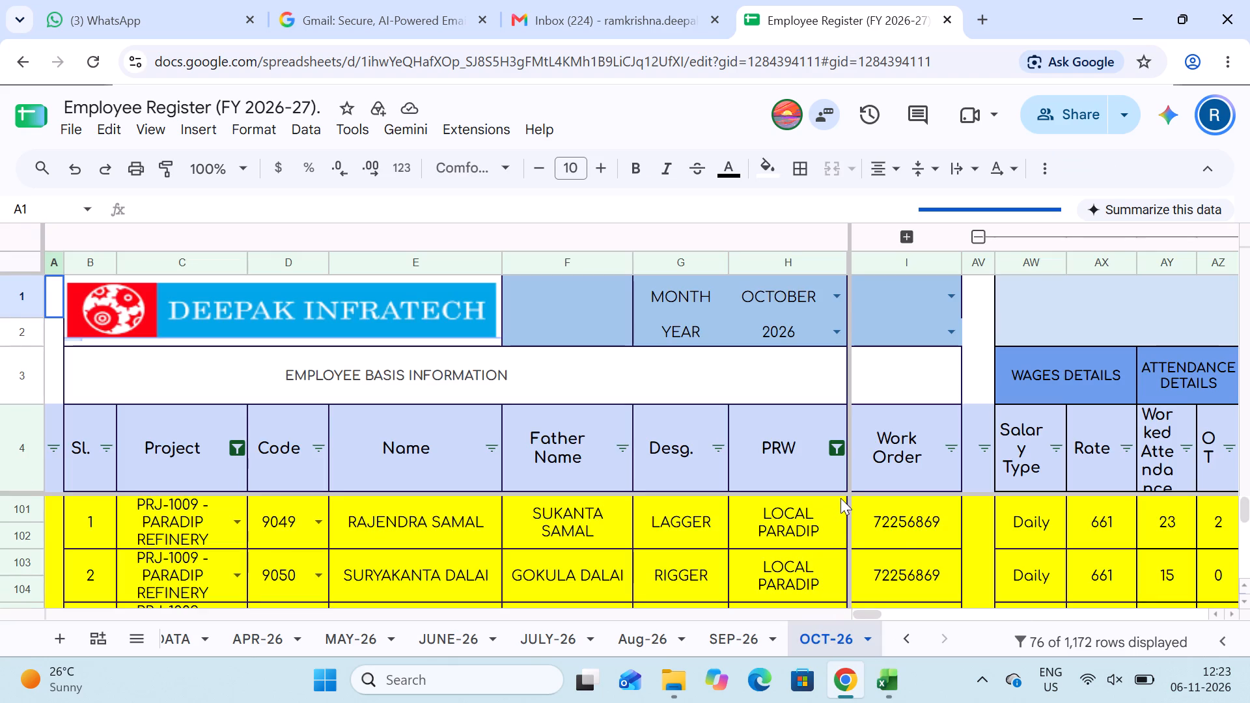
Look through the filtered PRJ-1009 Paradip Refinery employee rows and locate their Payment Disbursement columns.
scroll(981, 573, down, 1)
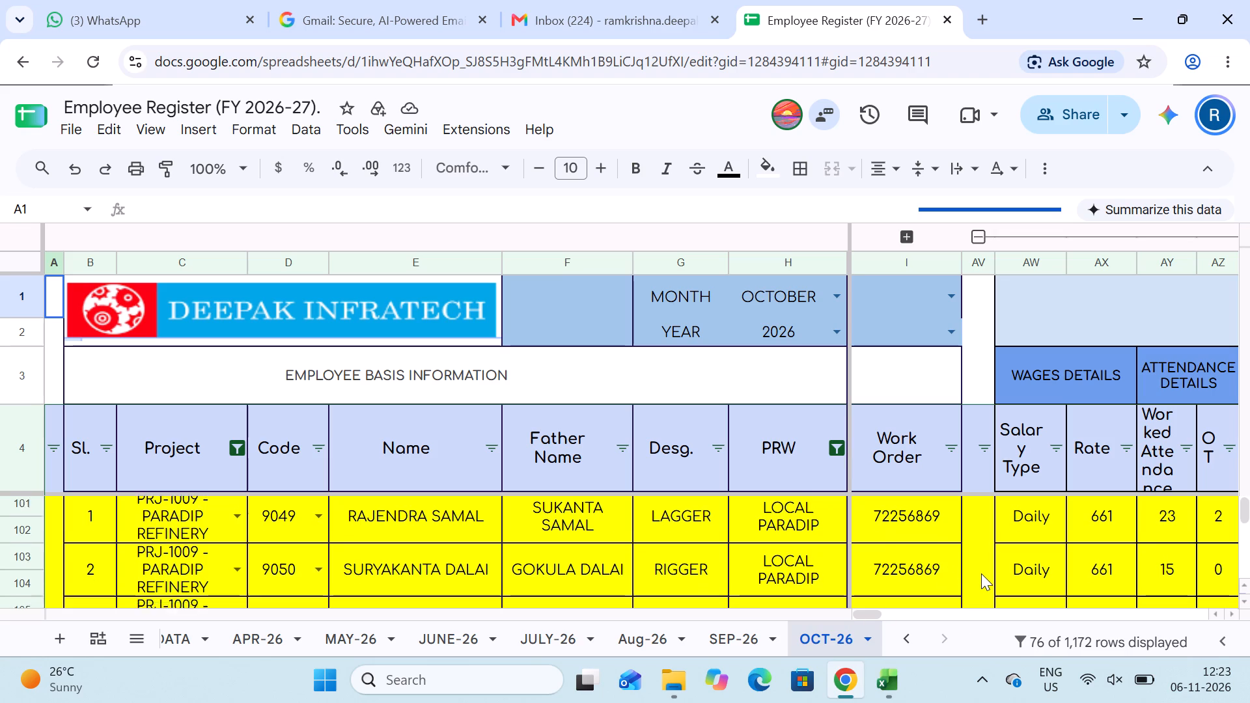
scroll(981, 573, down, 2)
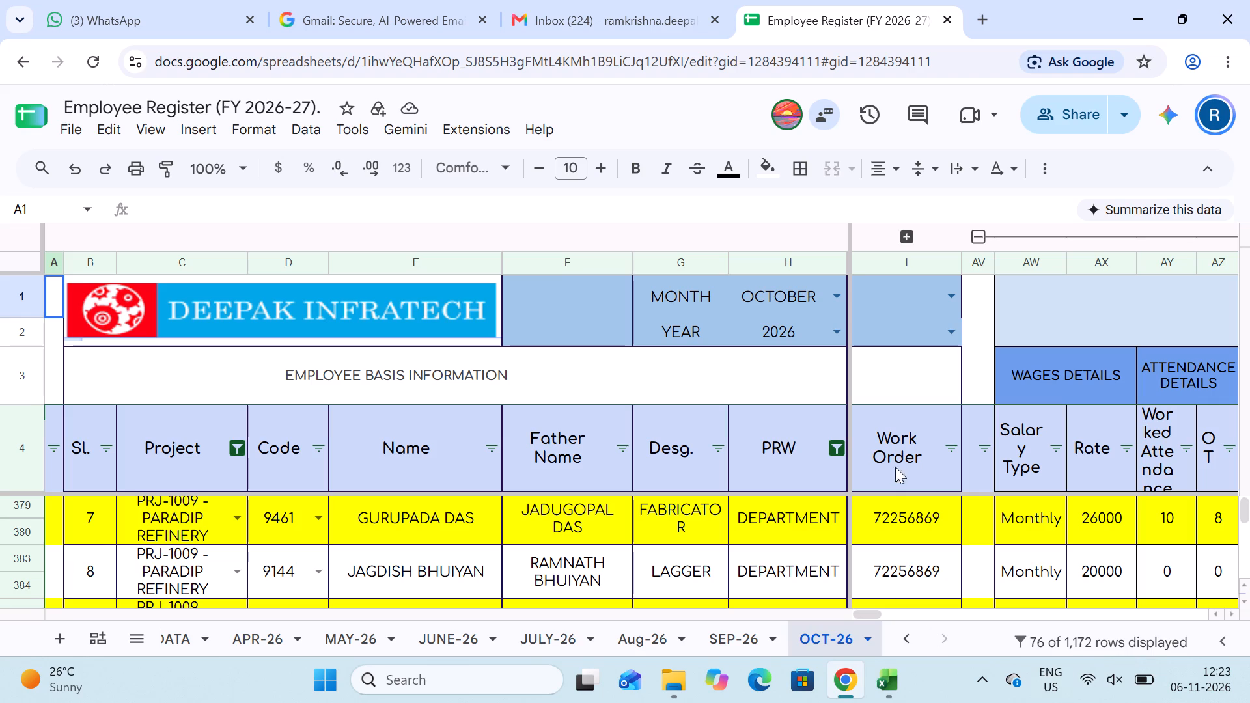
scroll(656, 534, down, 2)
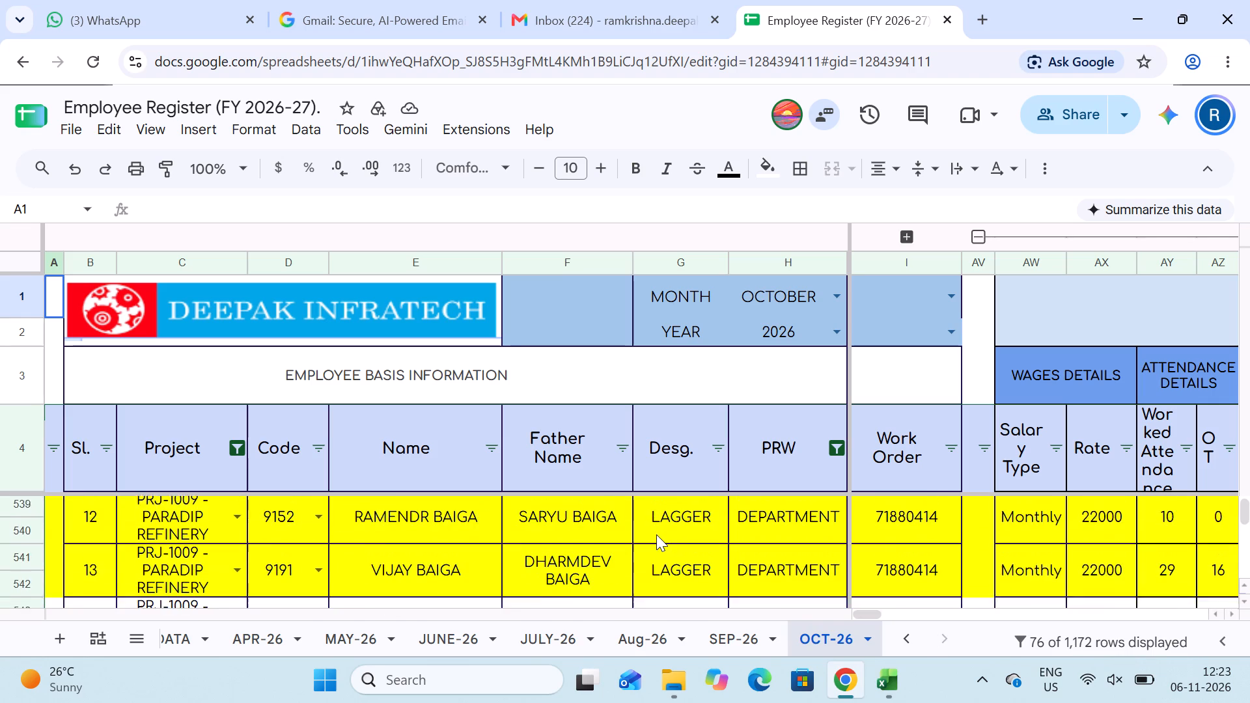
scroll(656, 534, down, 1)
scroll(656, 534, up, 1)
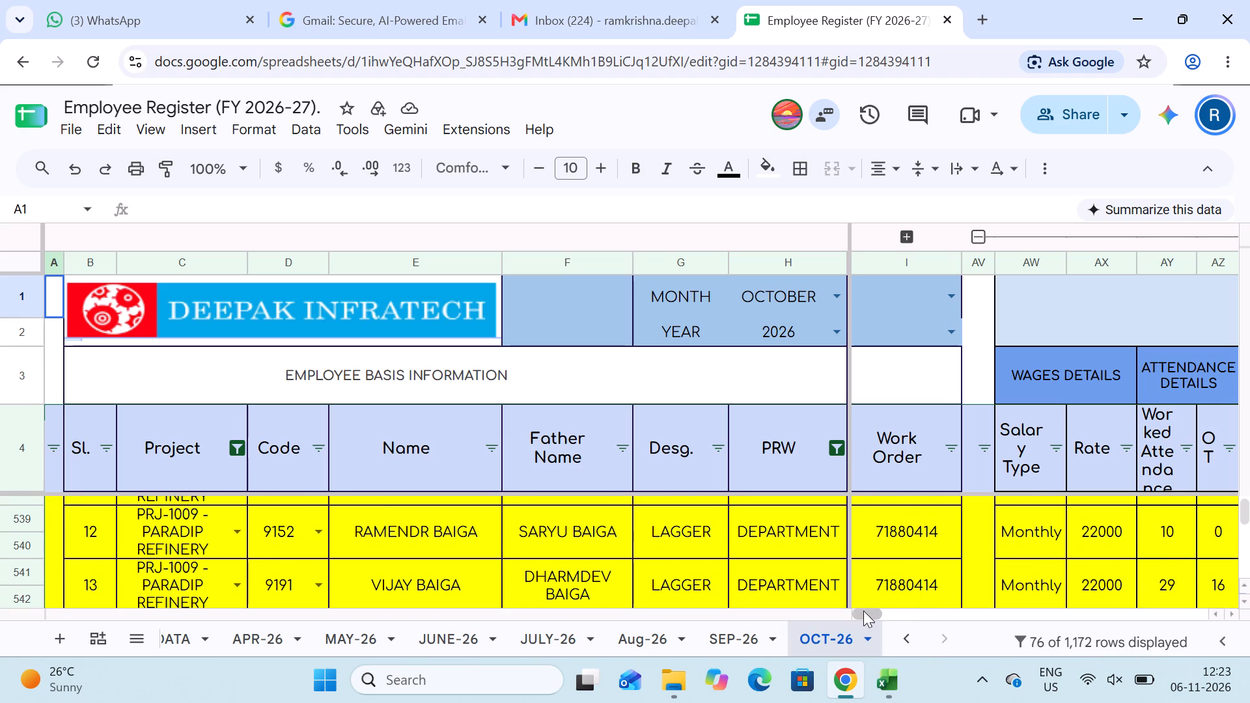
drag(863, 613, 1098, 610)
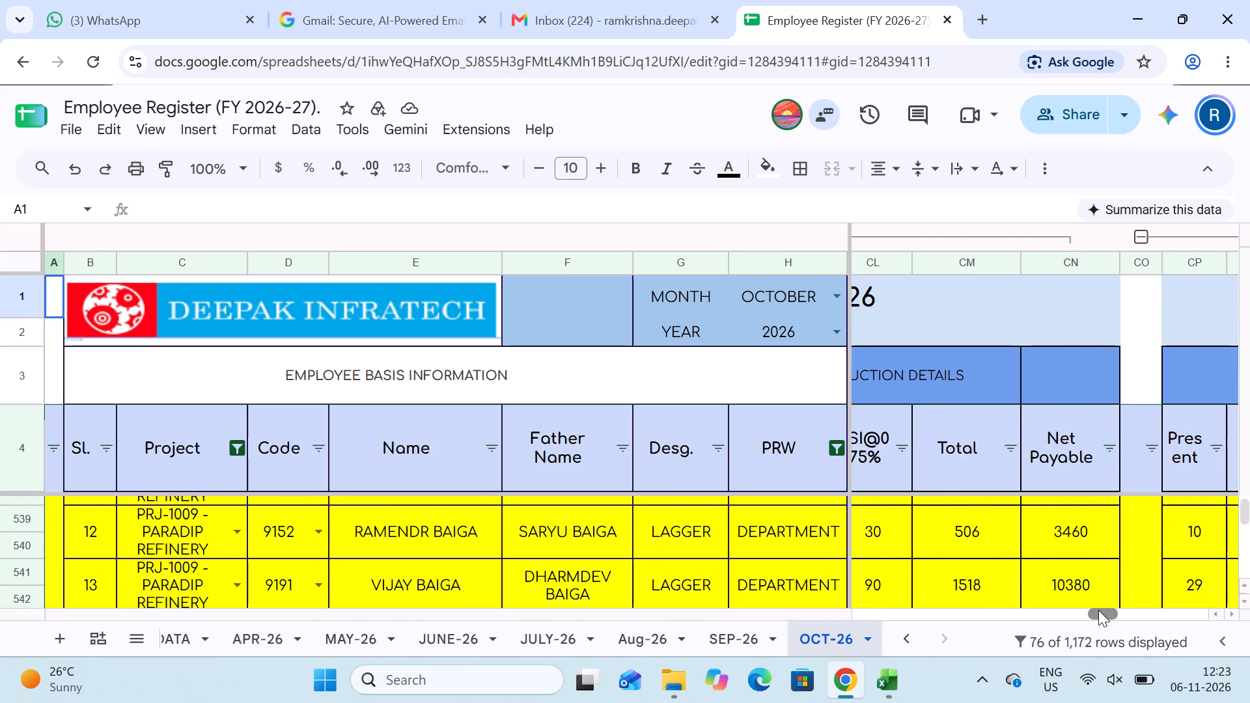
drag(1098, 610, 946, 594)
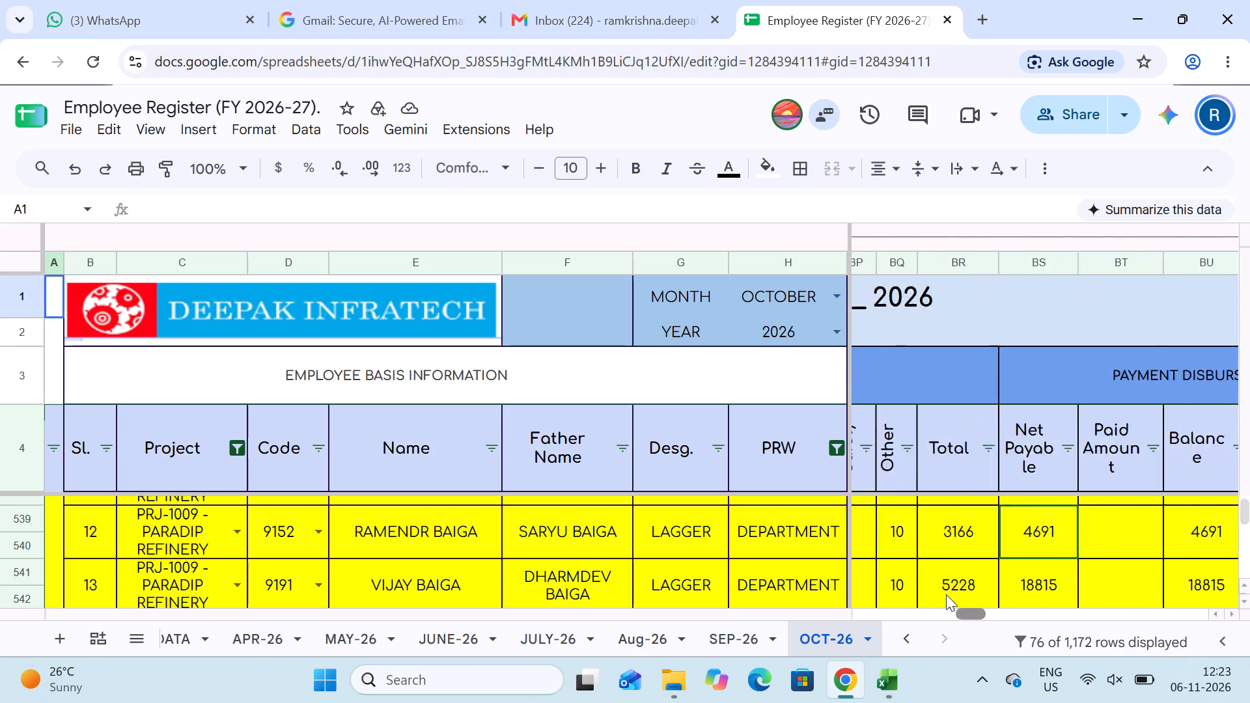
drag(946, 594, 971, 601)
Check the Balance column employee by employee for serial numbers 12 to 18 of the Paradip Refinery project.
click(1130, 524)
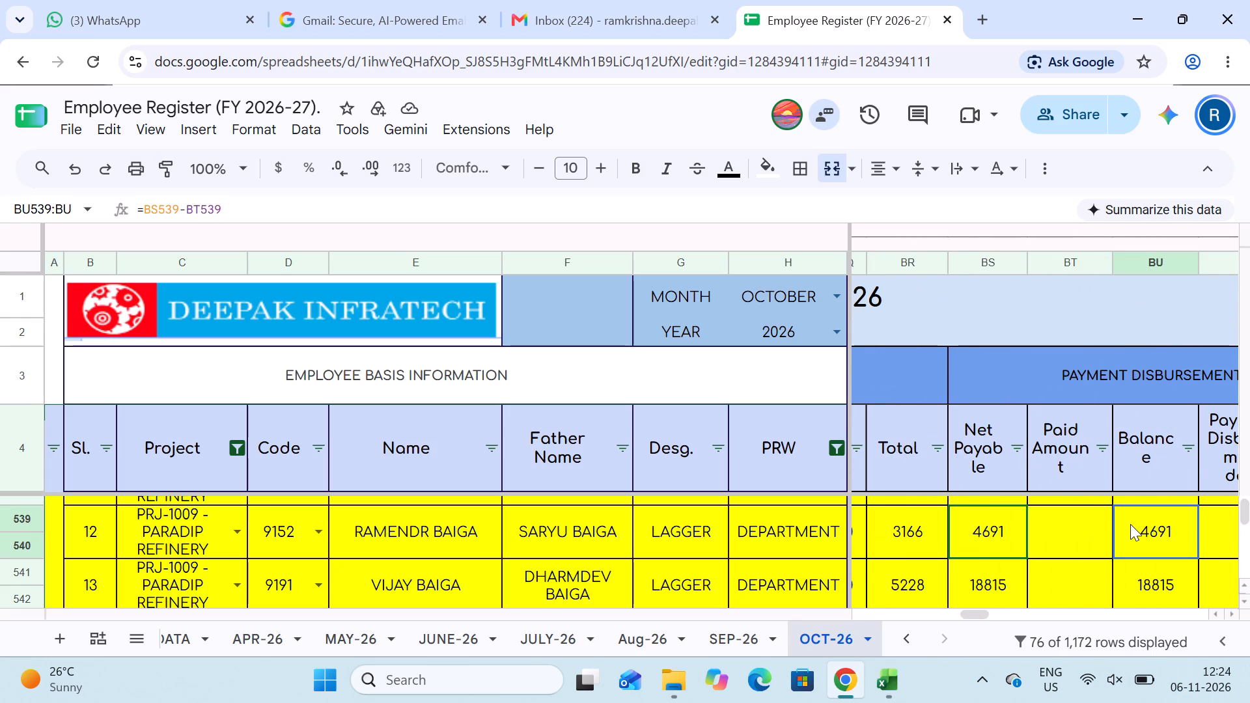
key(Down)
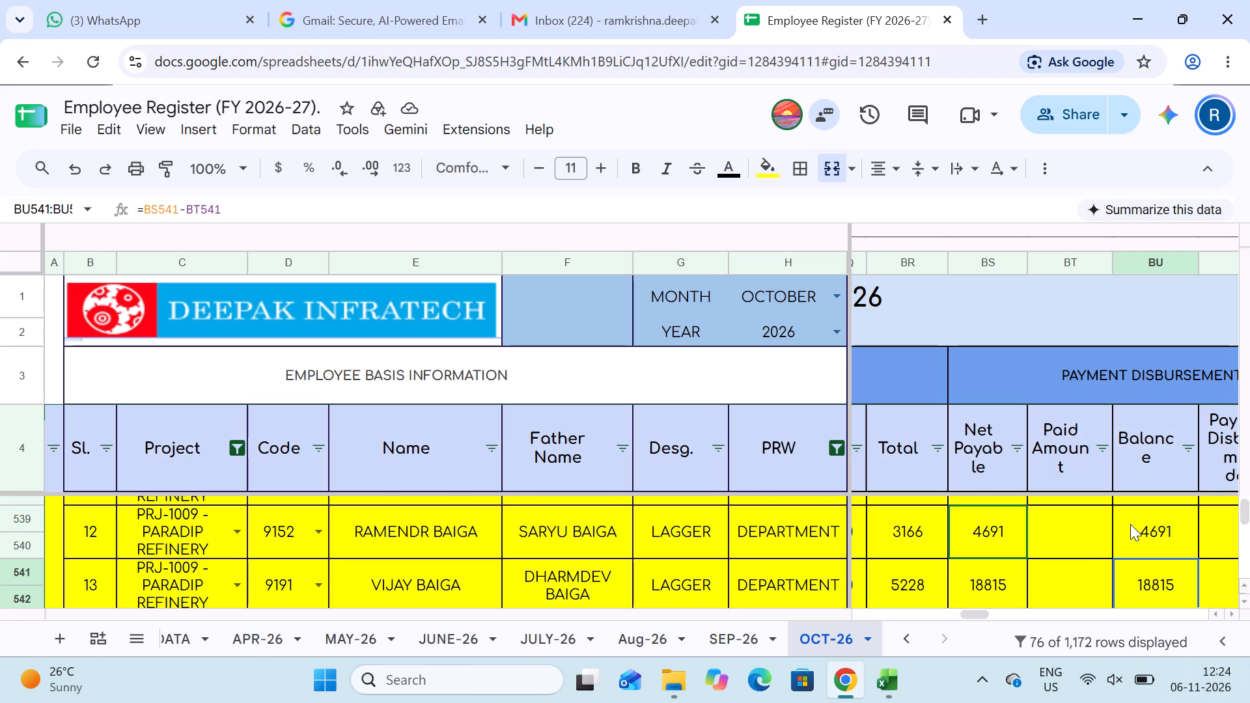
key(Down)
key(Down)
key(Down)
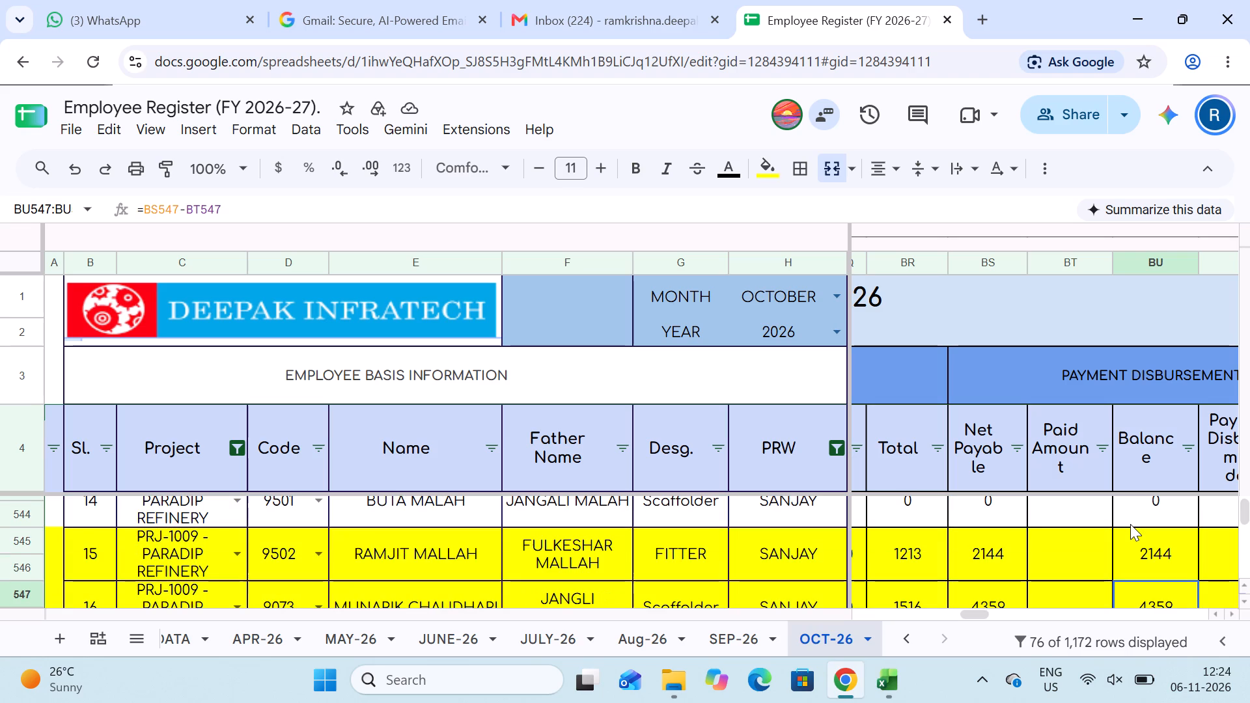
key(Up)
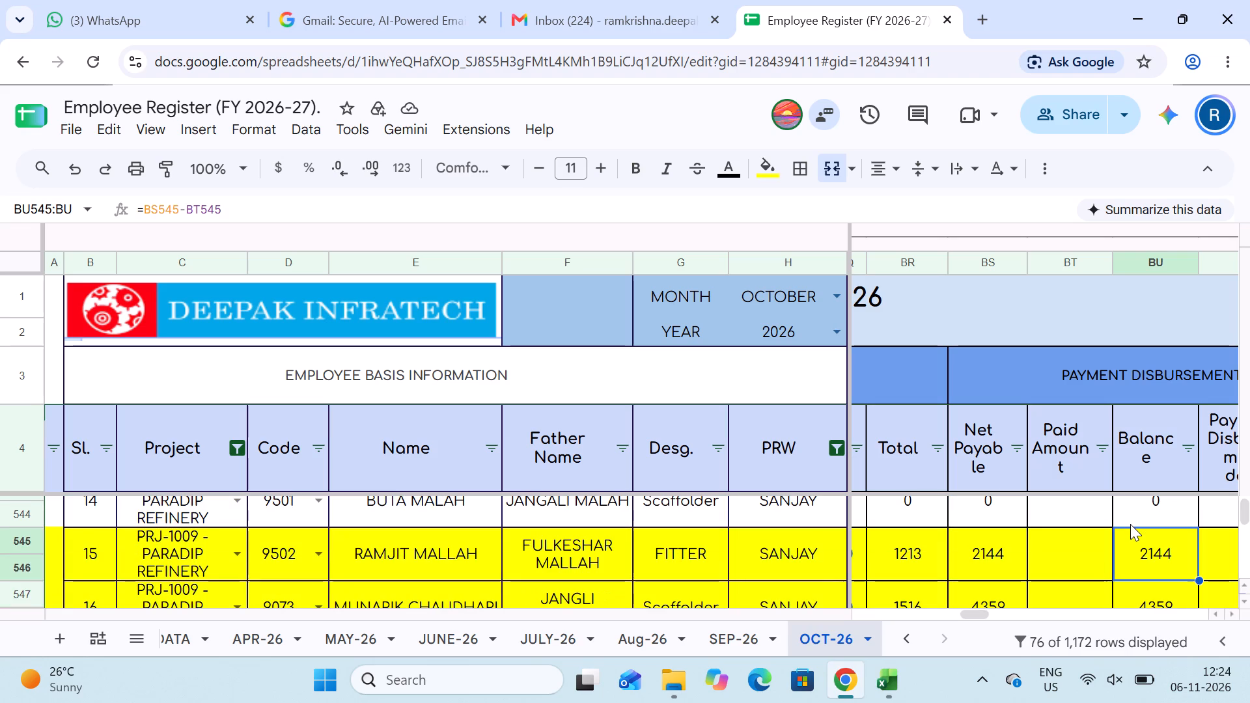
key(Down)
key(Down)
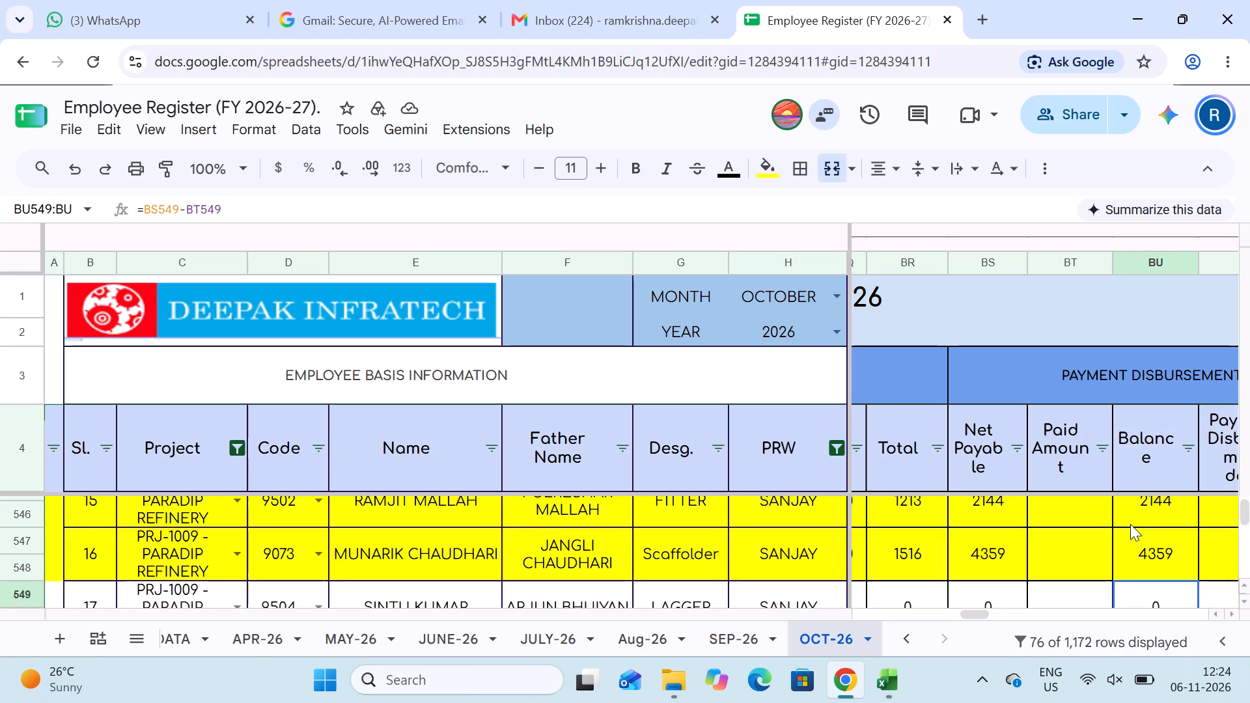
key(Up)
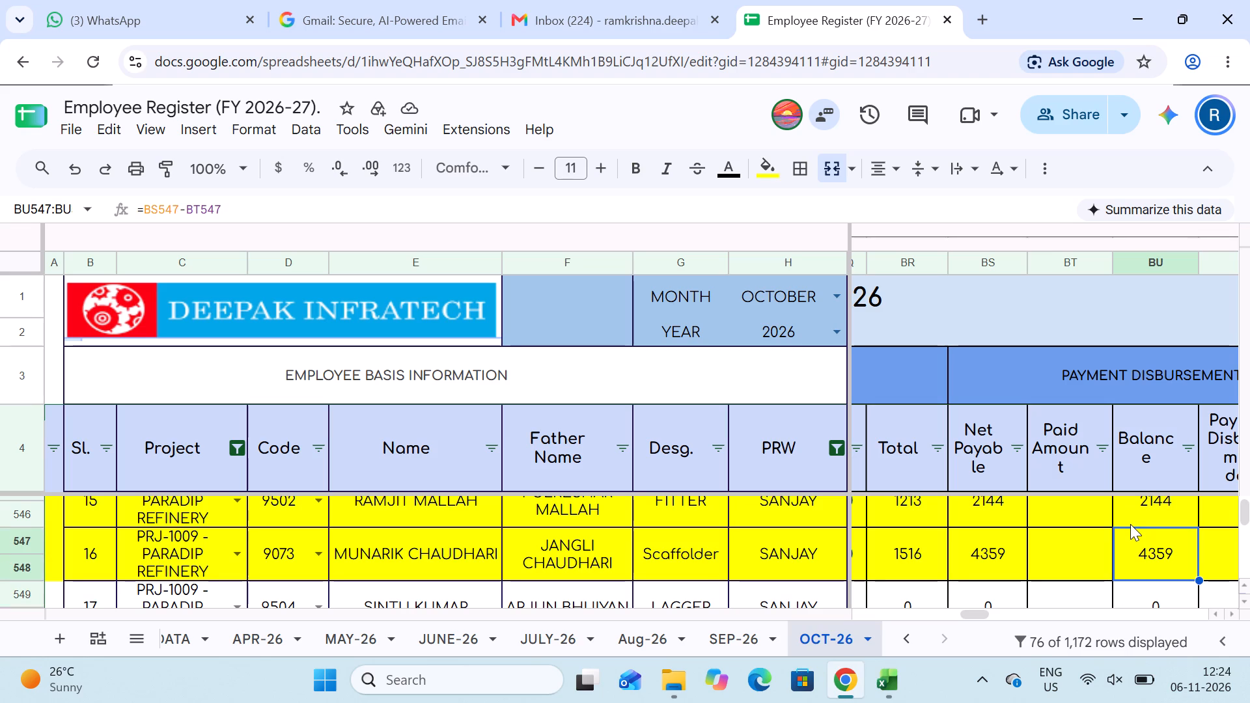
key(Down)
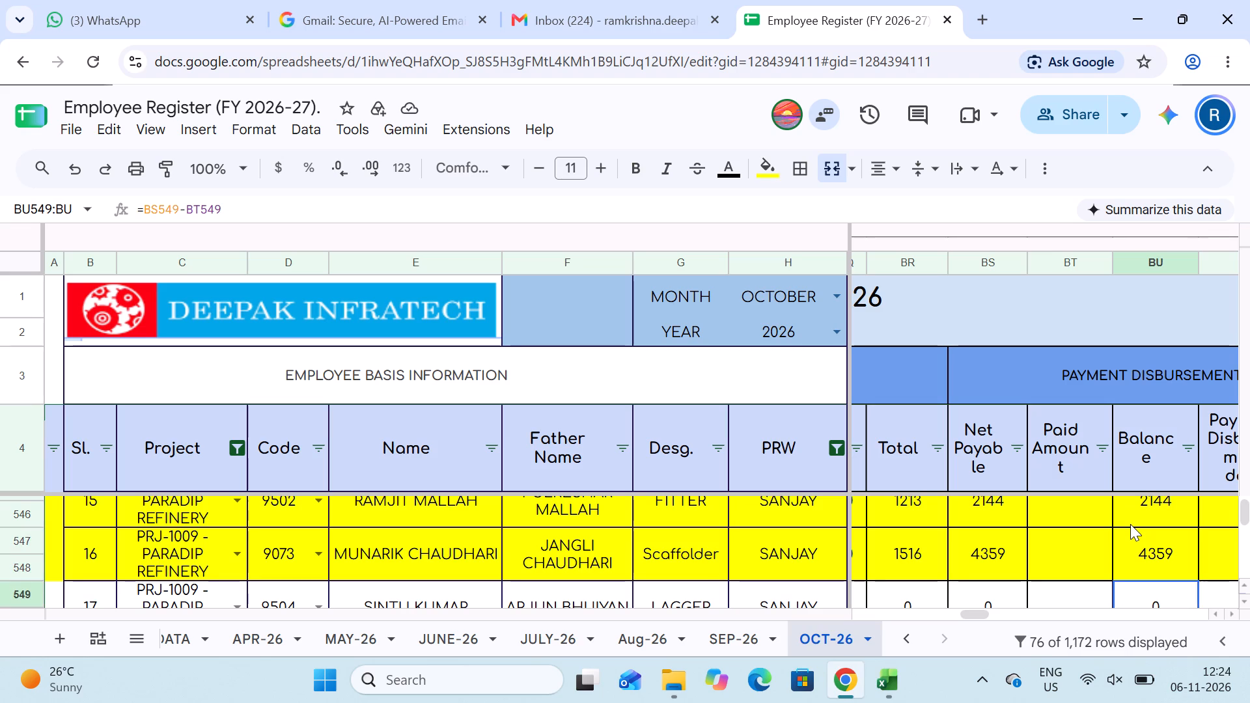
key(Down)
key(Down)
key(Up)
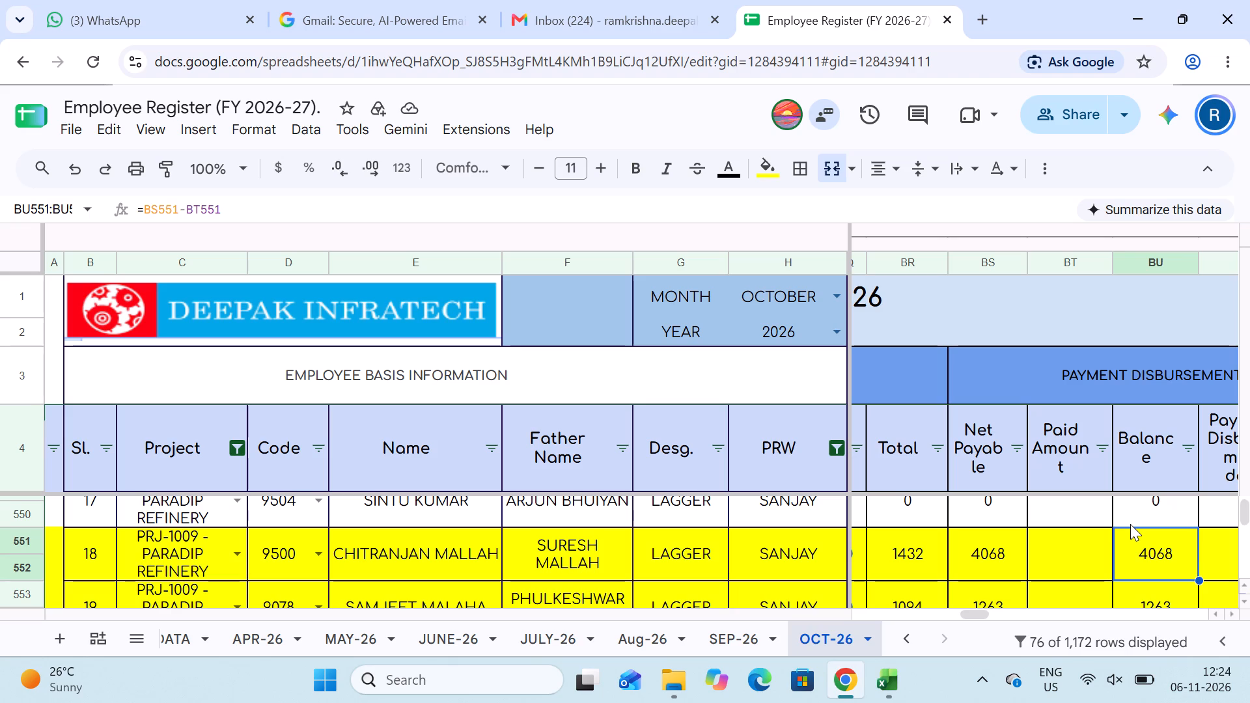
Check the Balance amounts of the Paradip Refinery employees with serial numbers 19 to 24.
key(Down)
key(Down)
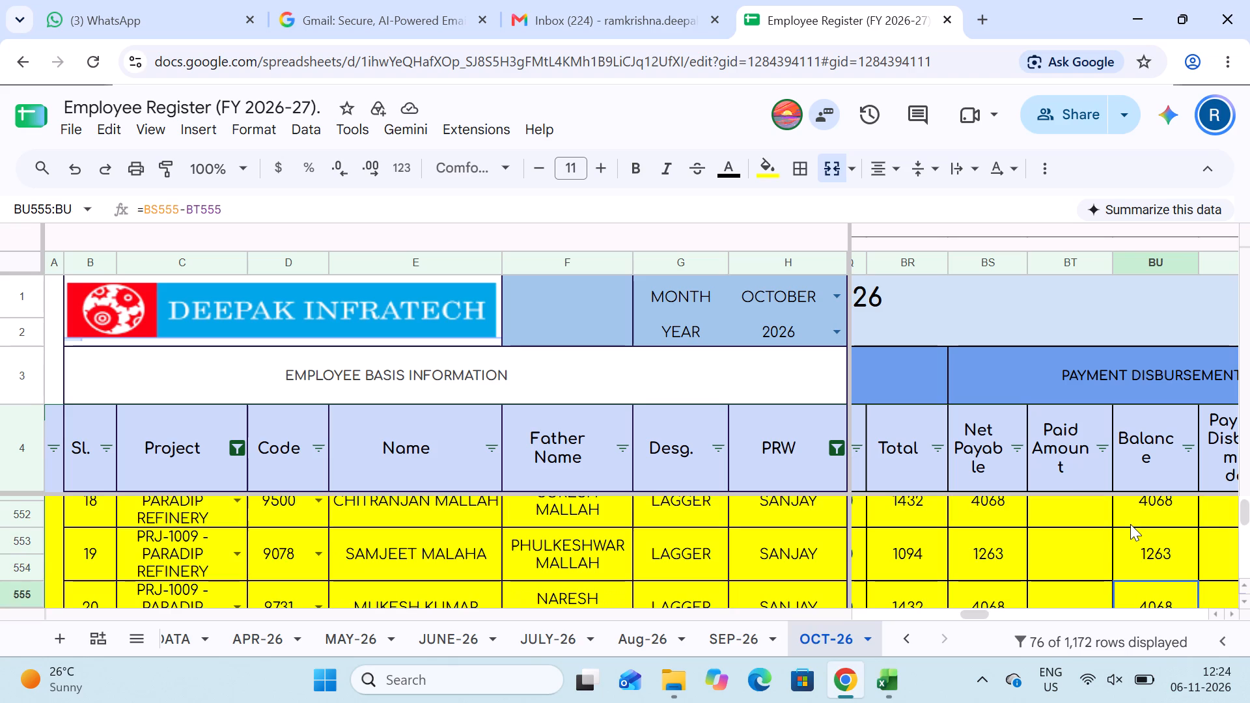
key(Up)
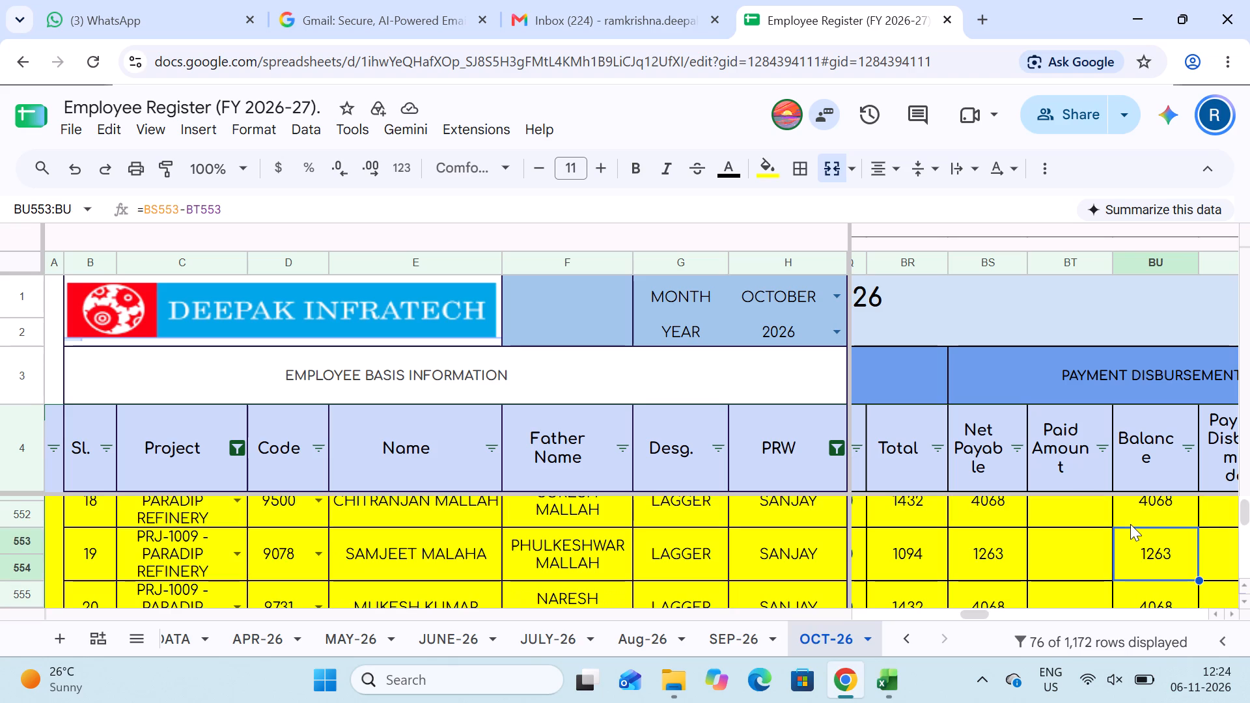
key(Down)
key(Down)
key(Up)
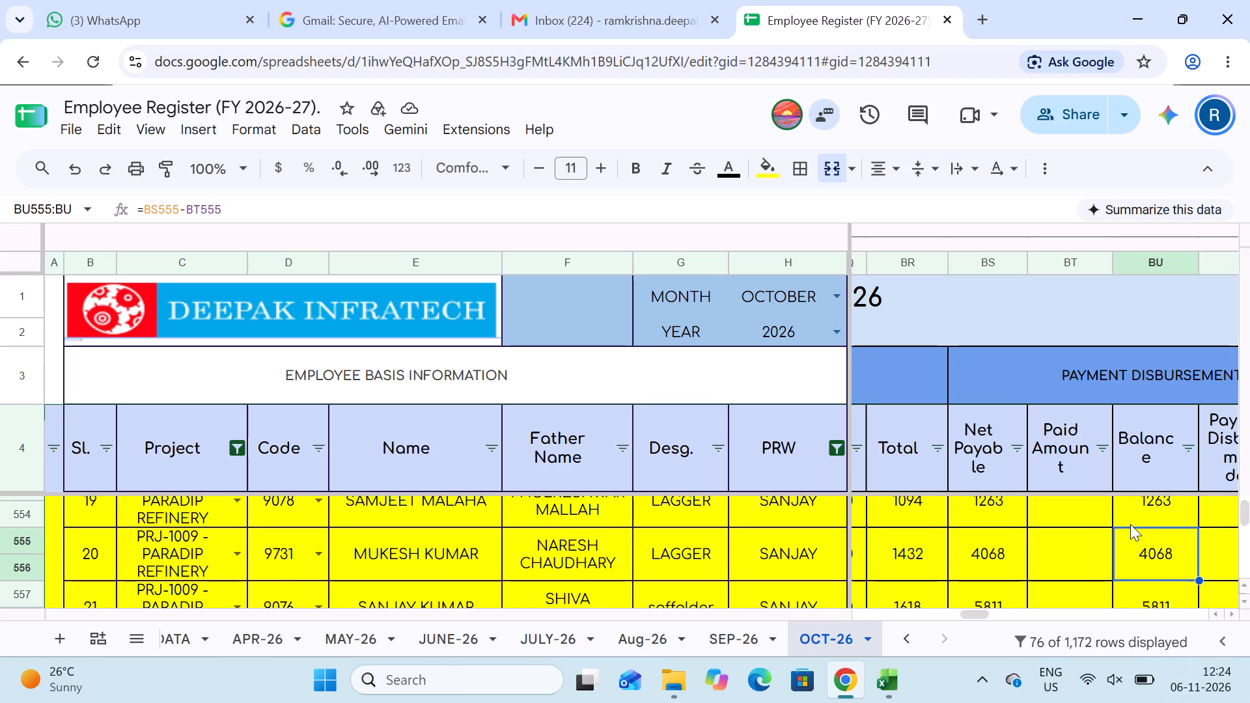
key(Down)
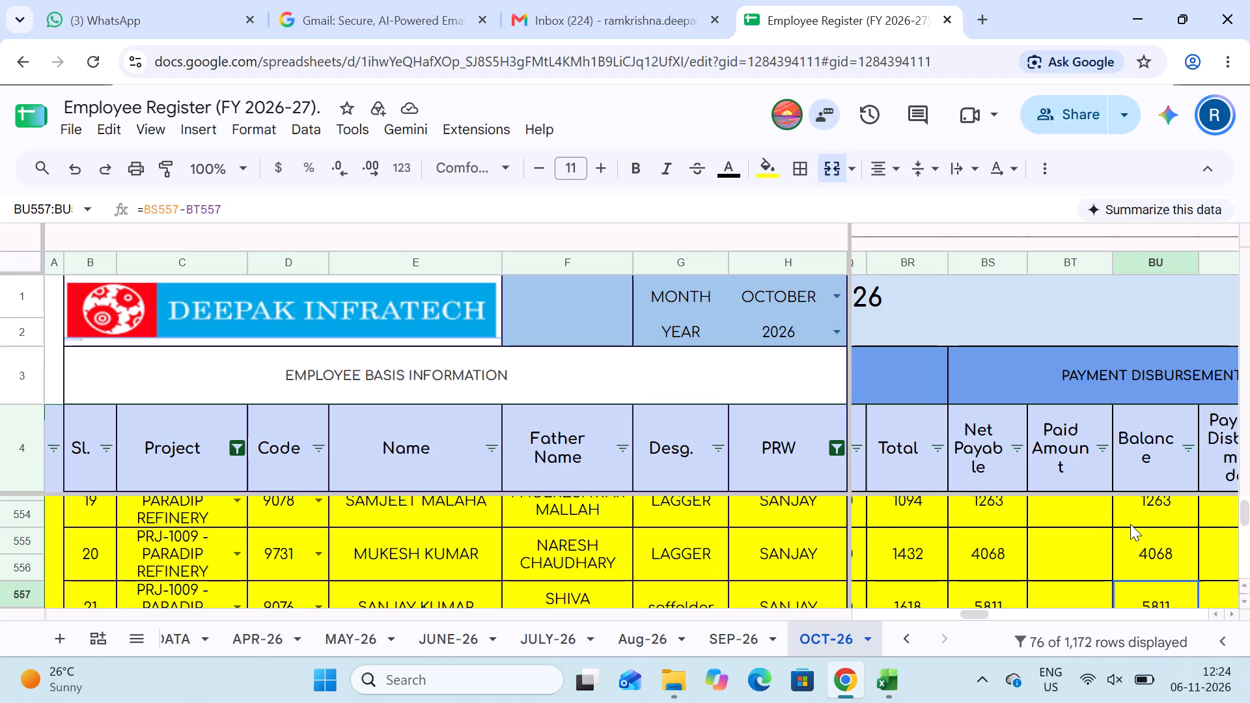
key(Down)
key(Up)
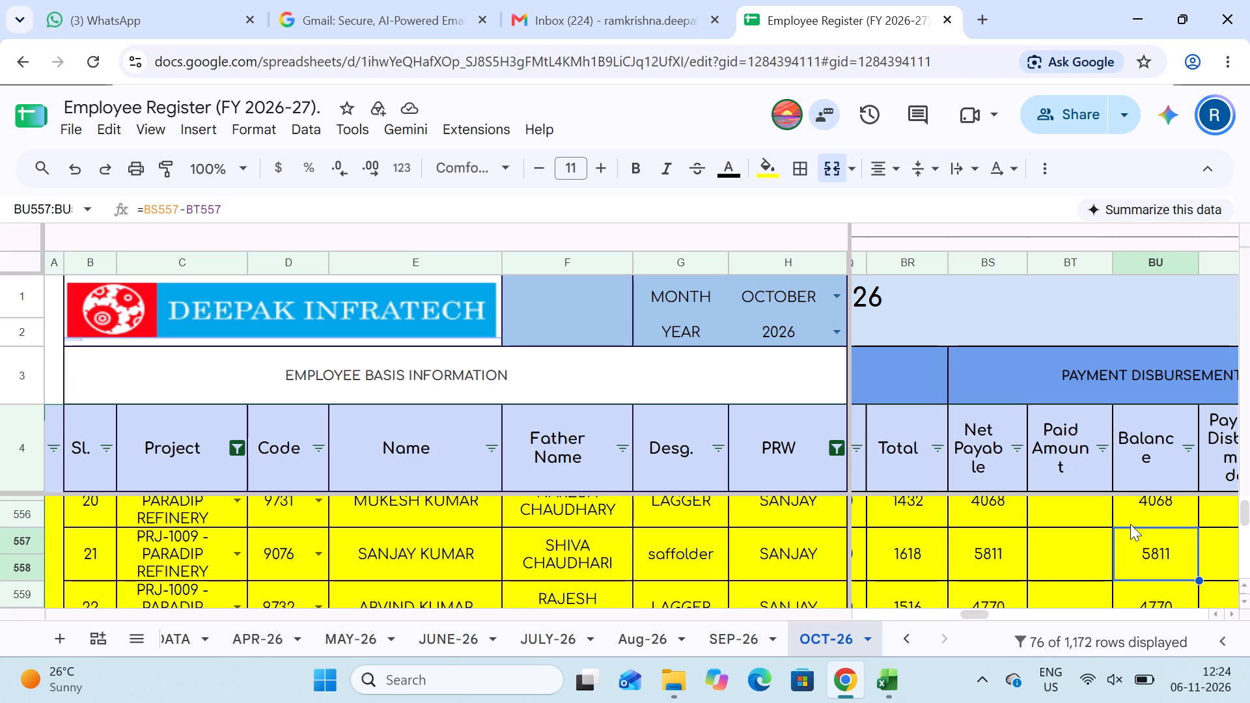
key(Down)
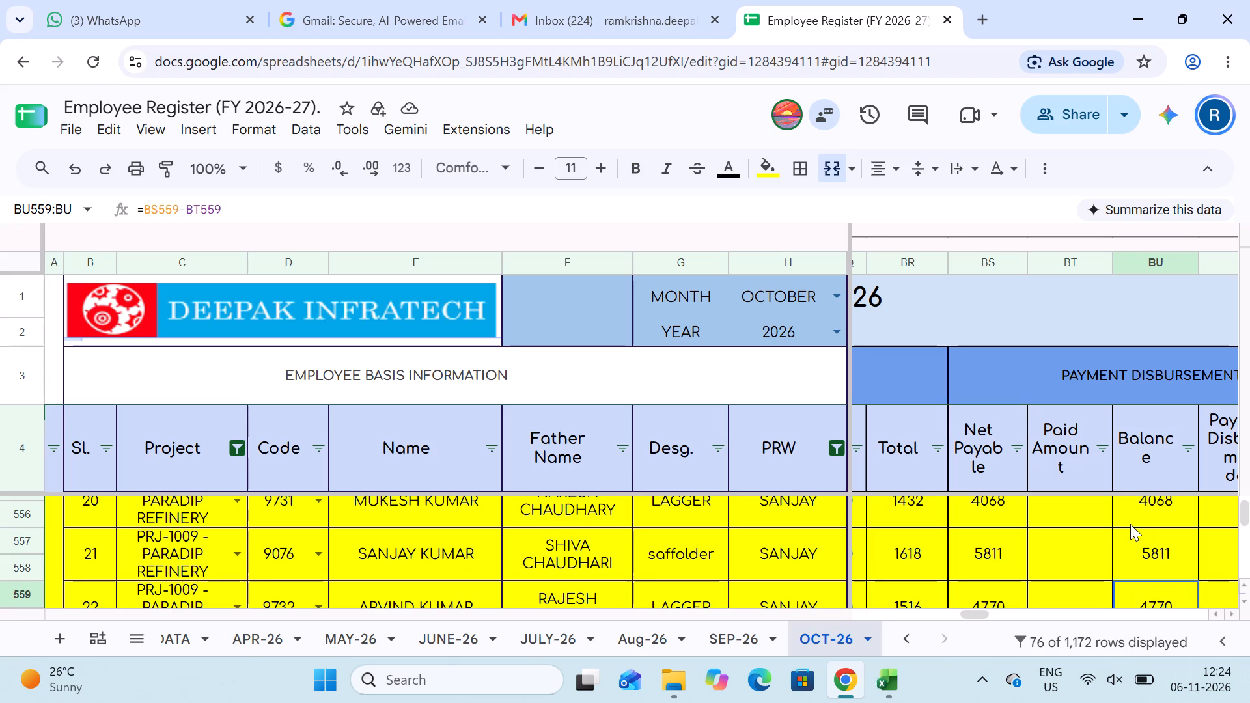
key(Down)
key(Down)
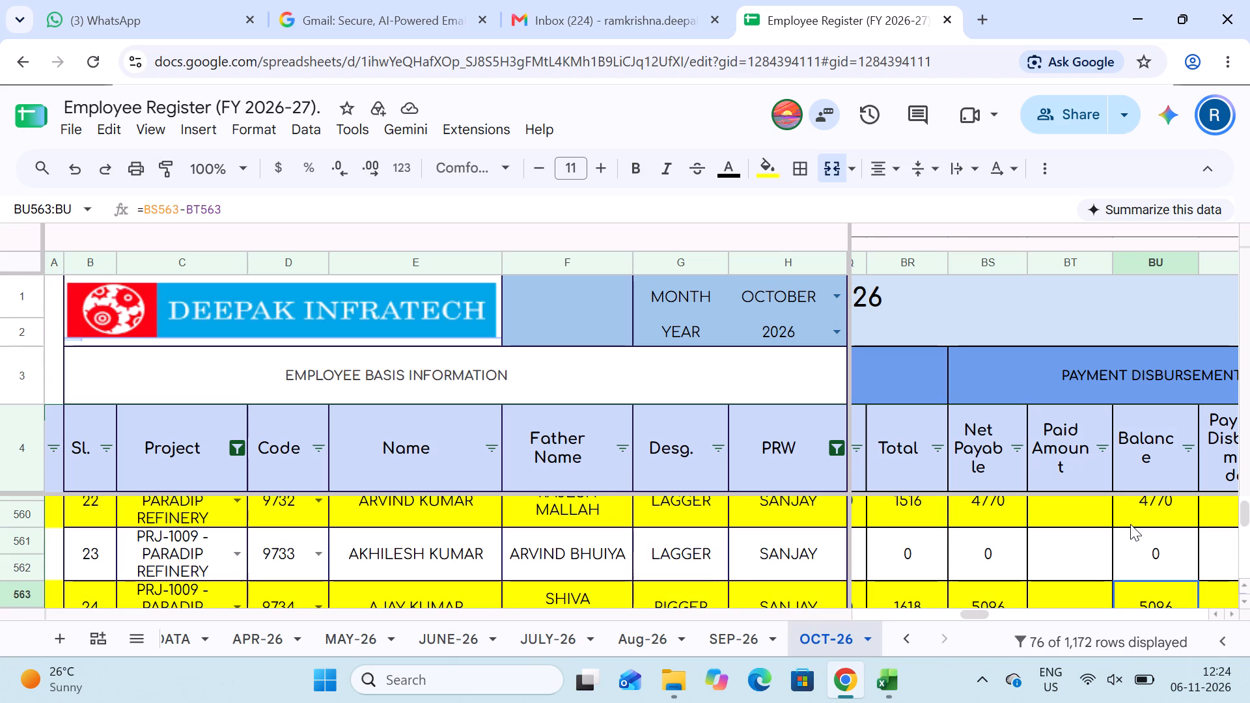
key(Down)
key(Up)
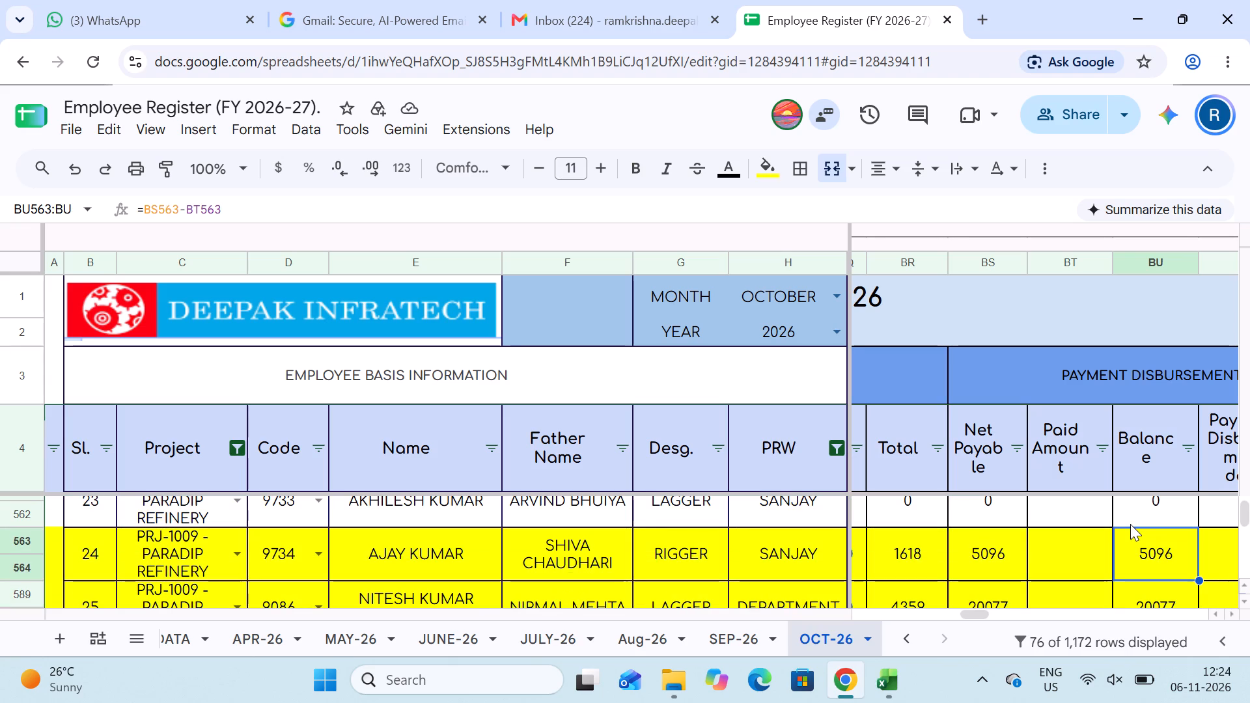
Check the Balance amounts of the Paradip Refinery employees with serial numbers 25 to 30.
key(Down)
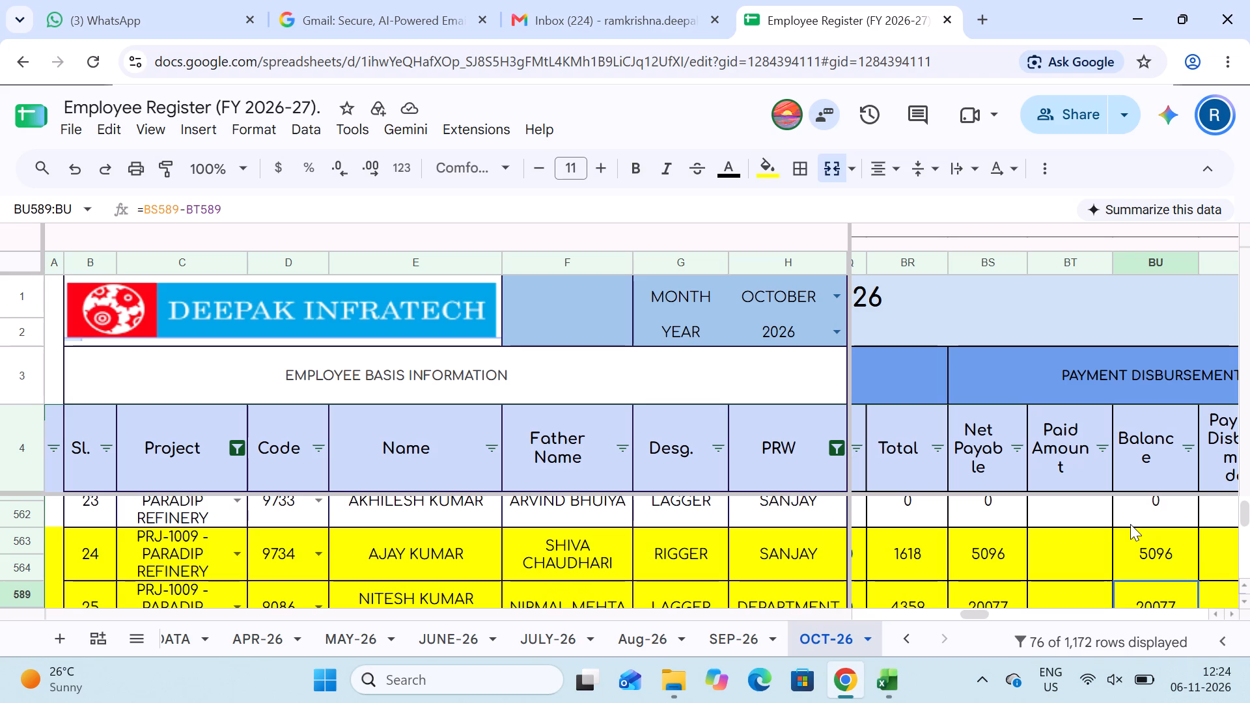
key(Down)
key(Down)
key(Down)
key(Down)
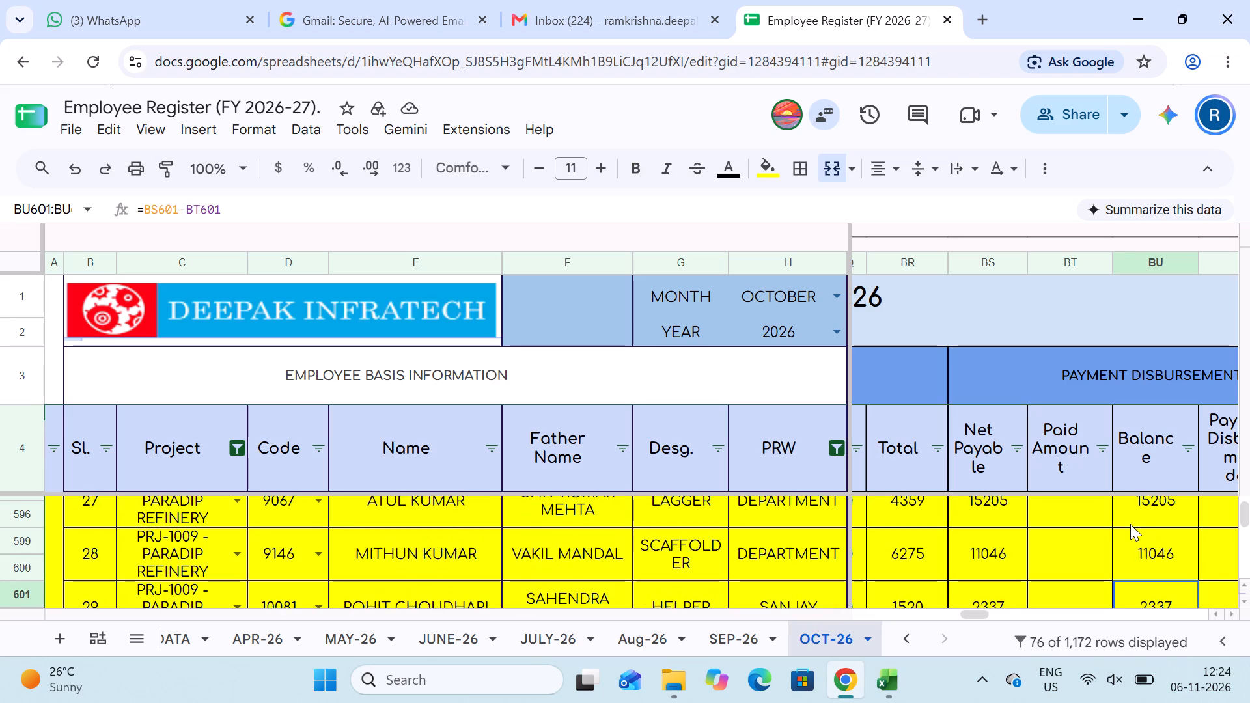
key(Down)
key(Up)
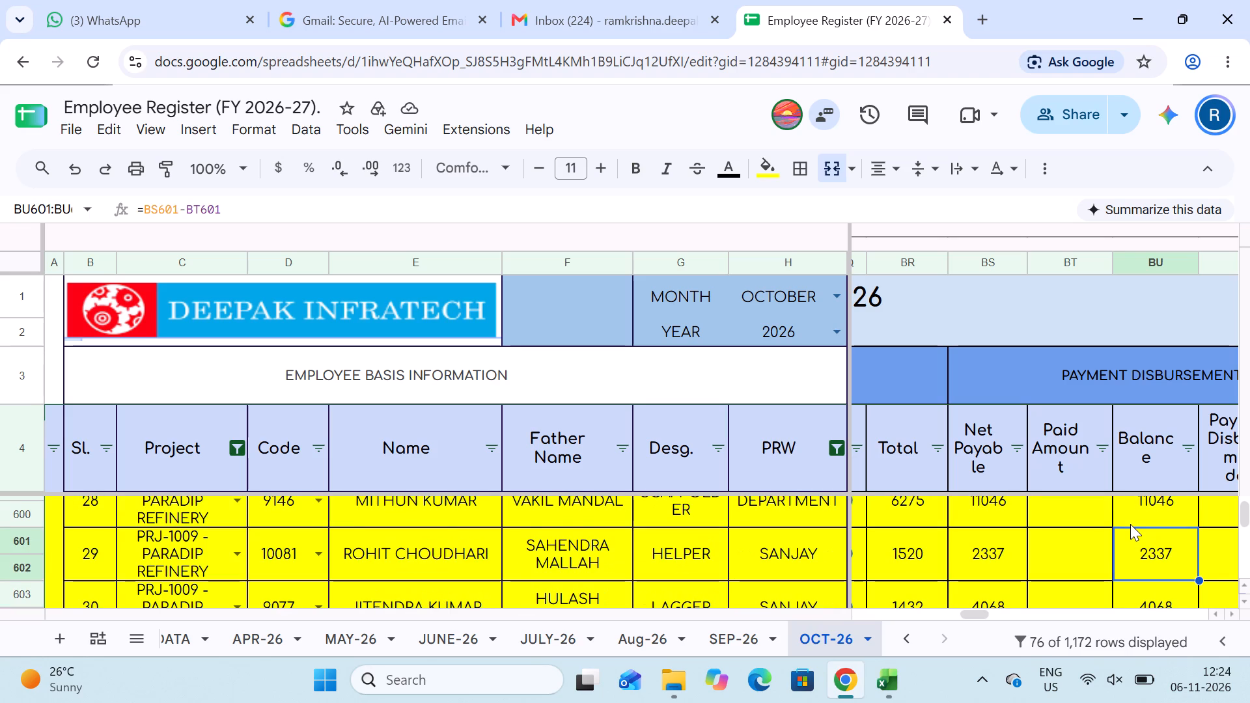
key(Down)
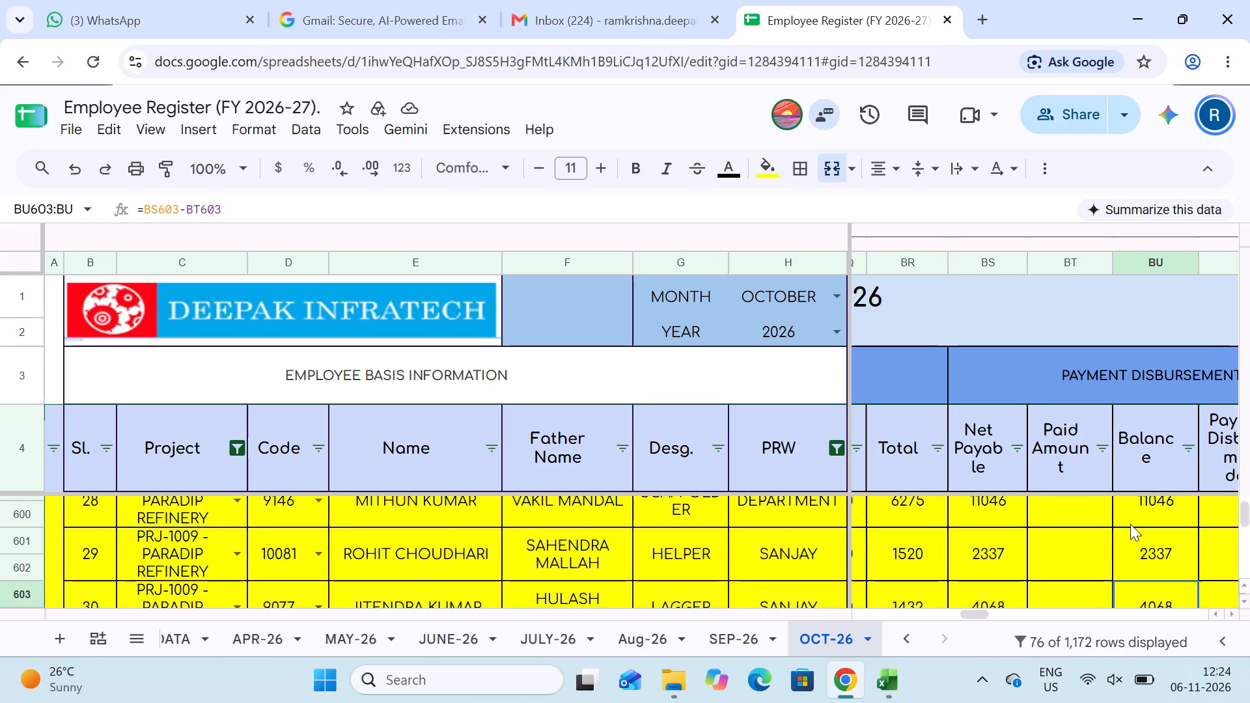
key(Down)
key(Up)
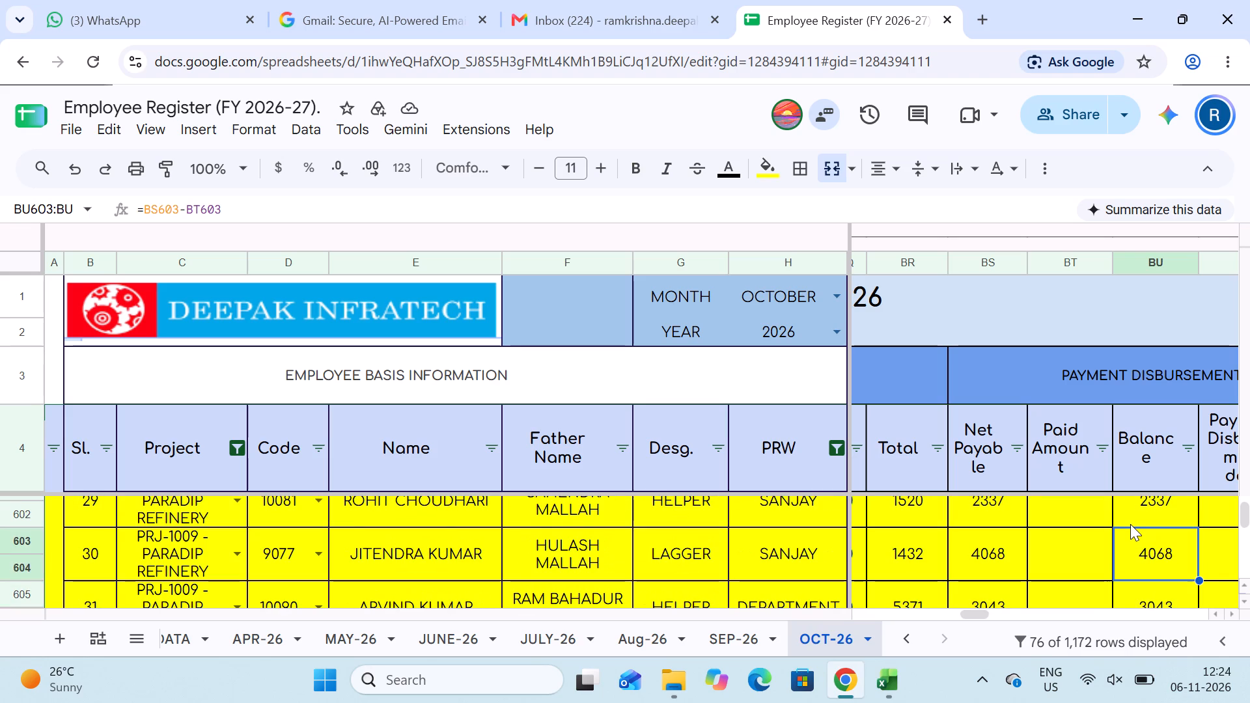
key(Down)
key(Up)
Recheck the Balance amounts of the Paradip Refinery employees with serial numbers 25 to 30.
key(Up)
key(Up)
key(Up)
key(Up)
key(Up)
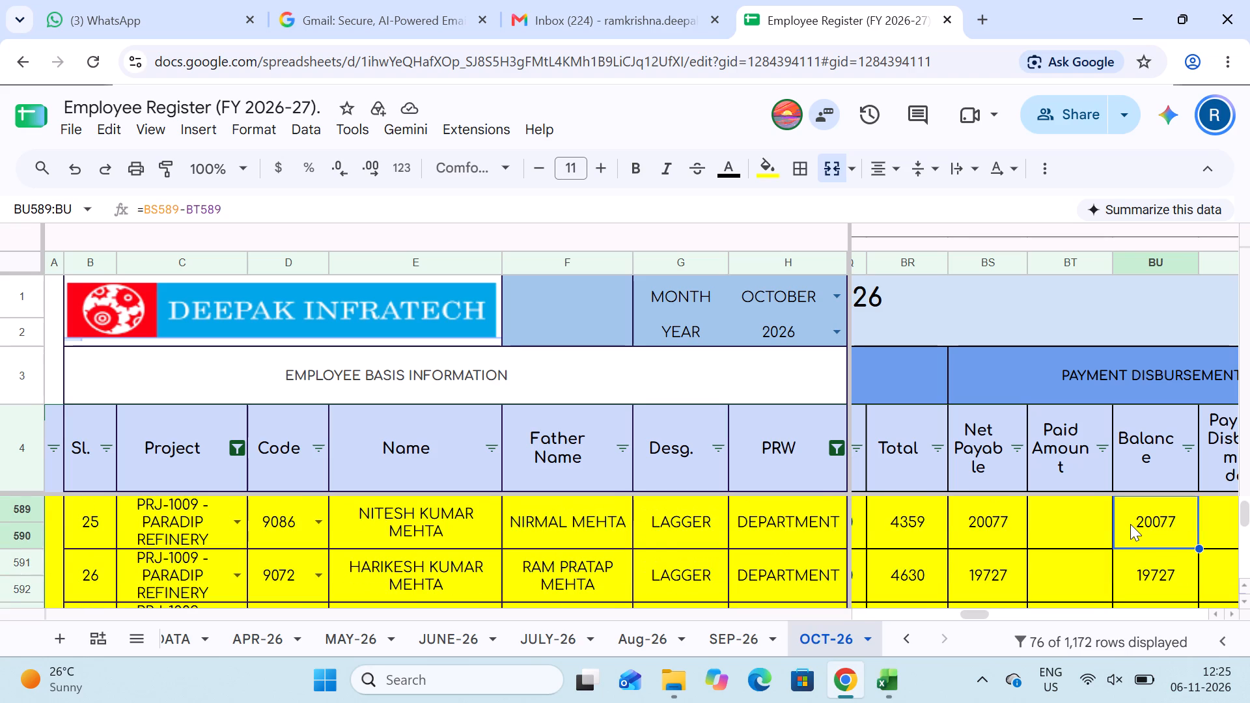
key(Down)
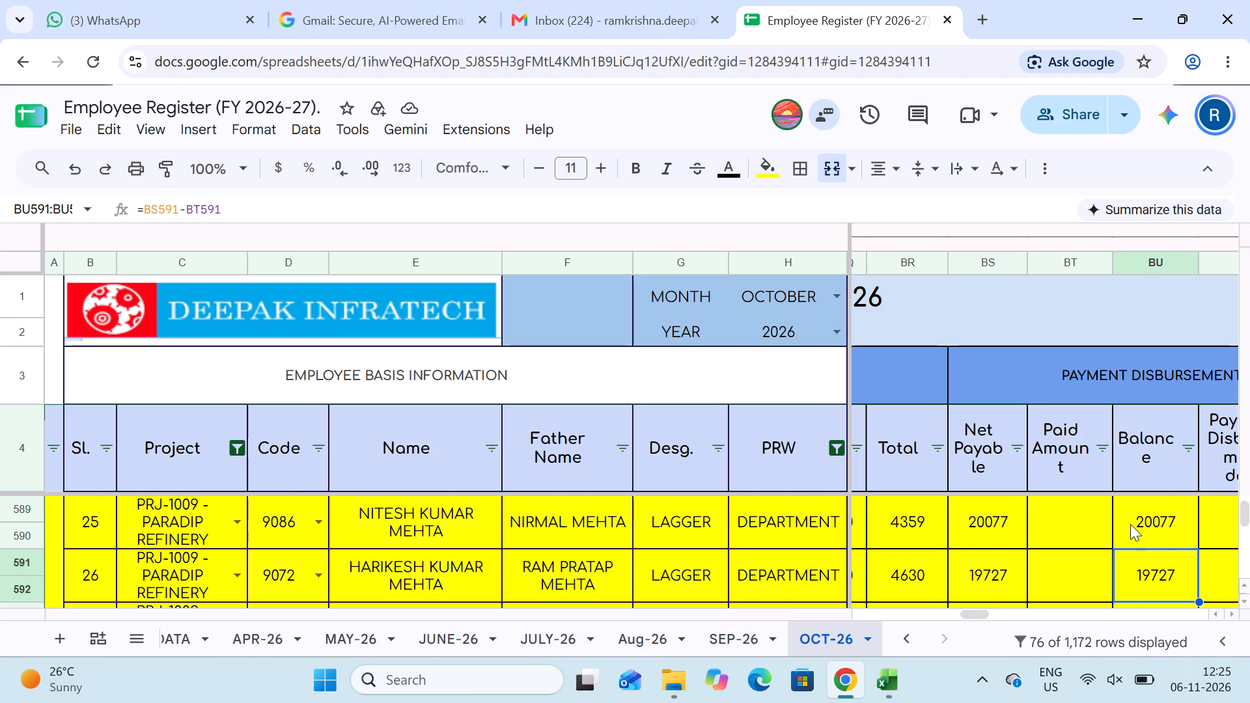
key(Down)
key(Down)
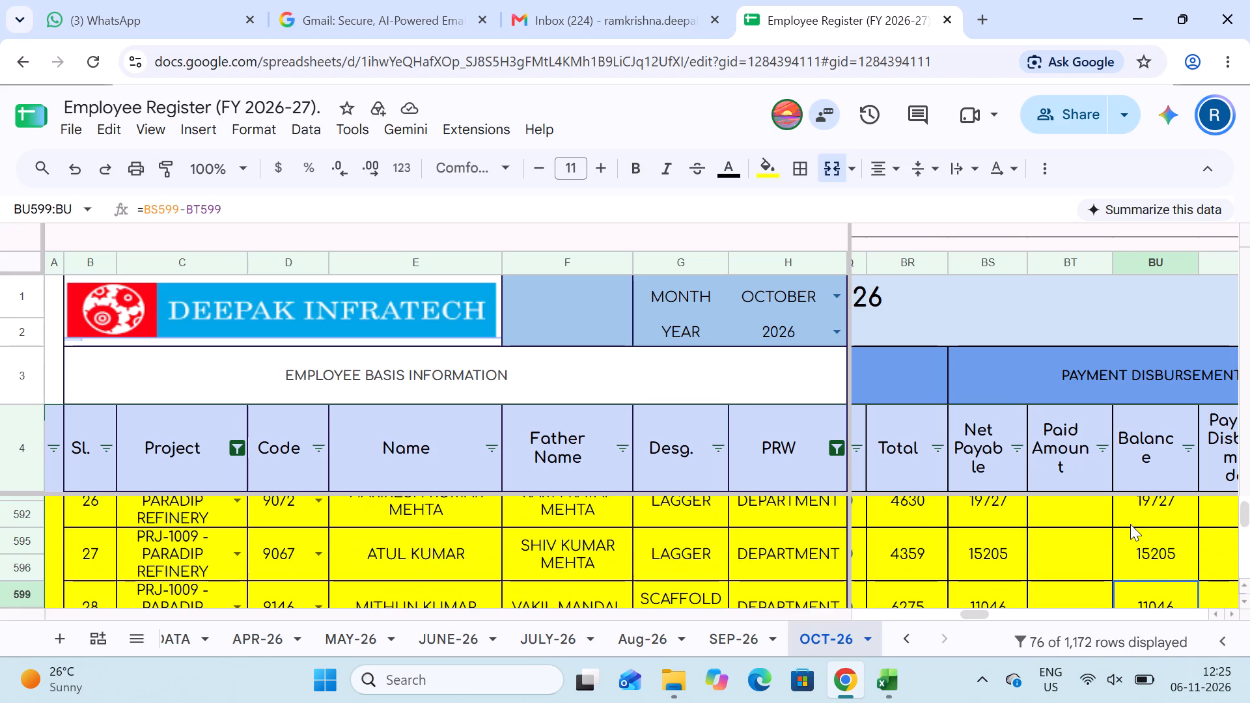
key(Up)
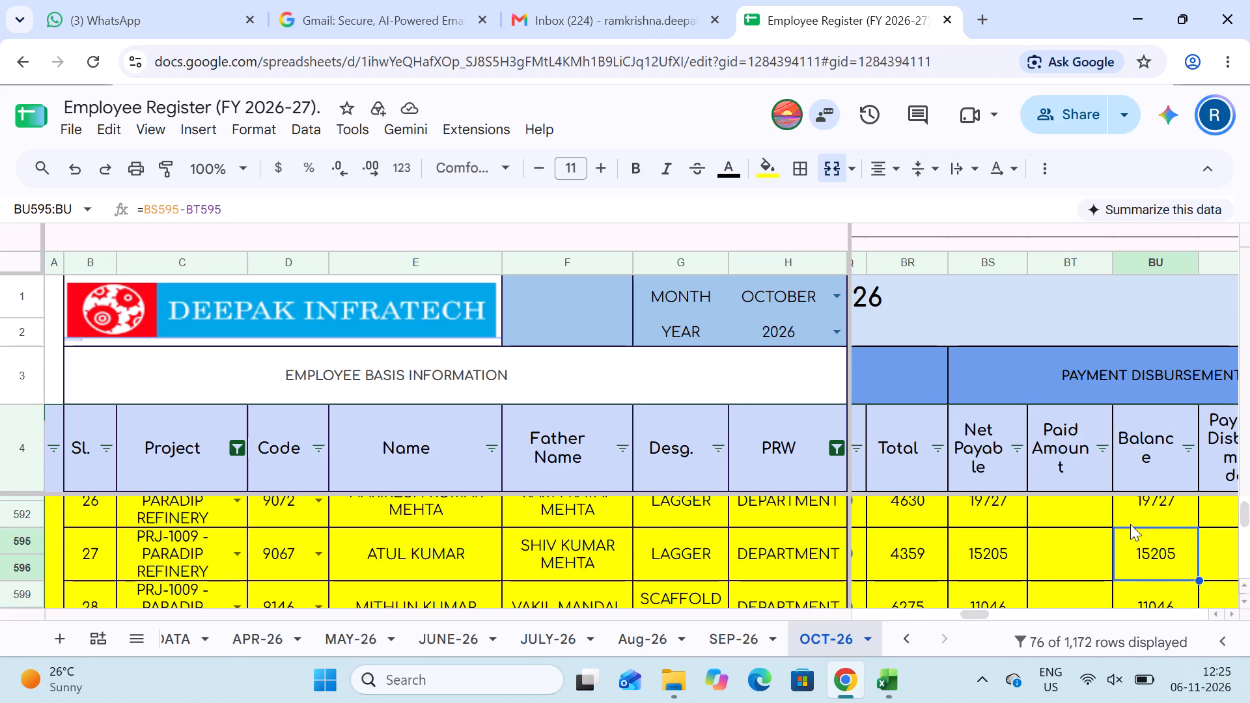
key(Down)
key(Down)
key(Up)
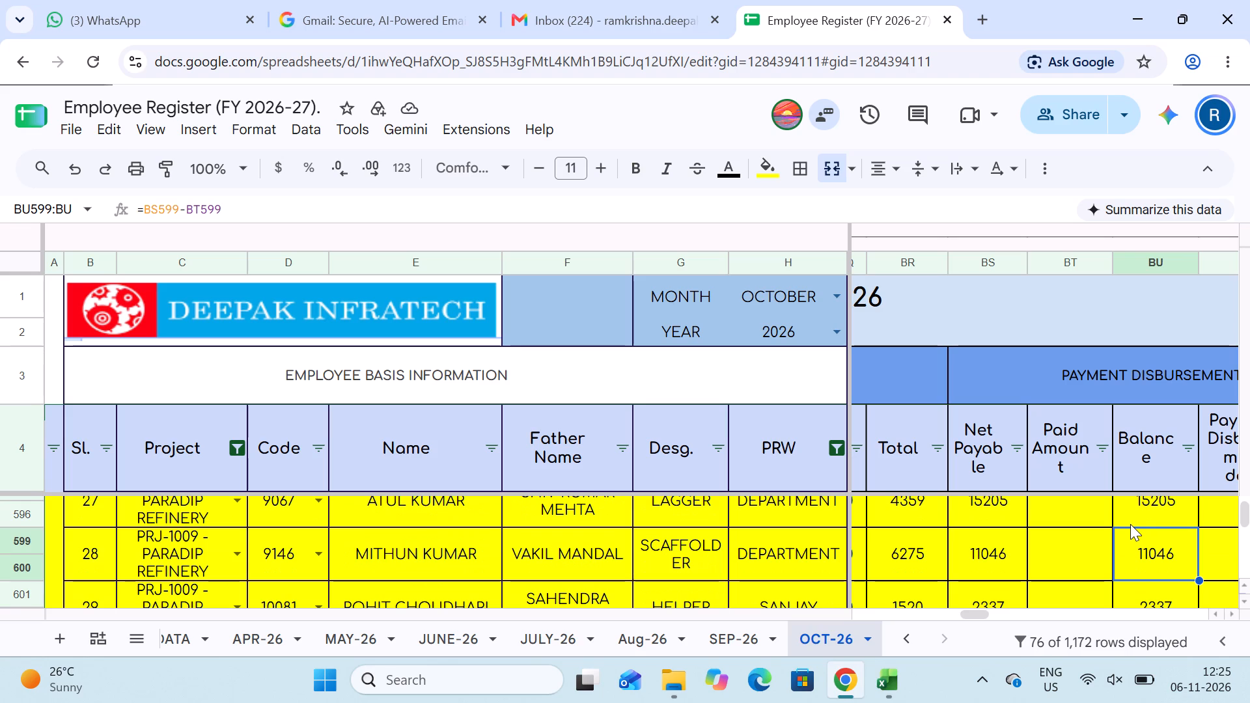
key(Down)
key(Down)
Check the Balance amounts of the Paradip Refinery employees with serial numbers 31 to 34.
key(Down)
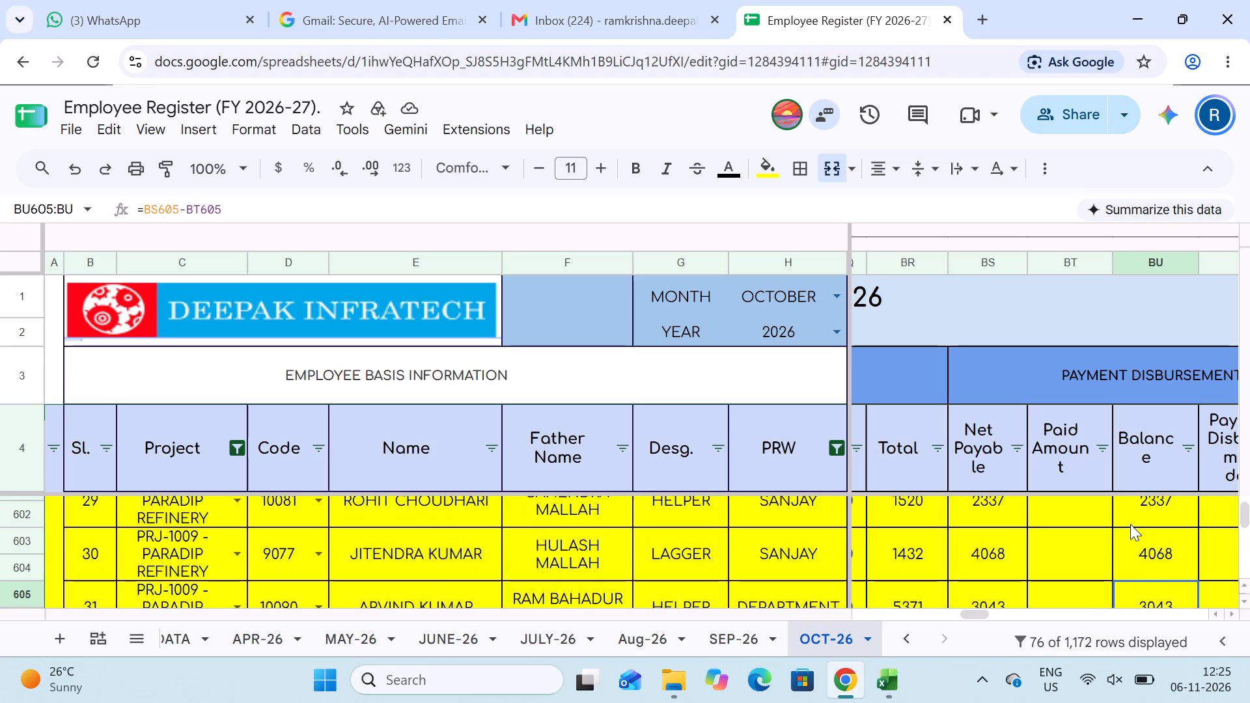
key(Down)
key(Up)
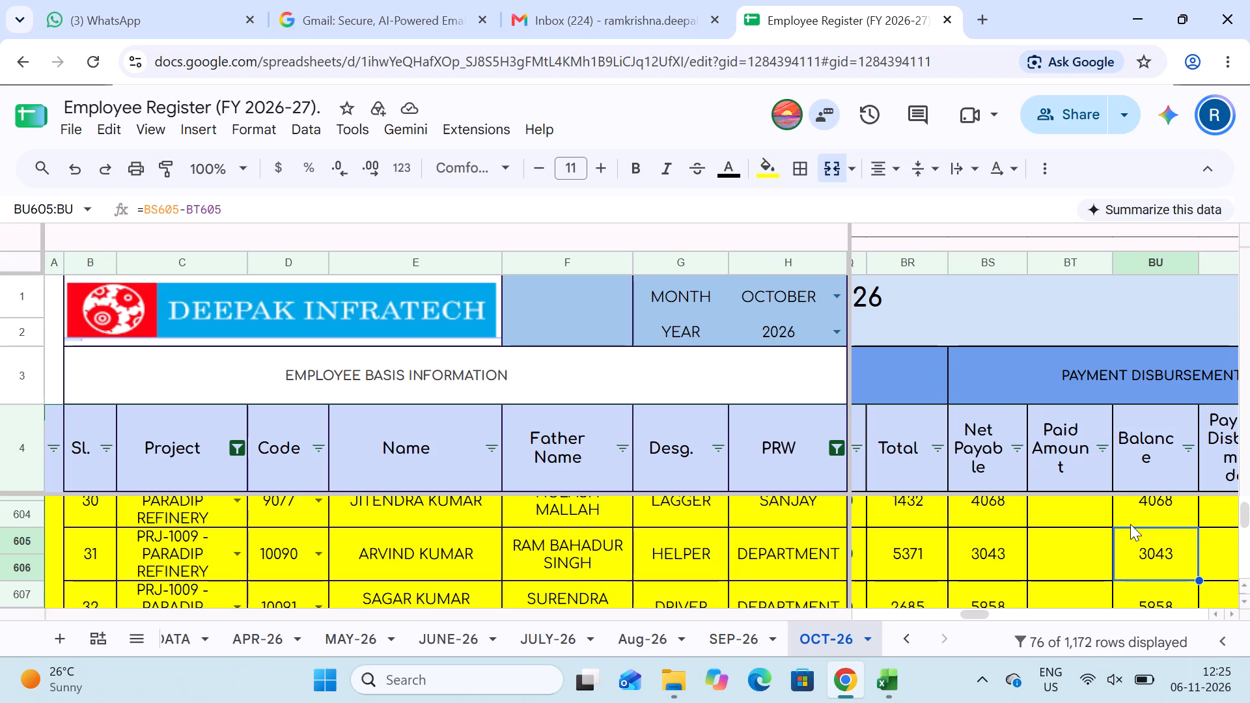
key(Down)
key(Down)
key(Up)
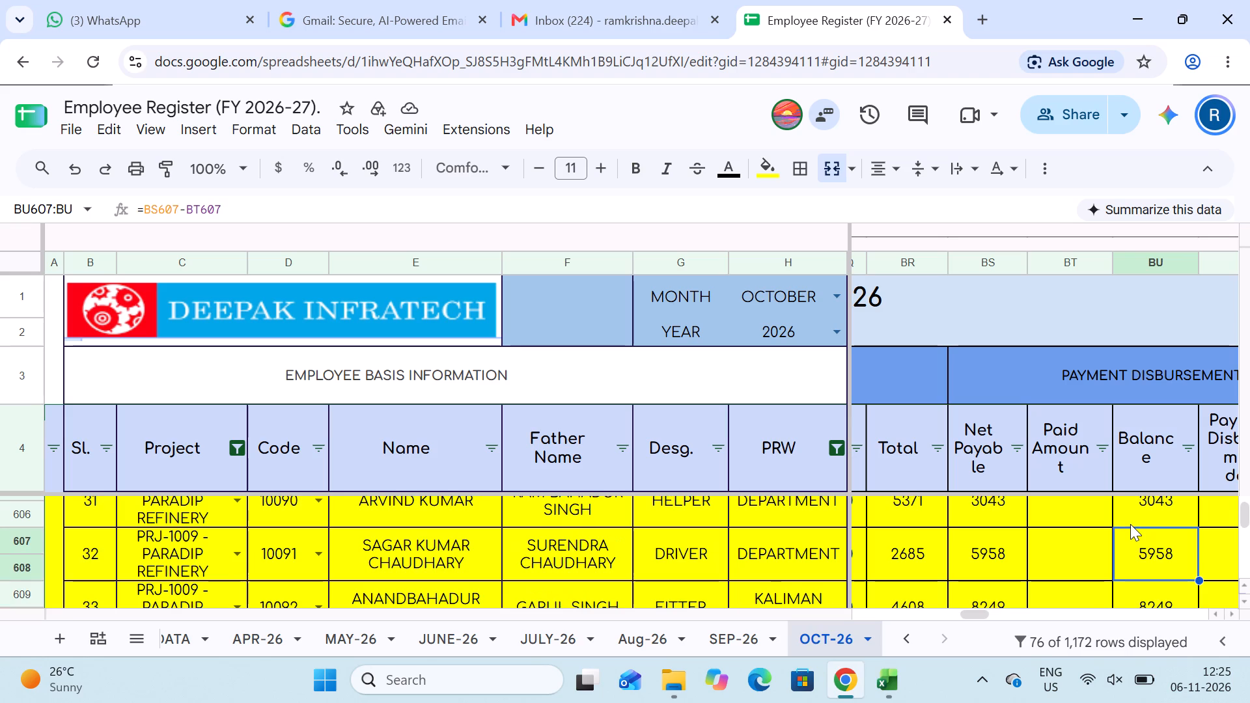
key(Down)
key(Down)
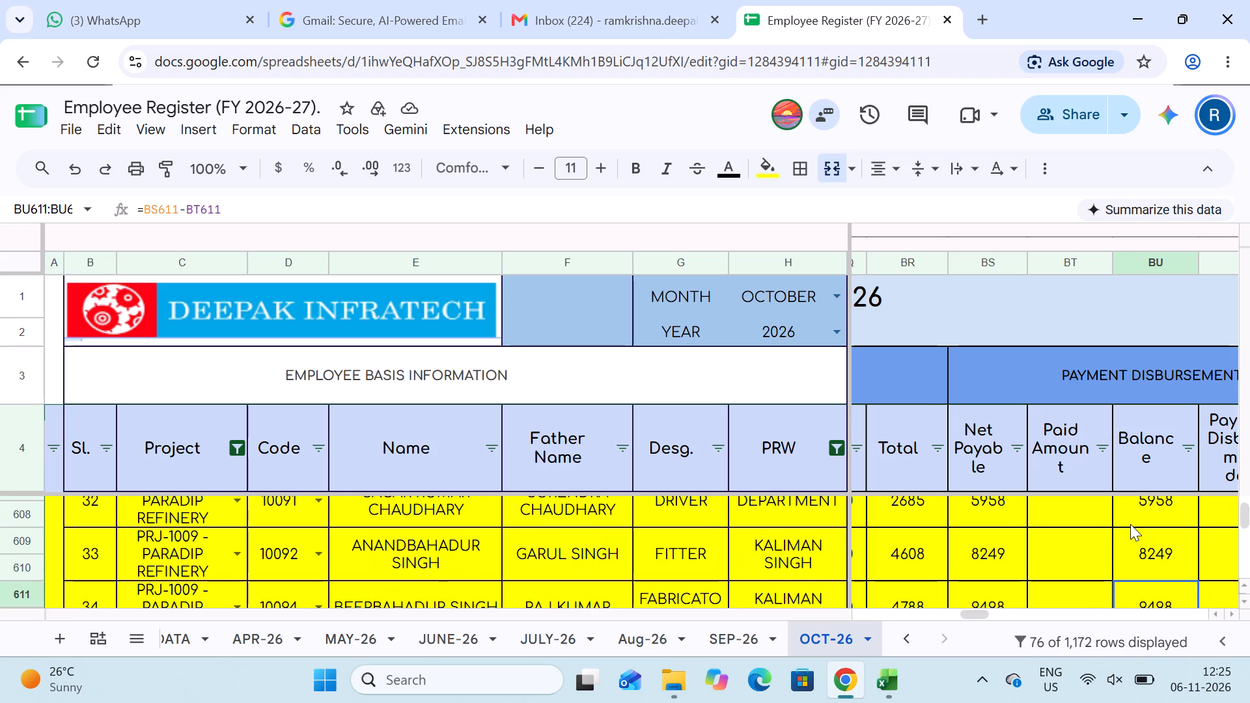
key(Up)
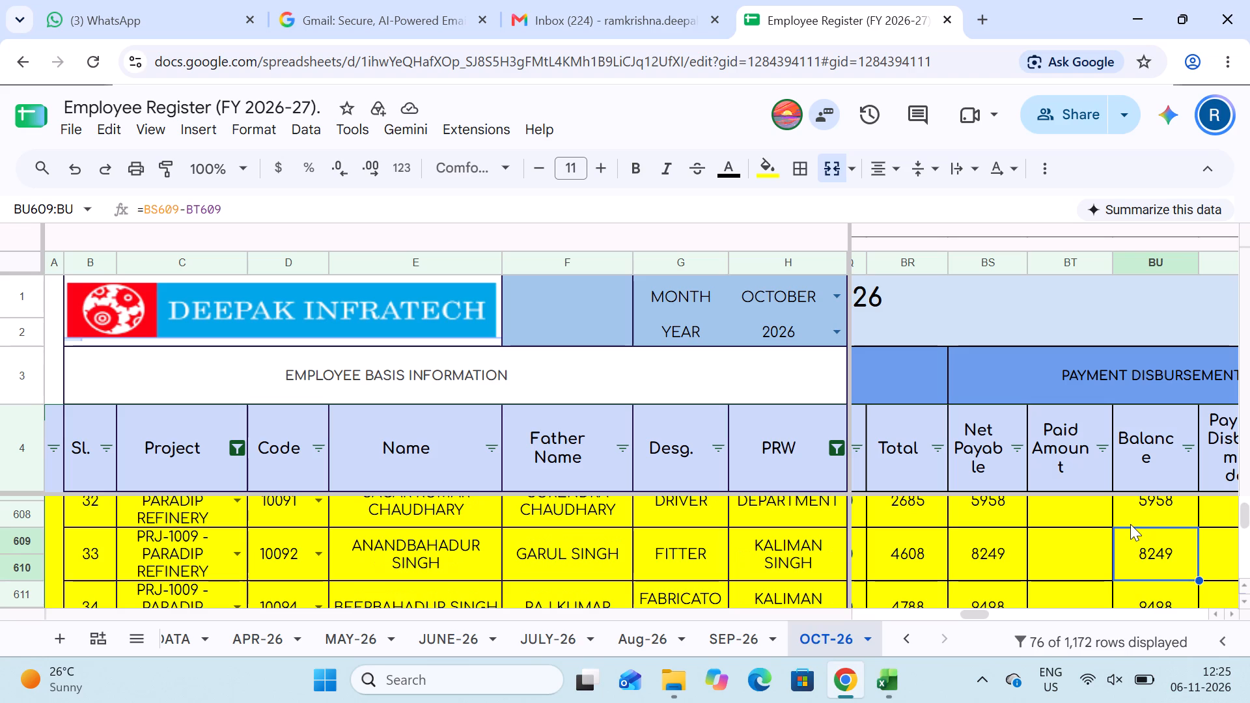
key(Down)
key(Down)
key(Up)
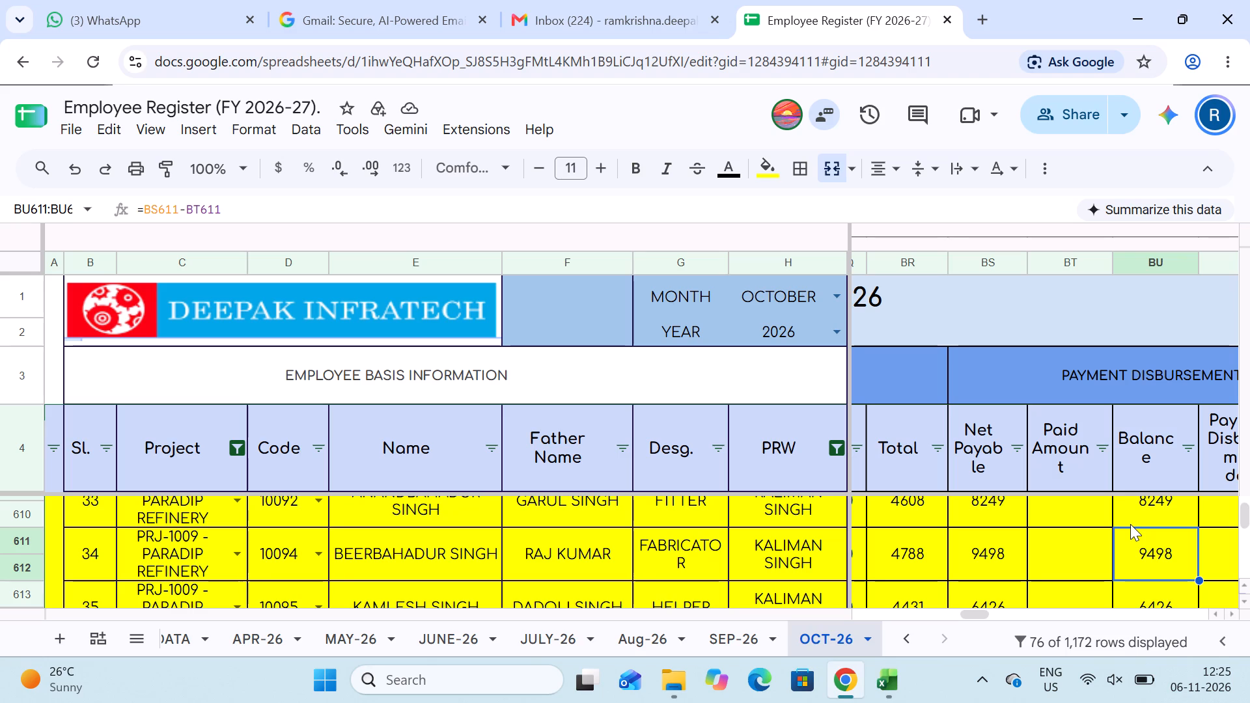
Find the totals row below the filtered employees and inspect the Balance column's subtotal cell.
scroll(1130, 524, down, 5)
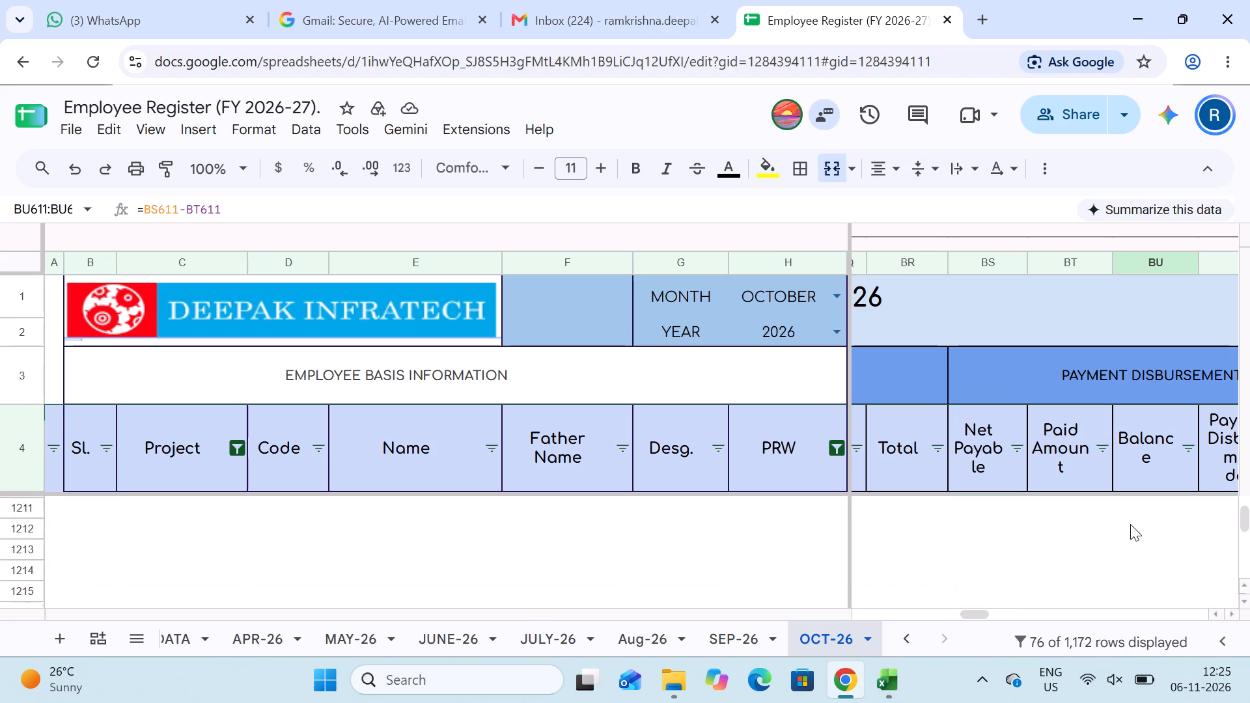
scroll(1130, 524, up, 5)
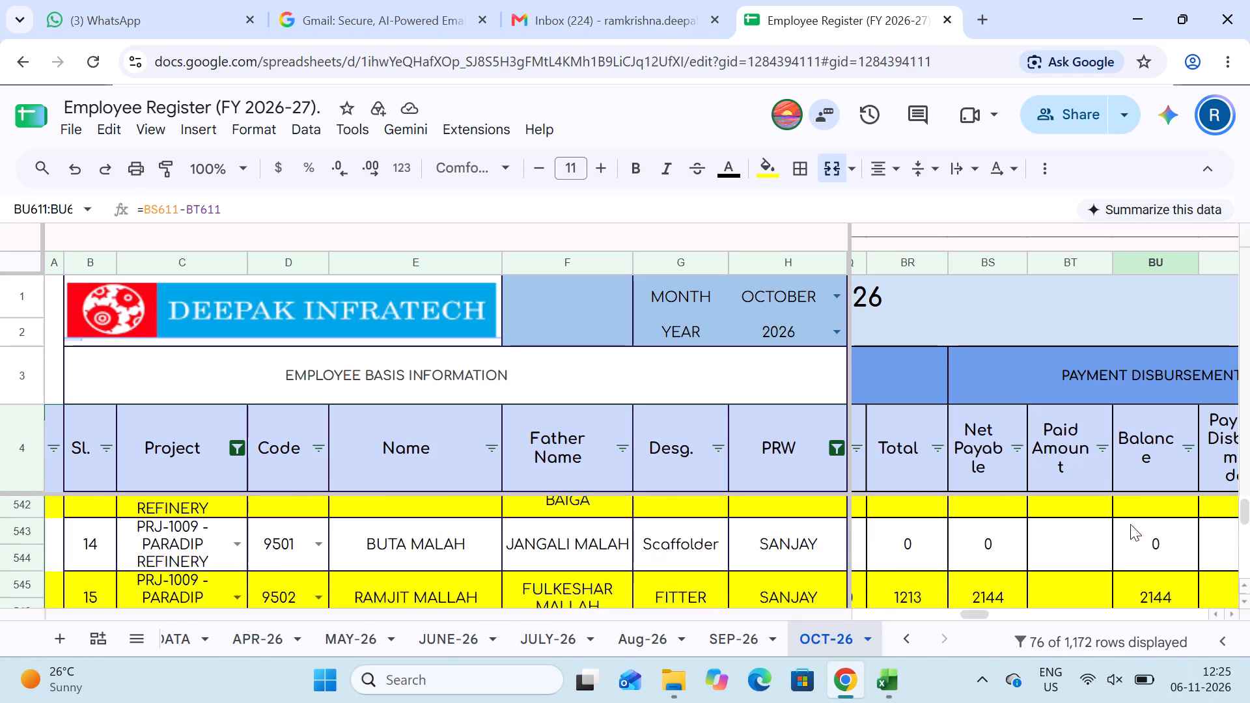
scroll(1130, 524, down, 4)
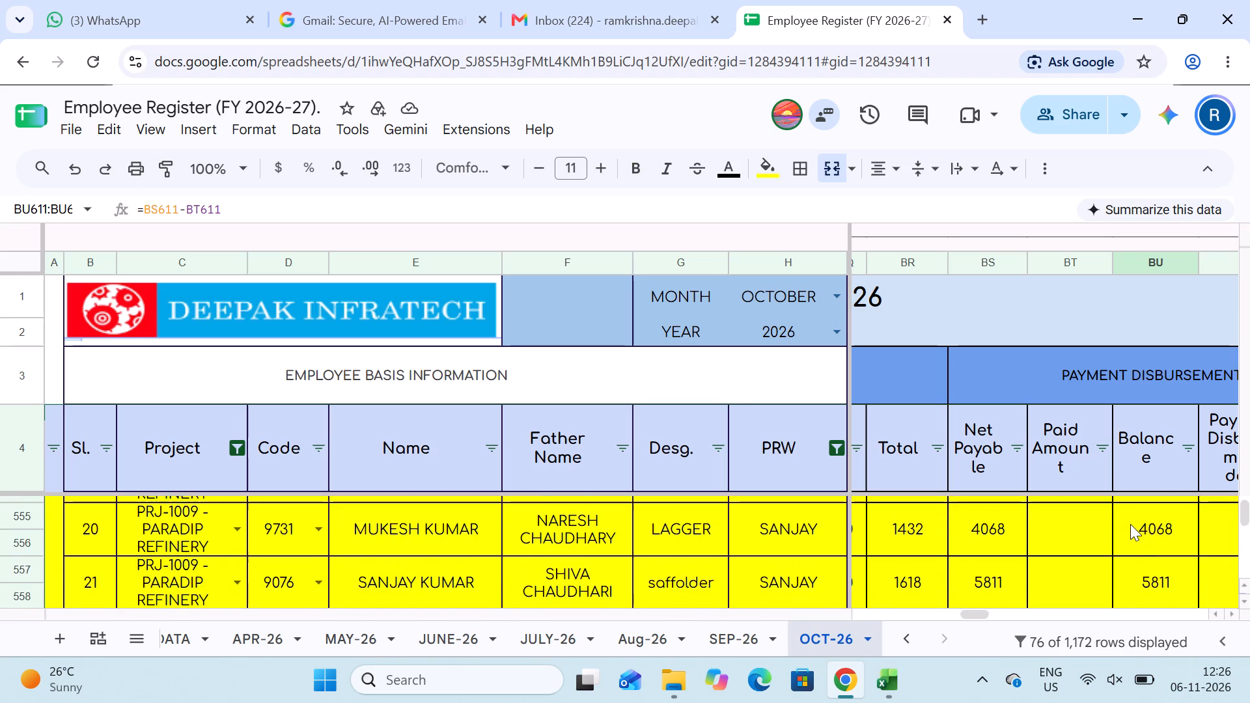
scroll(1130, 524, down, 5)
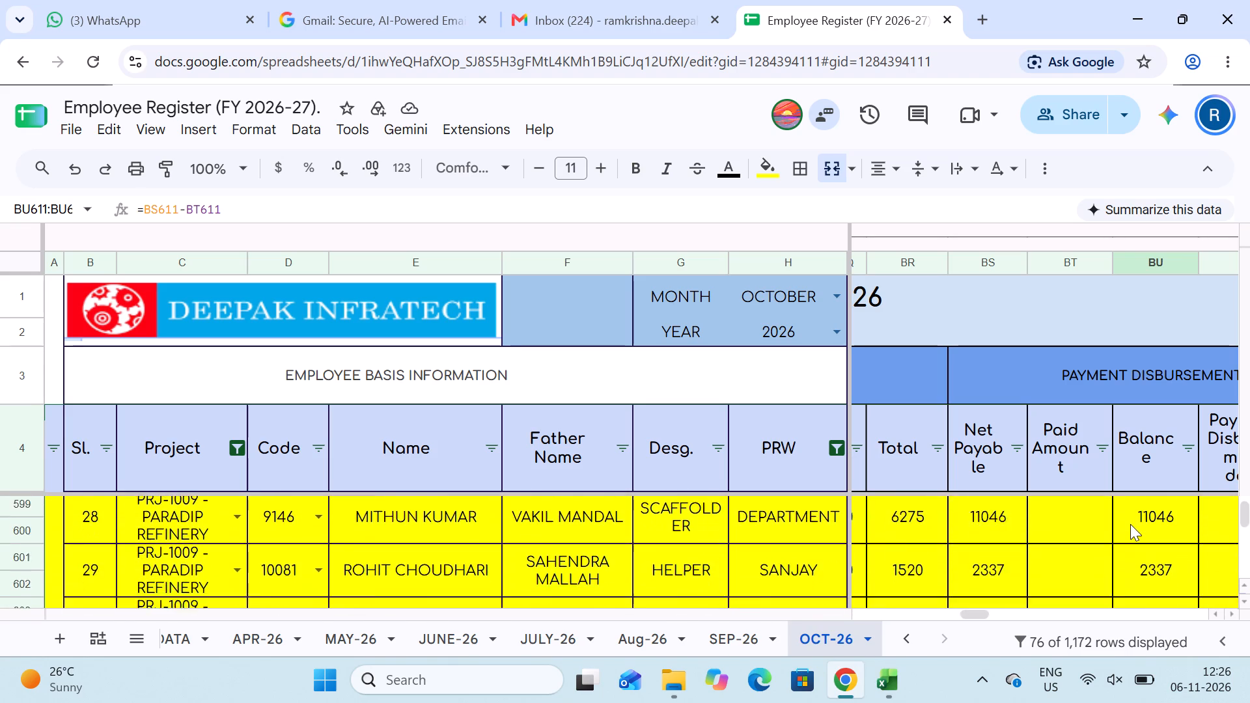
scroll(1130, 524, down, 3)
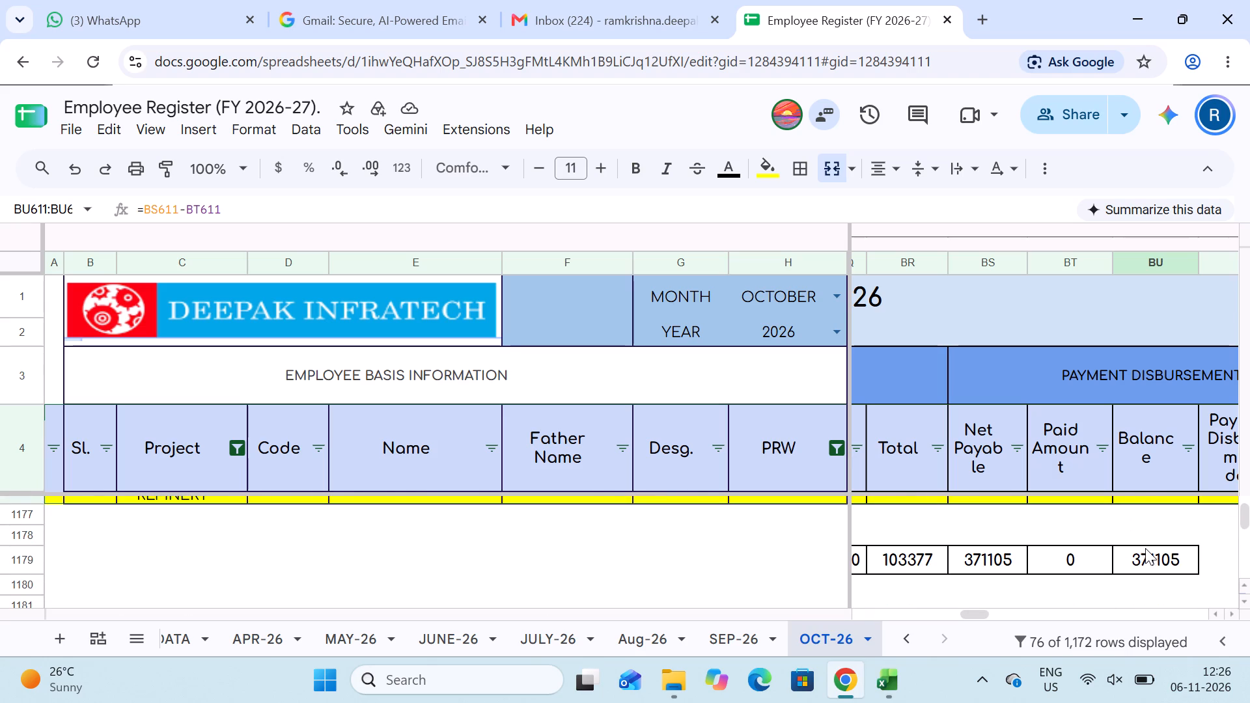
click(1145, 547)
click(1145, 555)
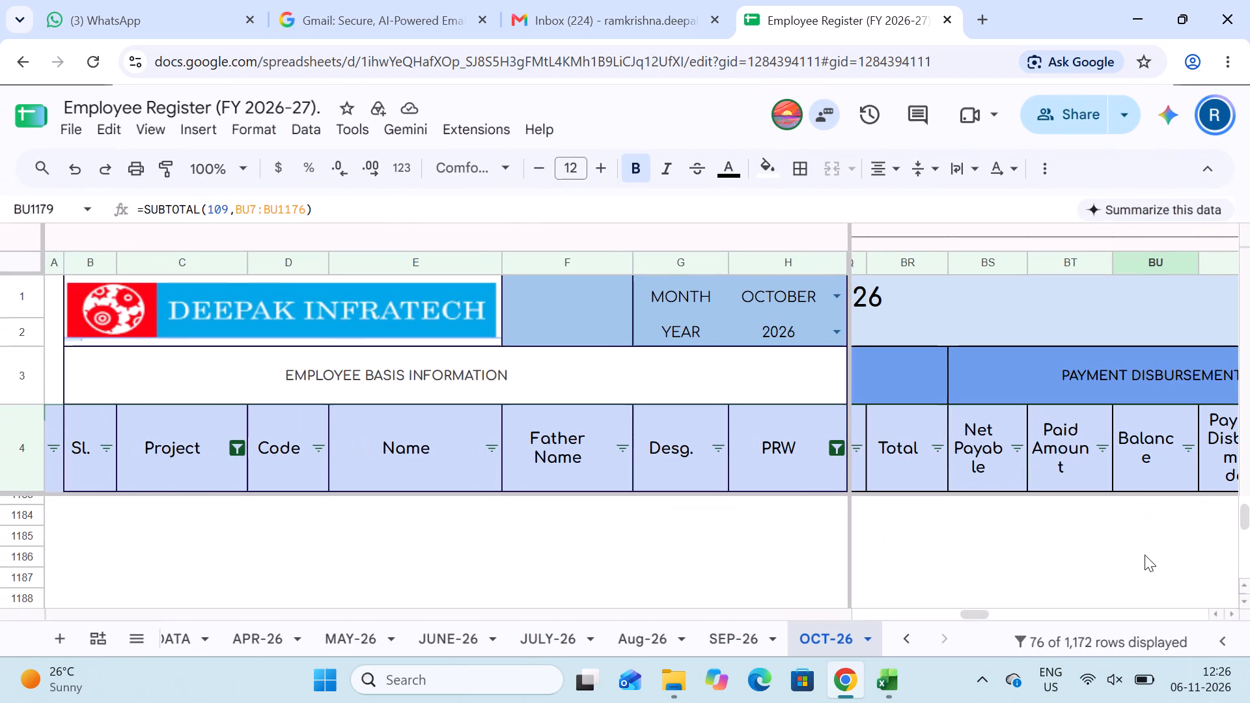
Set the sheet zoom to 75% and examine the last Paradip Refinery rows together with the Balance column total.
scroll(1145, 555, right, 1)
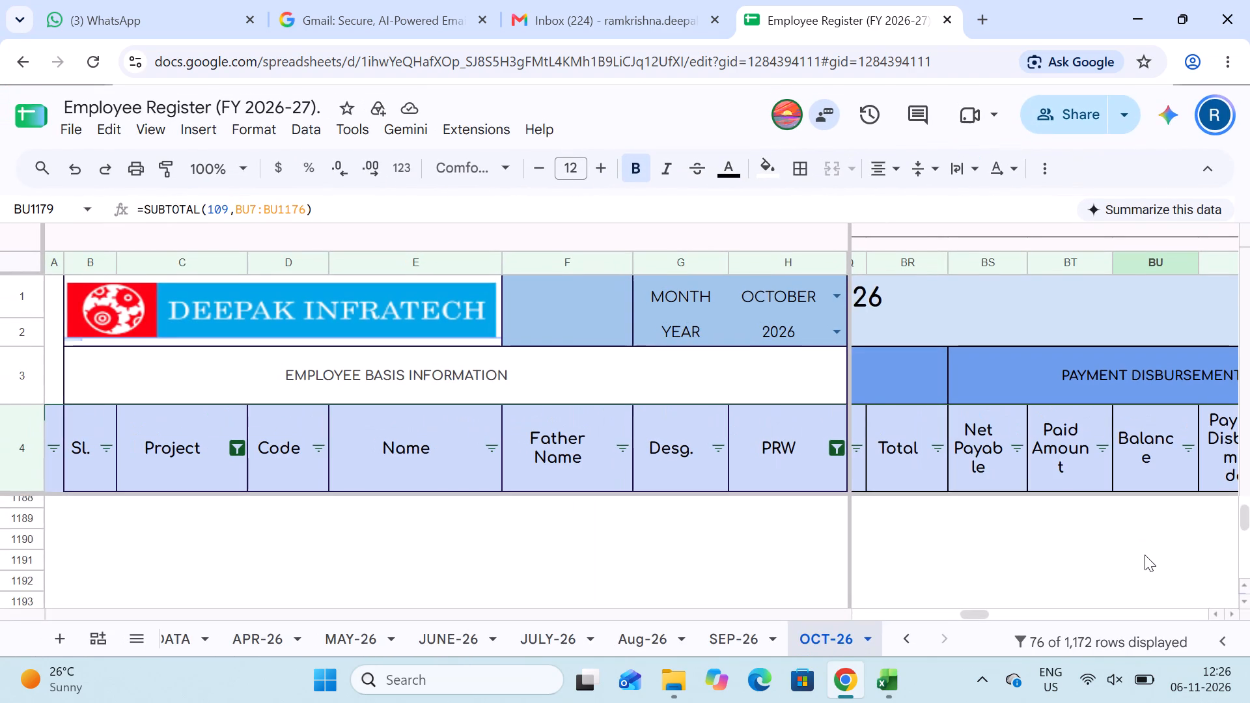
scroll(1145, 555, right, 1)
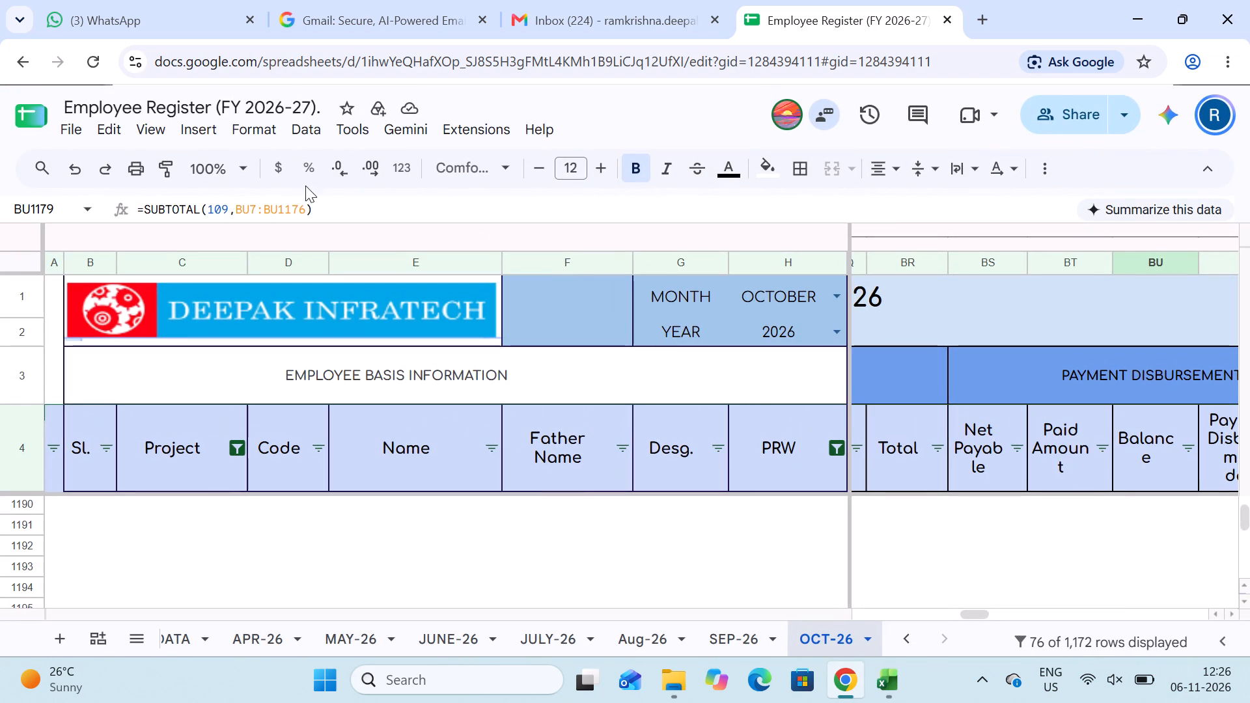
click(245, 165)
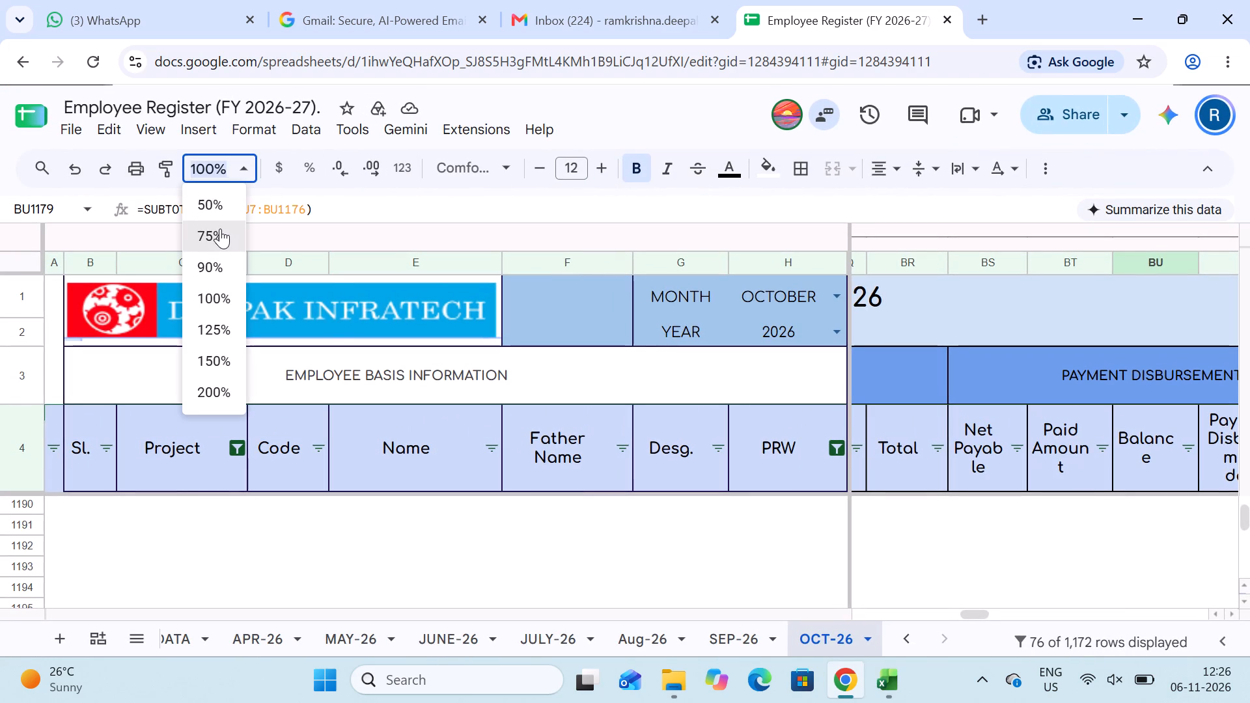
click(220, 228)
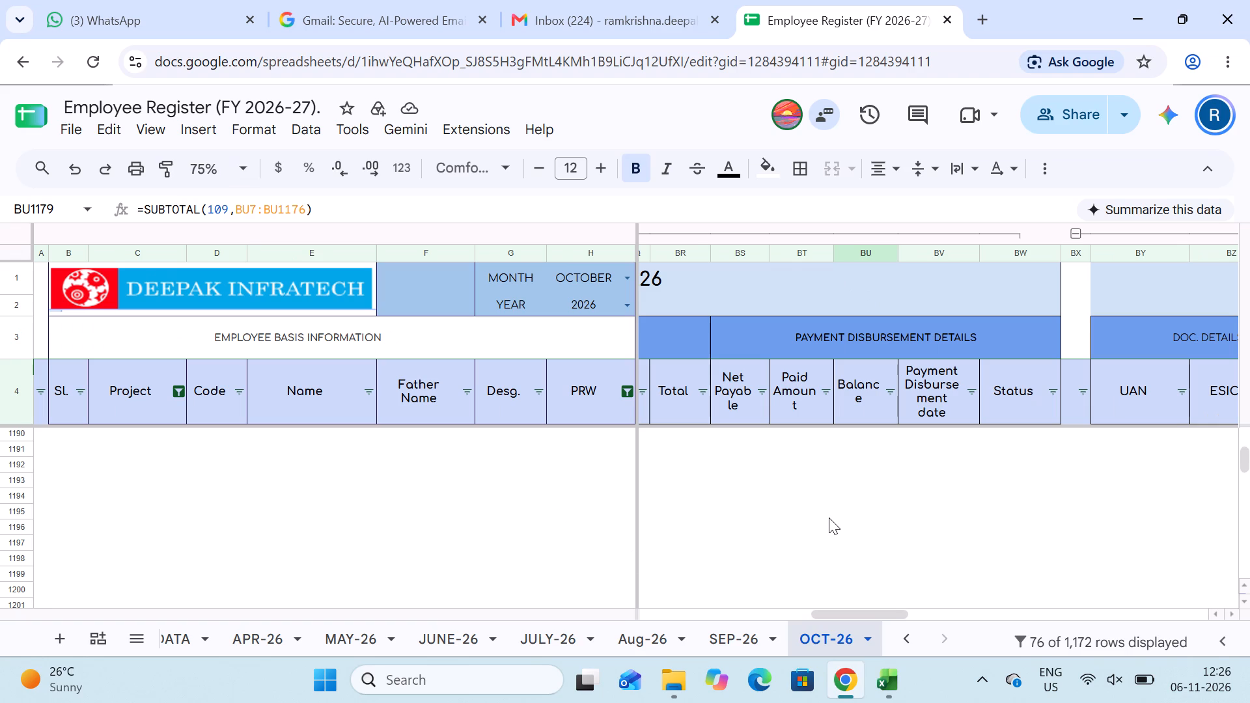
scroll(829, 517, up, 4)
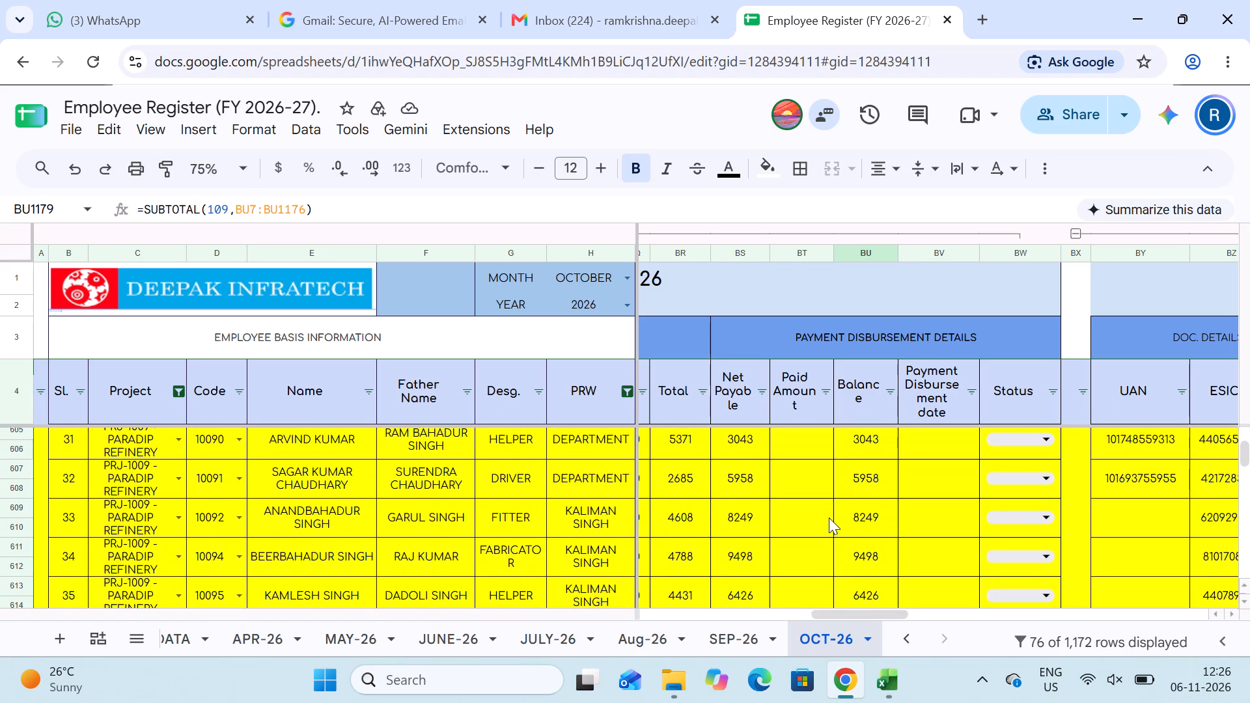
scroll(829, 517, down, 3)
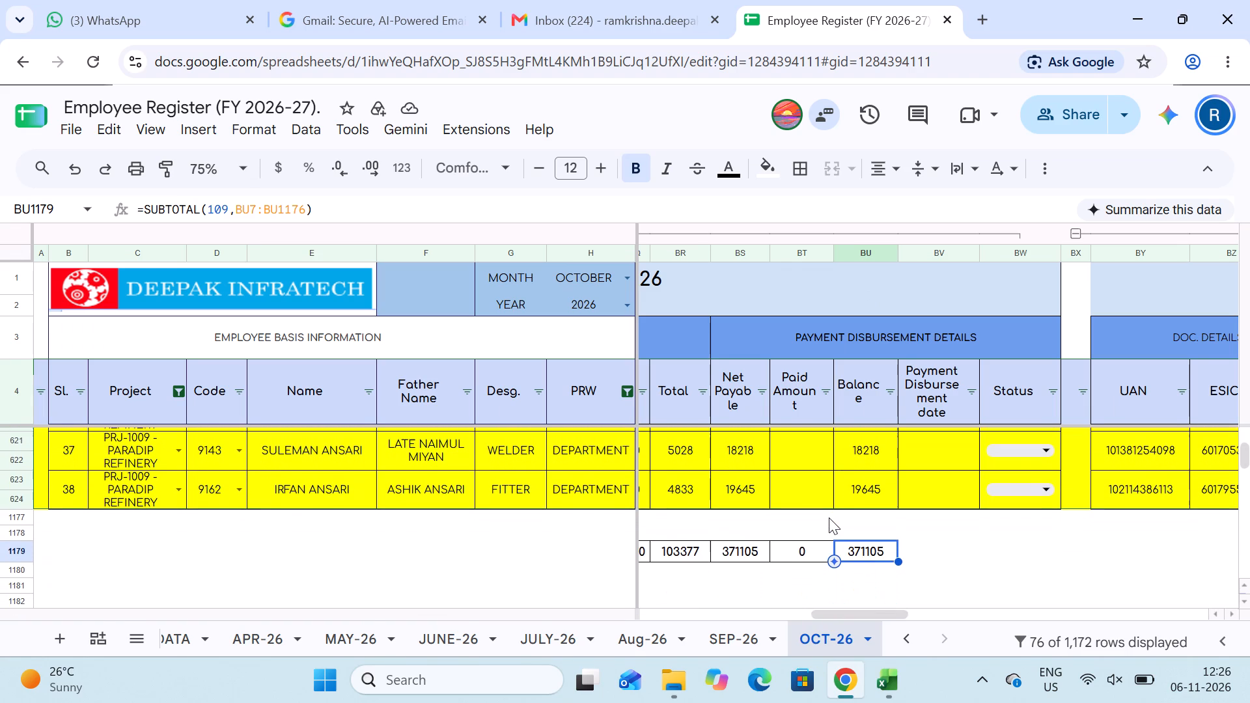
click(916, 580)
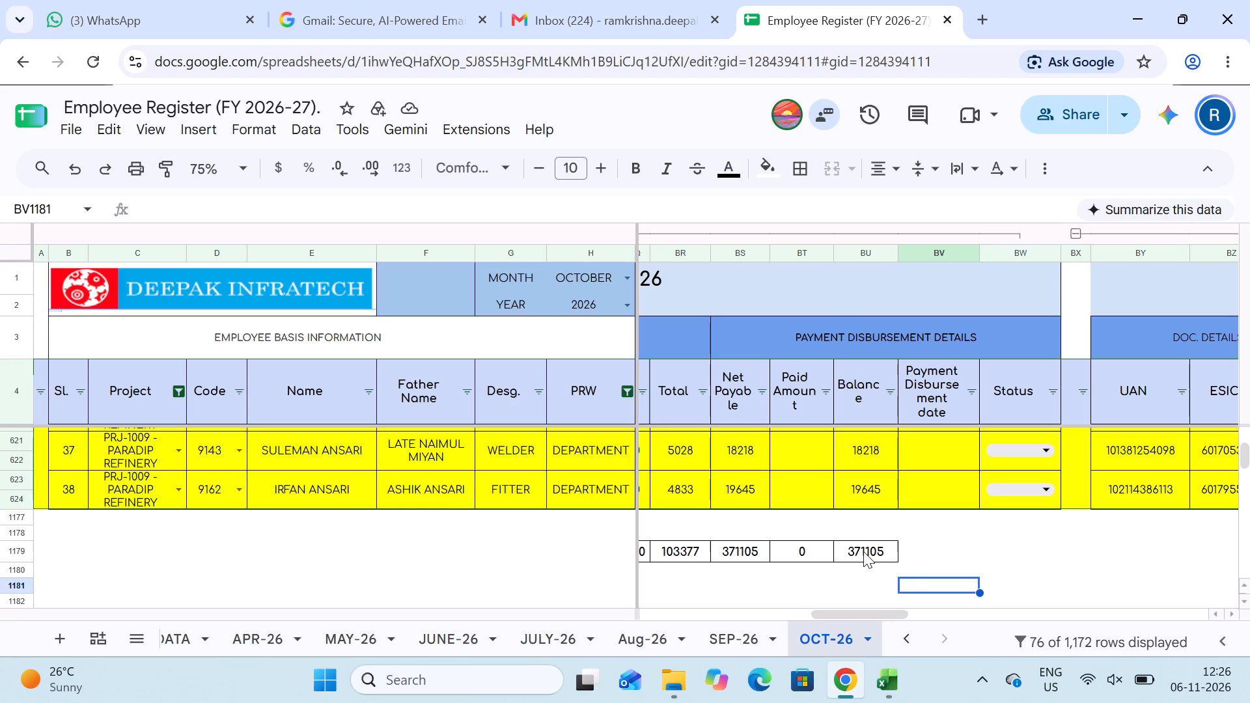
click(863, 551)
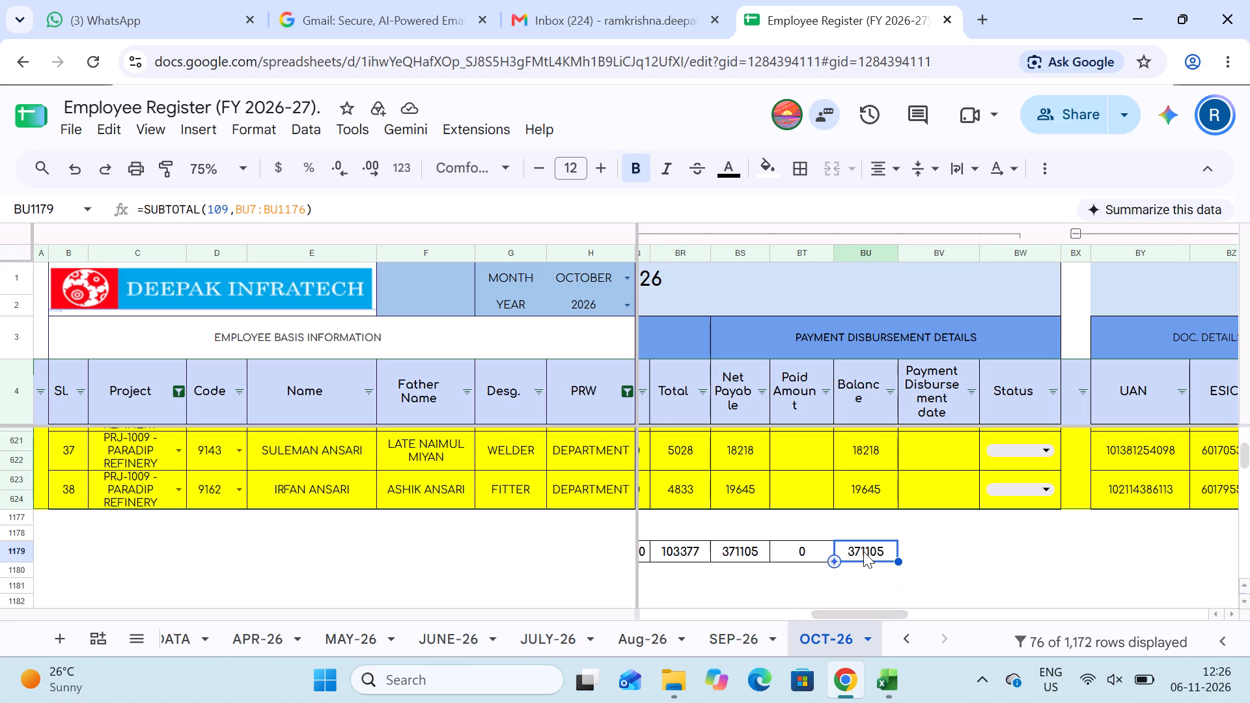
Return to the first Paradip Refinery employee and check the Balance amounts for serial numbers 1 to 6.
scroll(863, 551, up, 2)
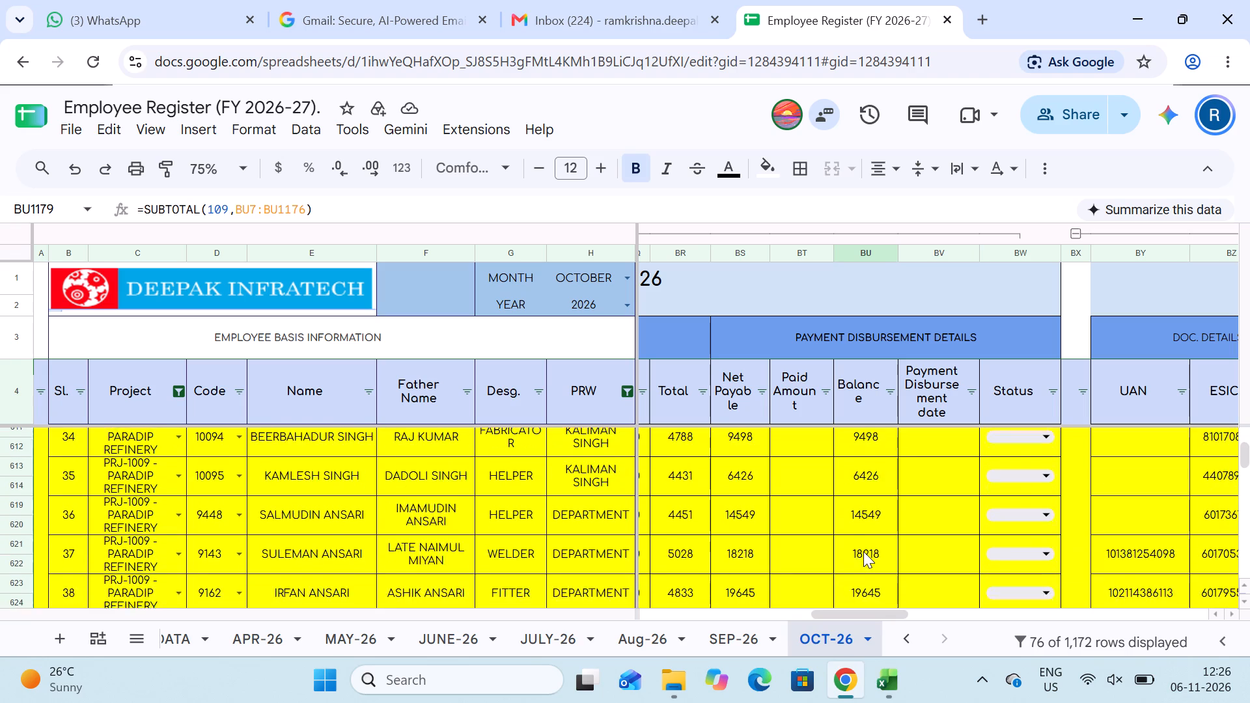
scroll(863, 551, up, 5)
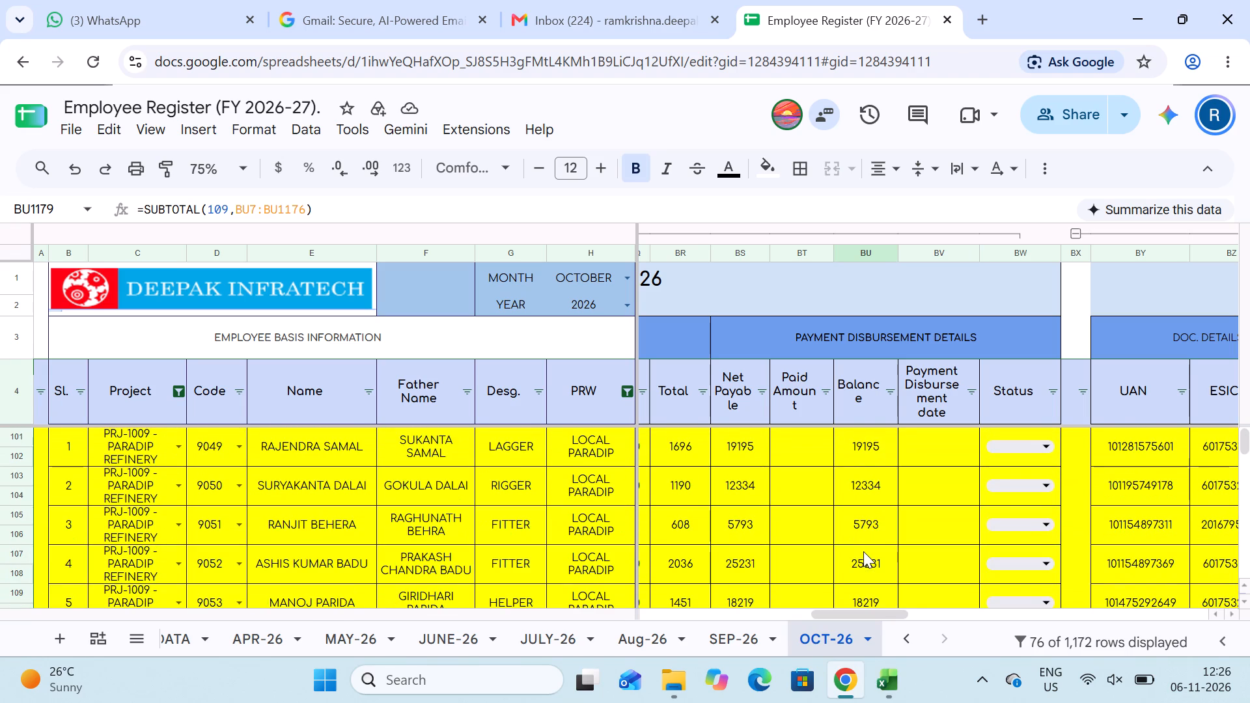
click(850, 443)
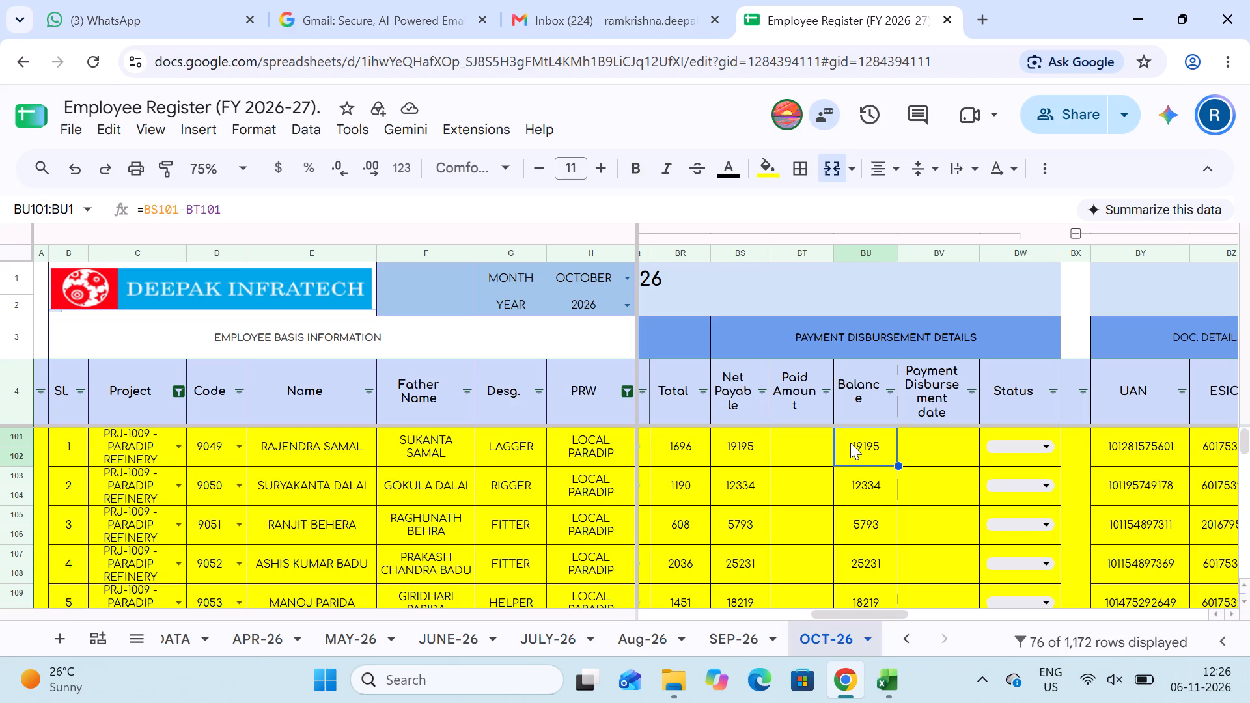
key(Down)
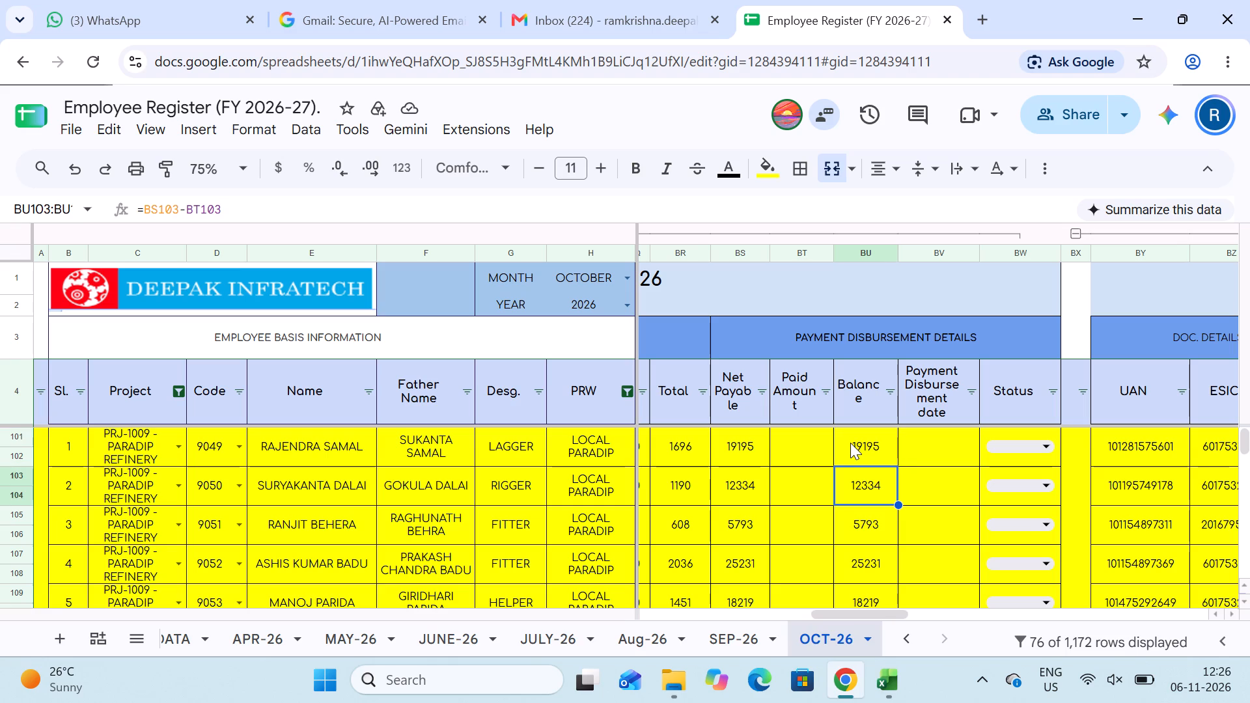
key(Down)
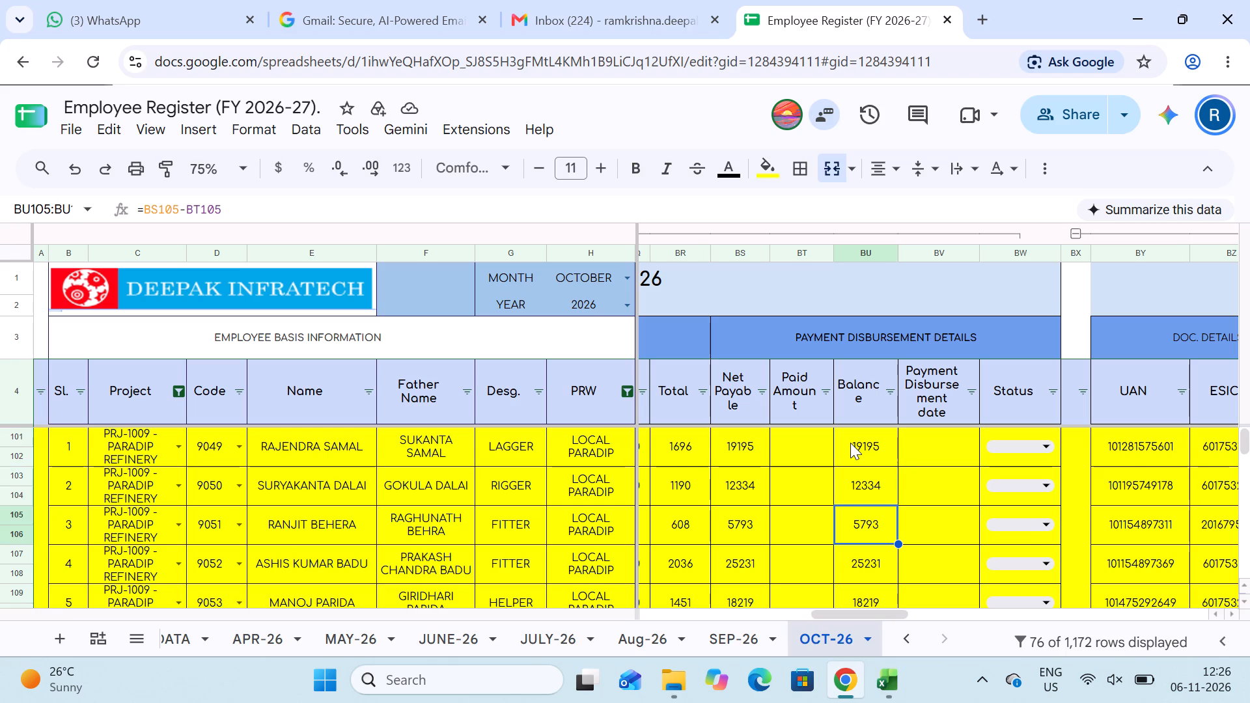
key(Down)
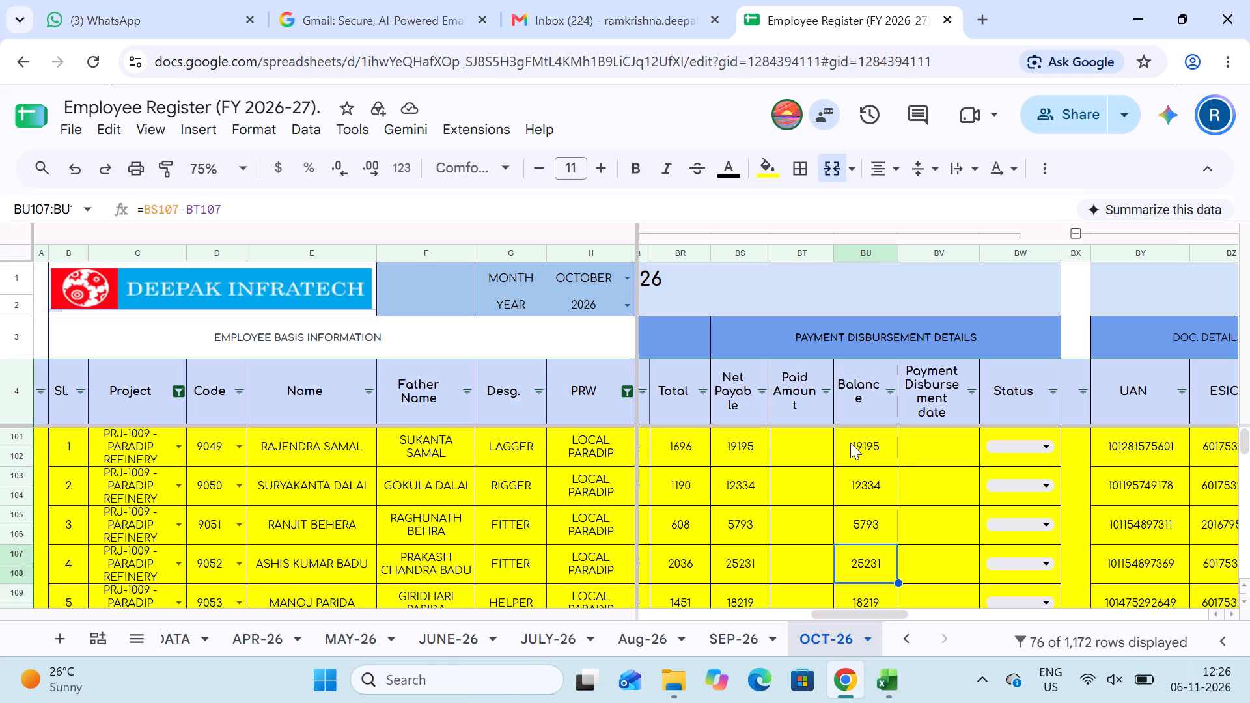
key(Down)
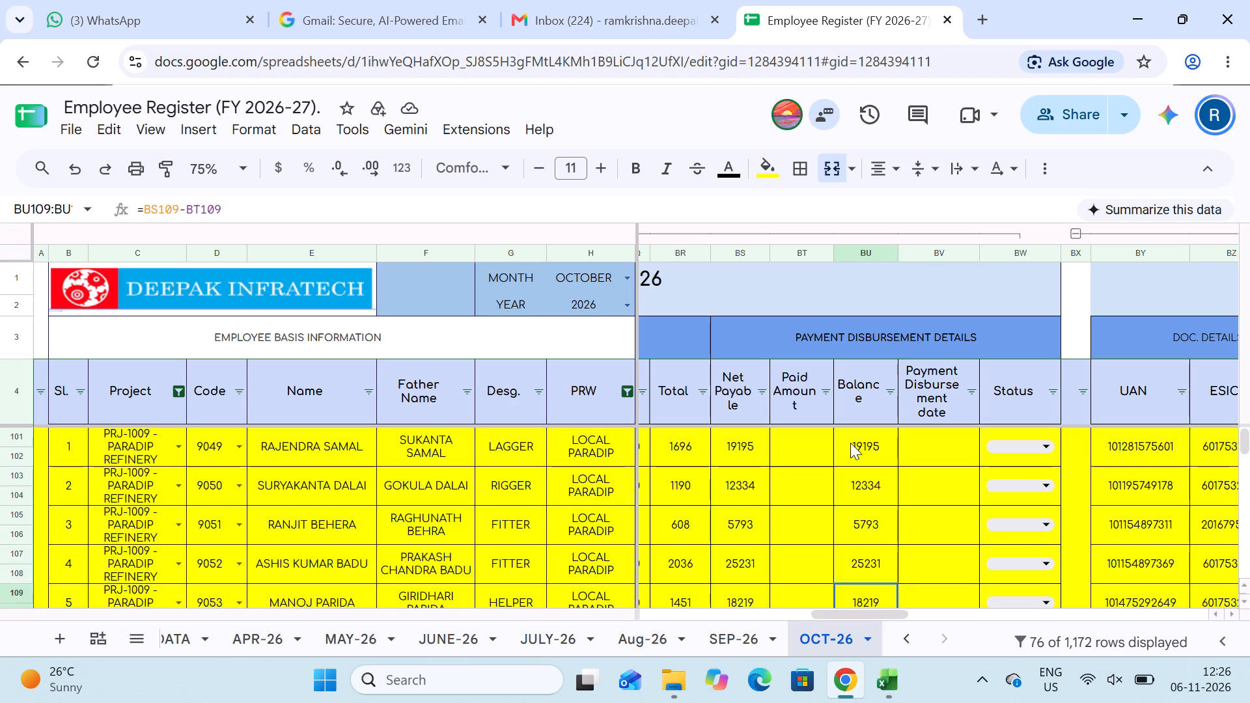
key(Down)
Check the Balance amounts of the Paradip Refinery employees with serial numbers 7 to 9.
scroll(850, 443, down, 1)
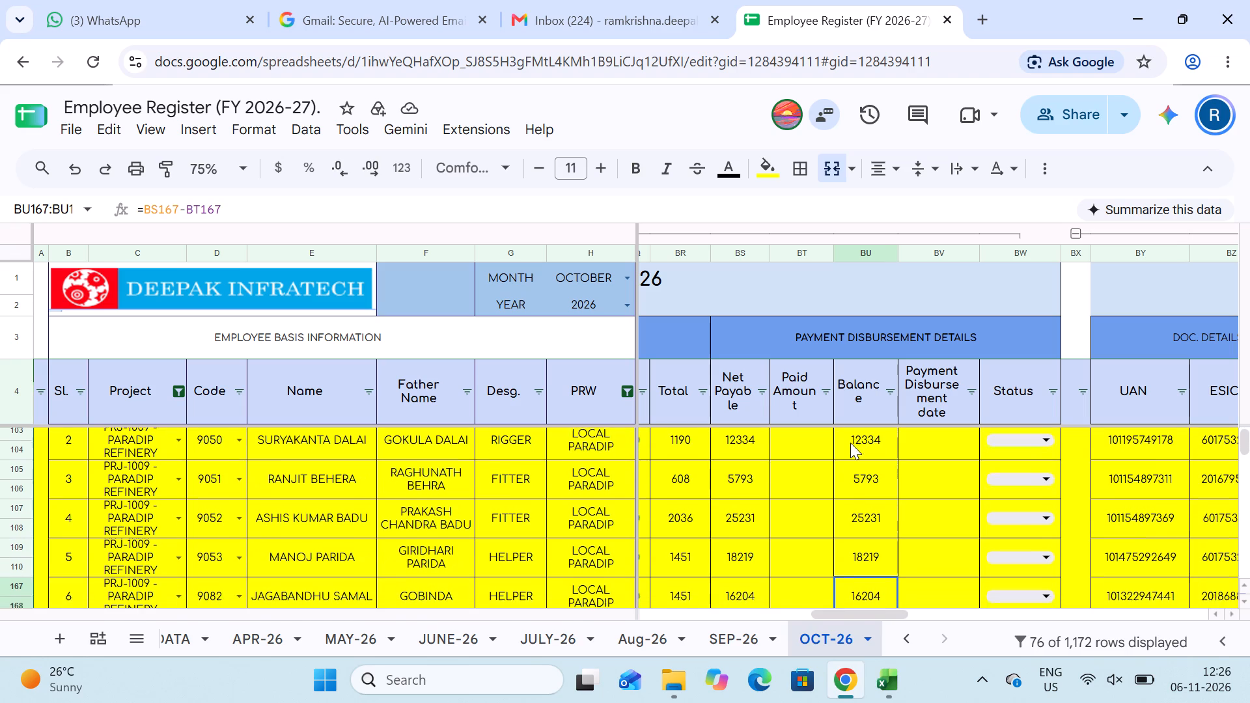
scroll(850, 443, down, 2)
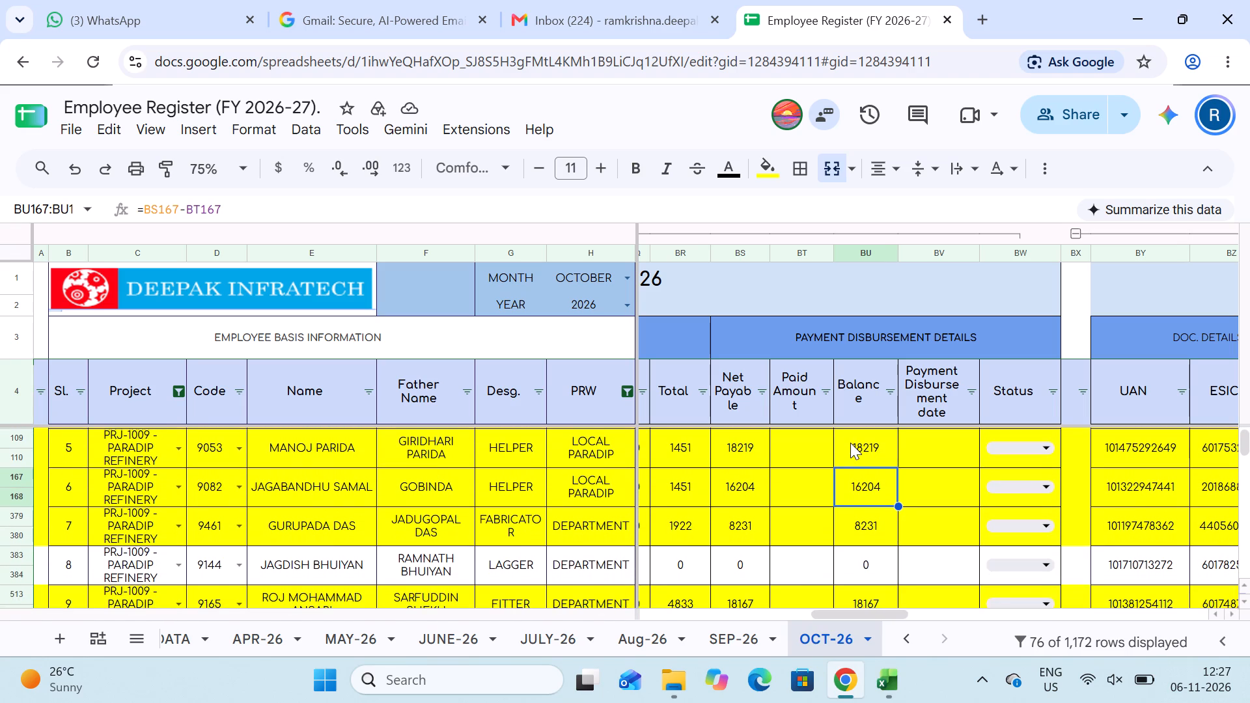
key(Down)
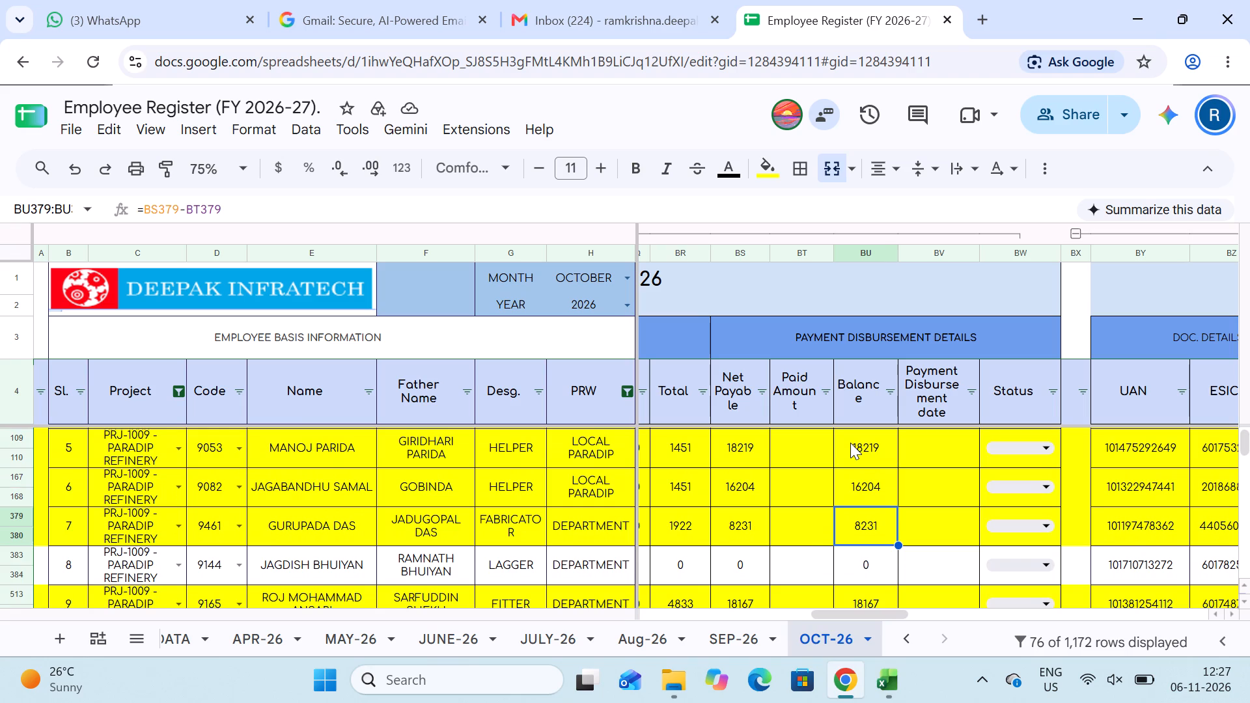
key(Down)
key(Down)
scroll(850, 443, down, 1)
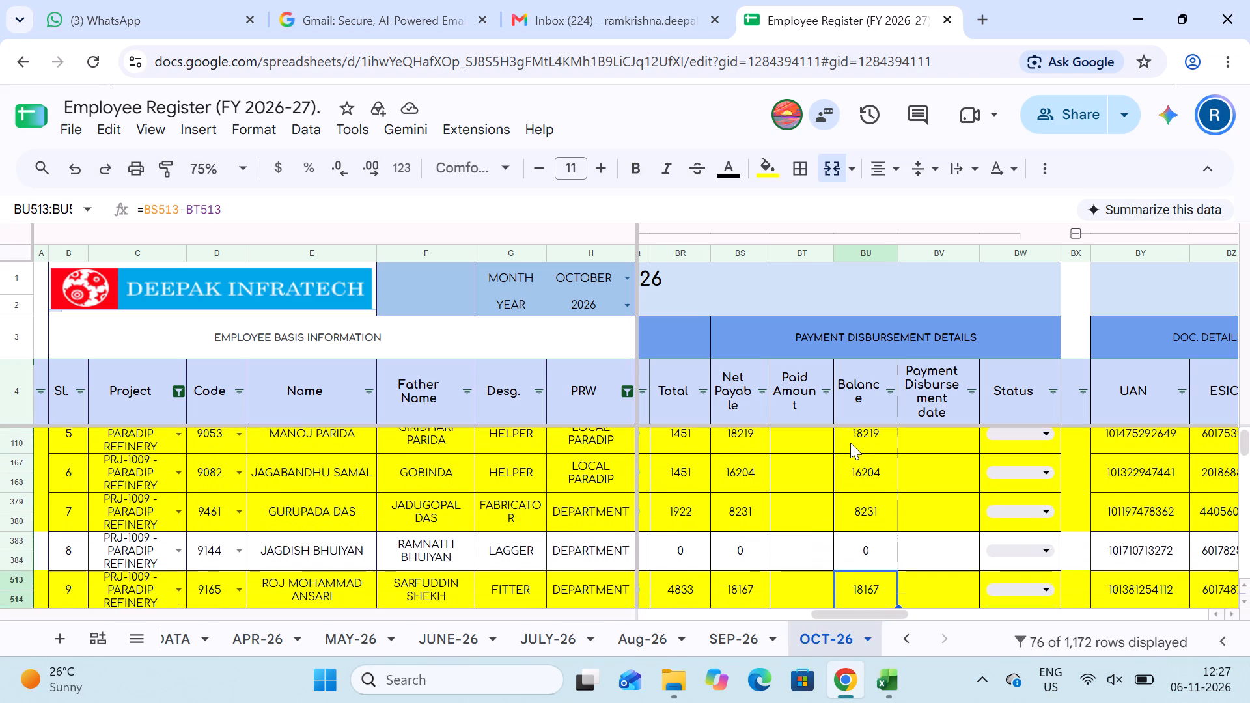
Check the Balance amounts of the Paradip Refinery employees with serial numbers 10 to 13.
scroll(850, 443, down, 1)
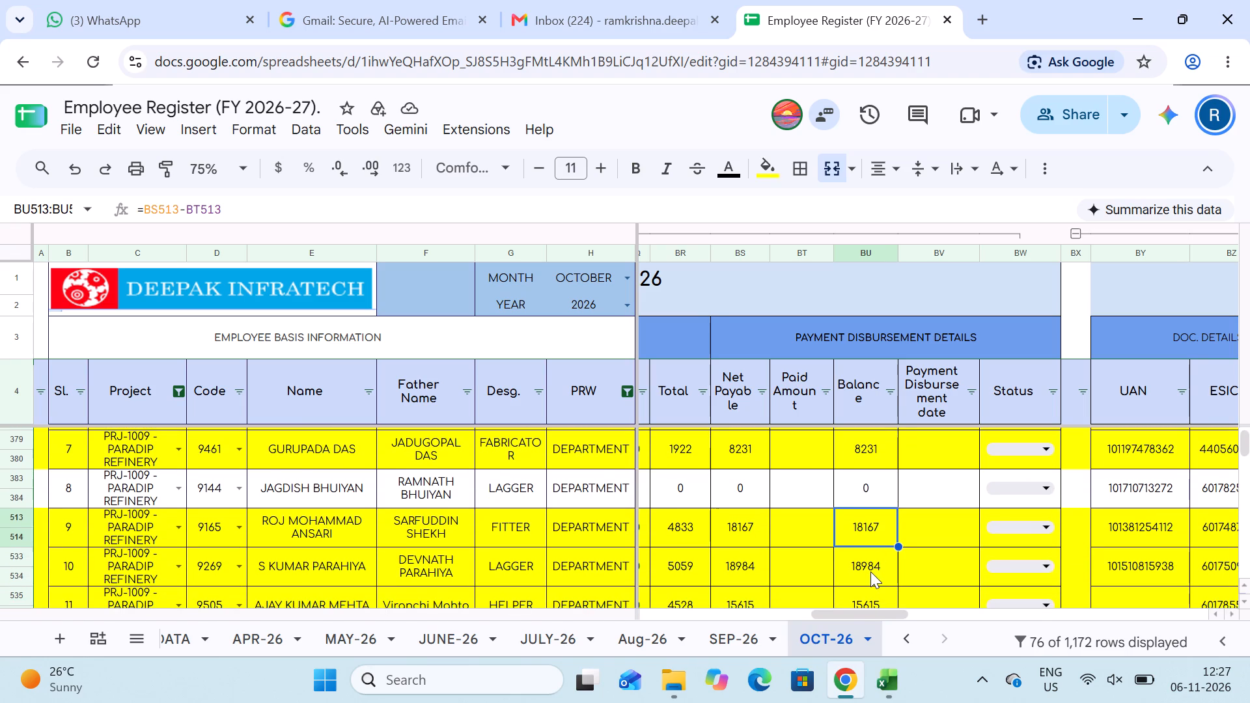
click(870, 572)
scroll(870, 572, down, 1)
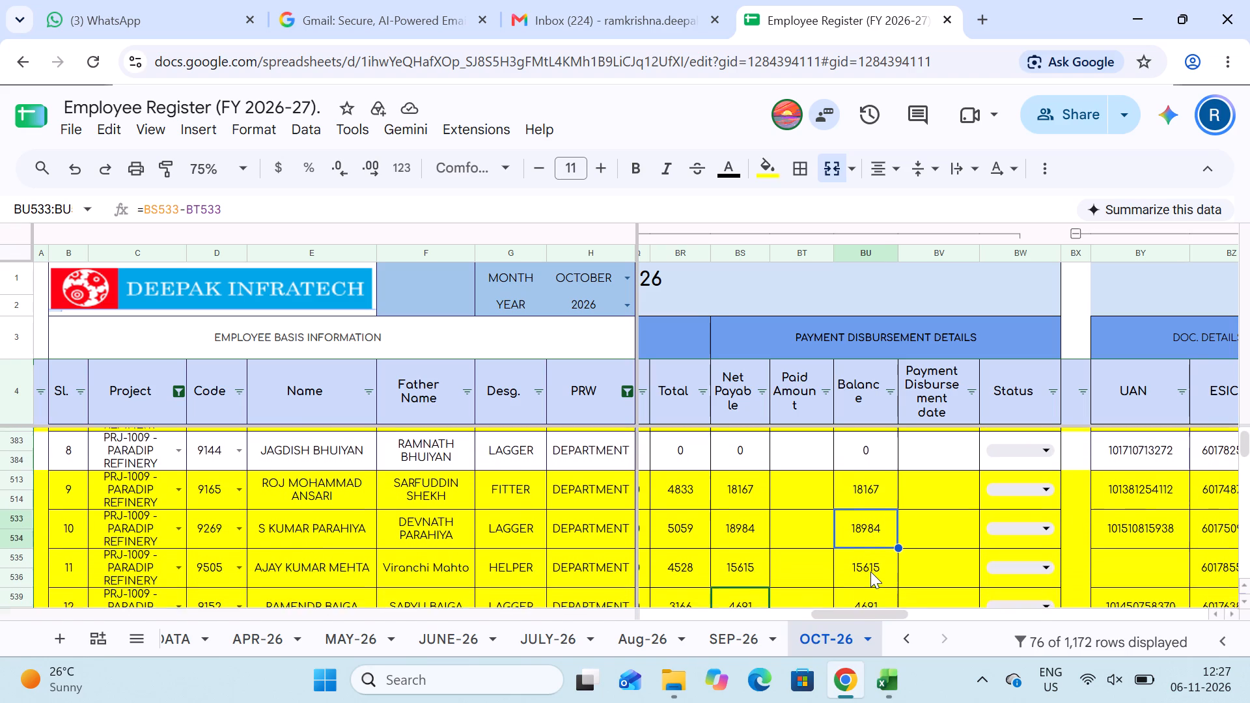
scroll(870, 572, down, 1)
click(865, 551)
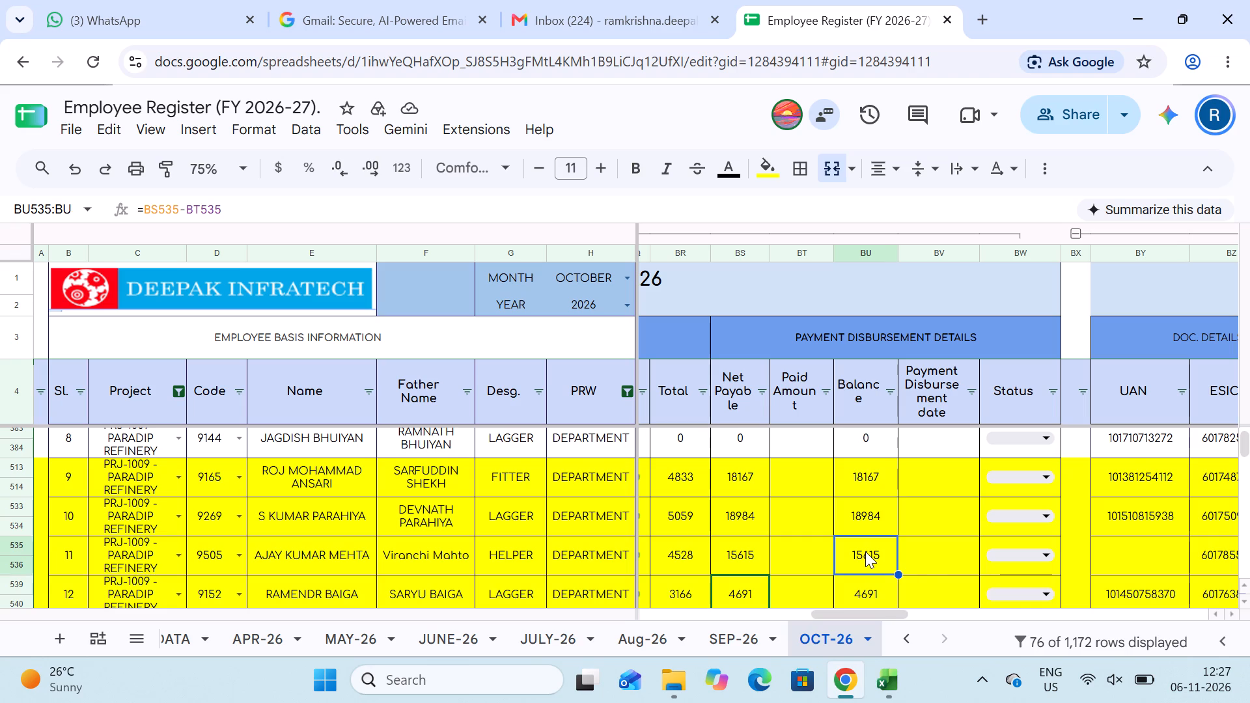
scroll(919, 565, down, 2)
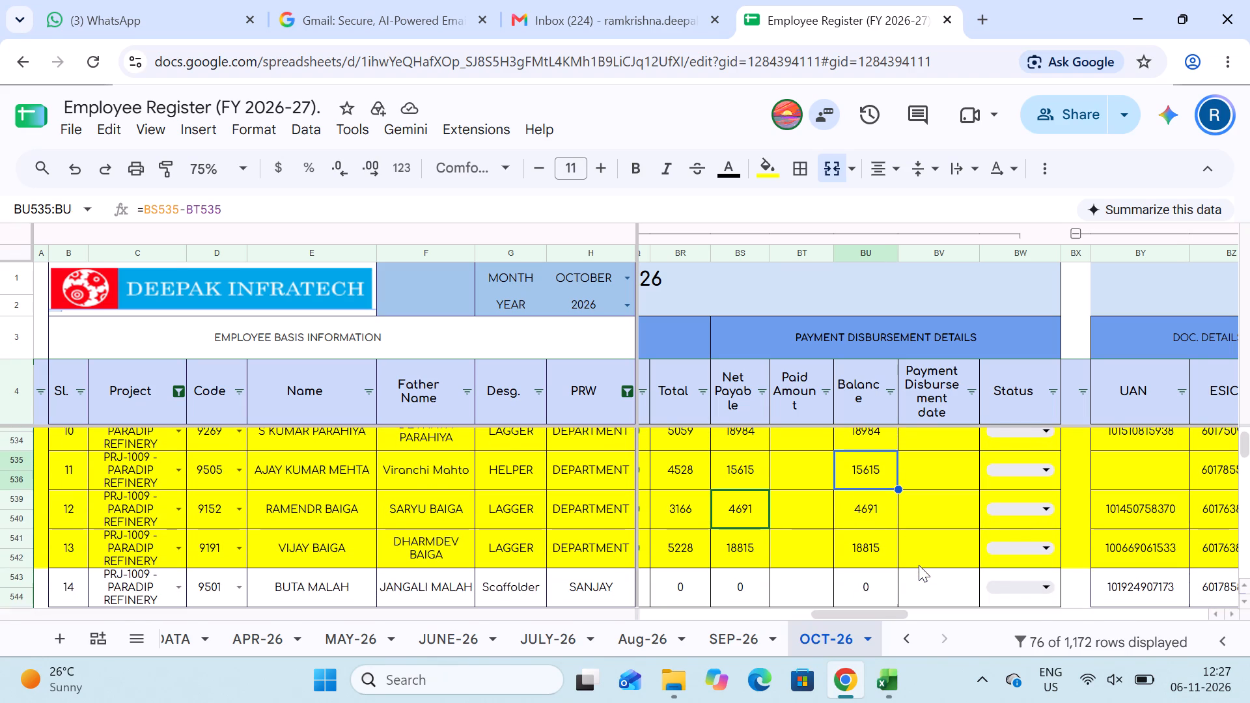
click(883, 520)
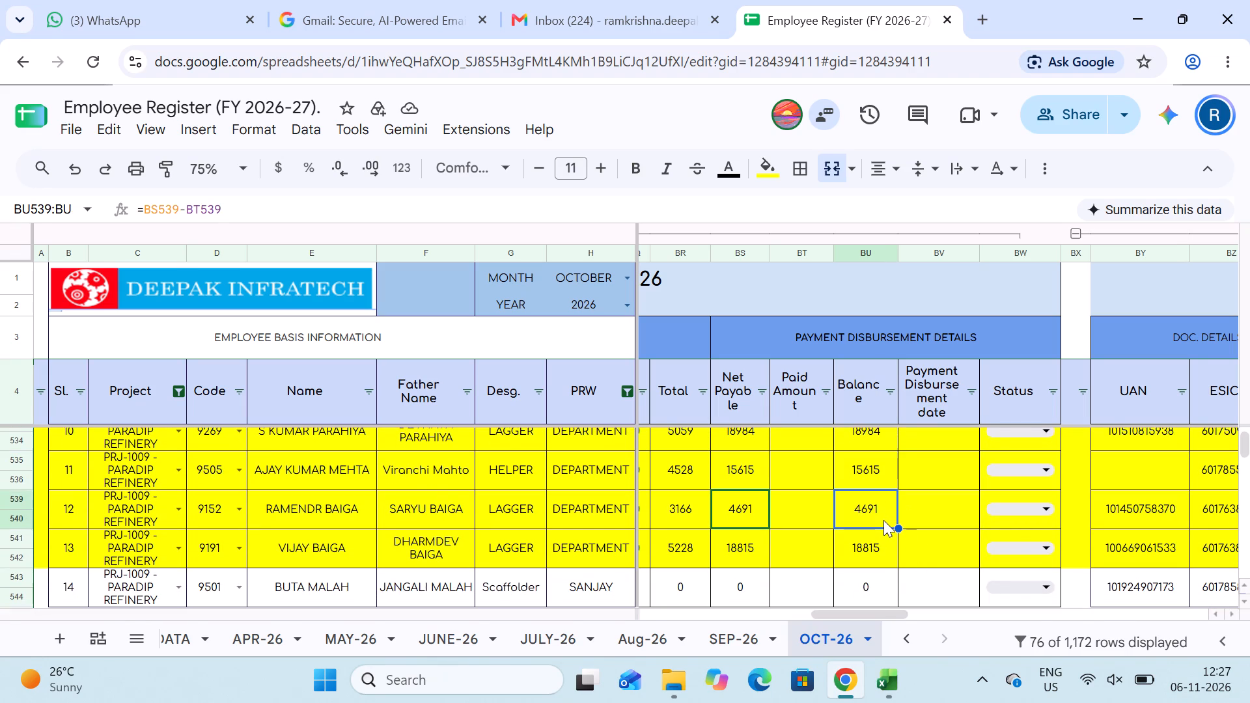
click(875, 553)
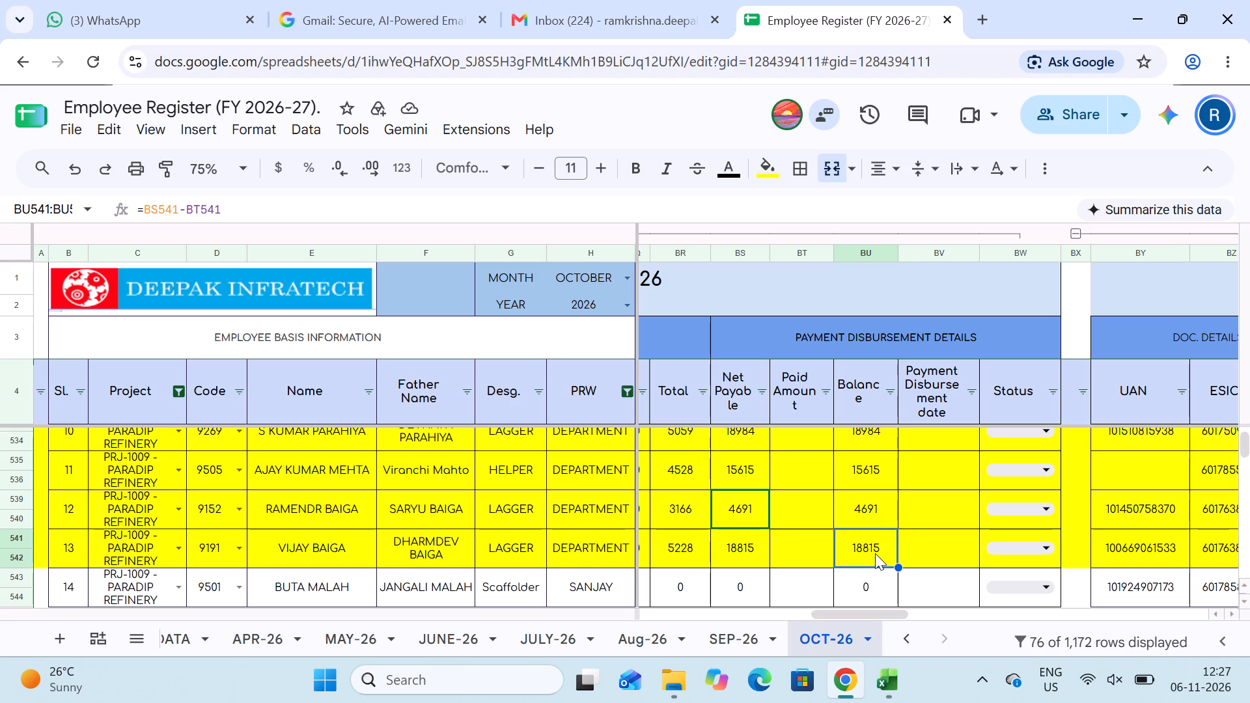
Skip ahead to the last Paradip Refinery employees and check the Balance amounts for serial numbers 36 to 38.
scroll(875, 553, down, 1)
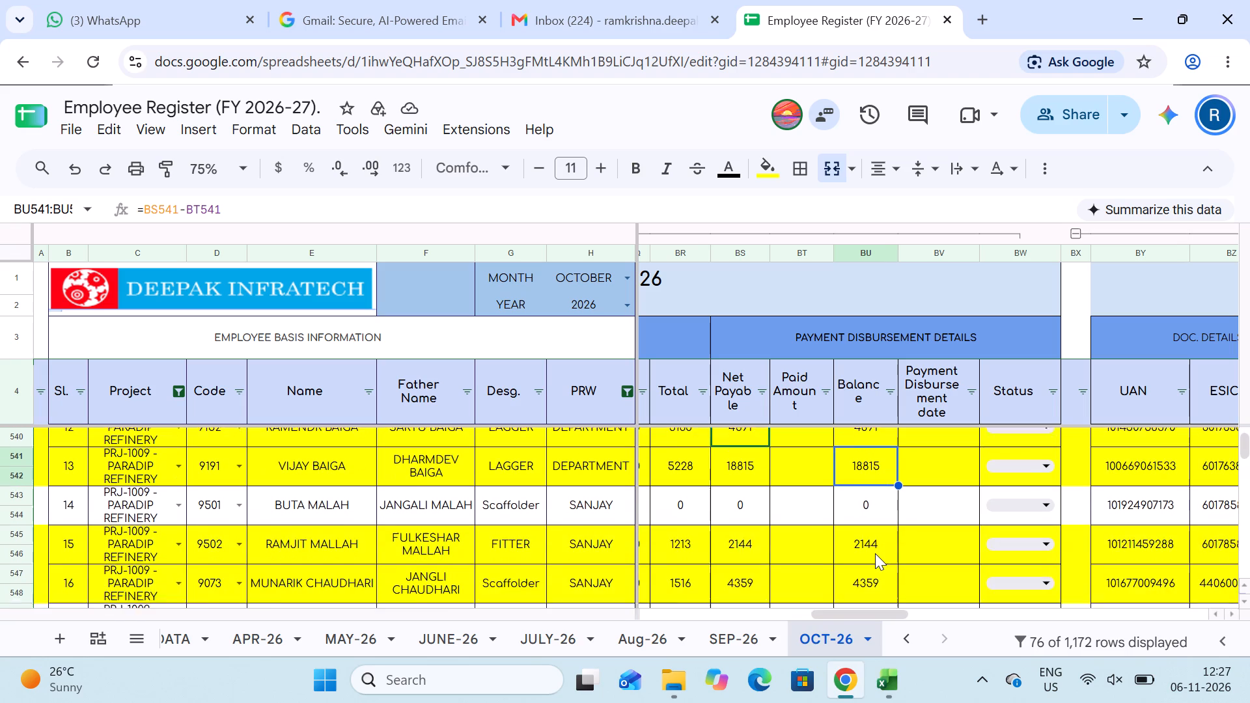
scroll(875, 553, down, 5)
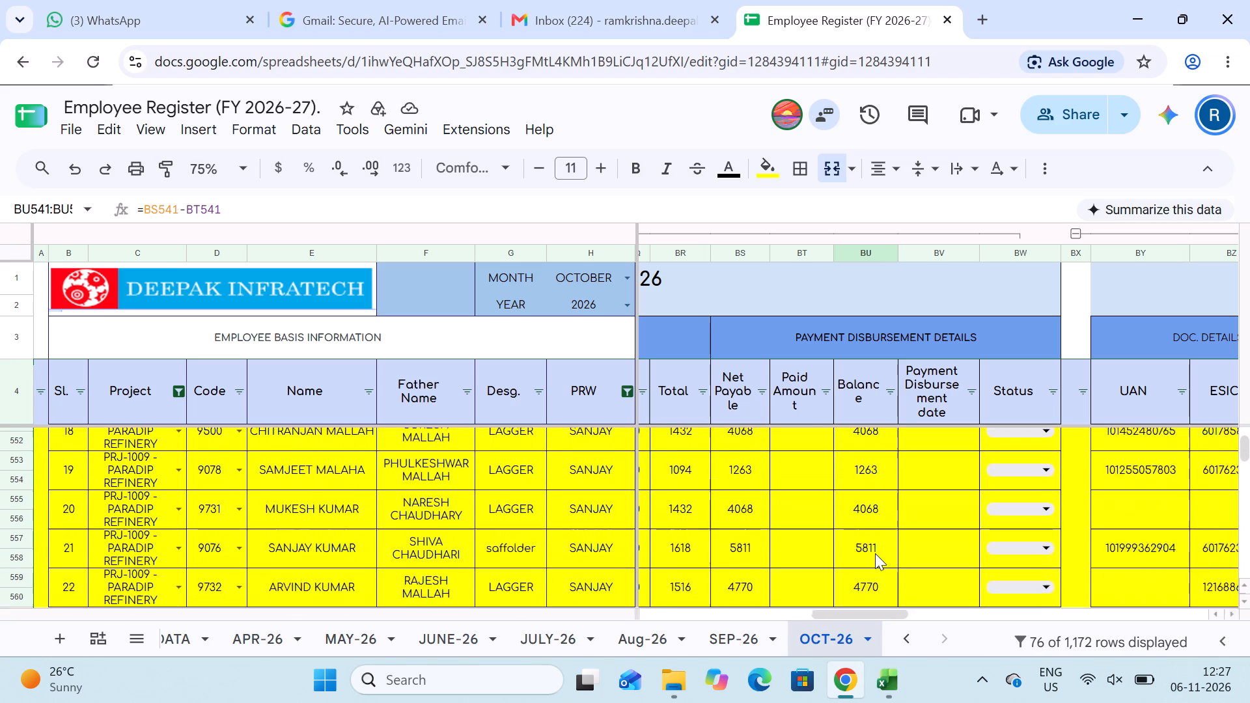
scroll(875, 553, down, 3)
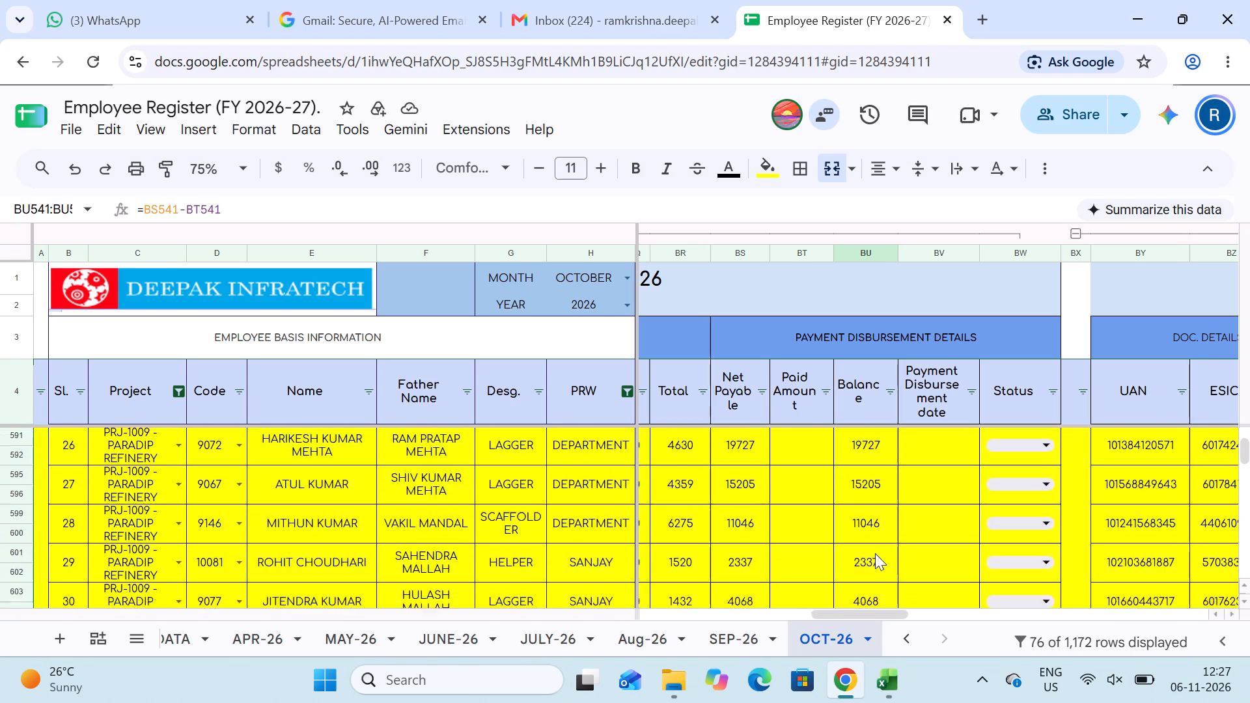
scroll(875, 553, down, 3)
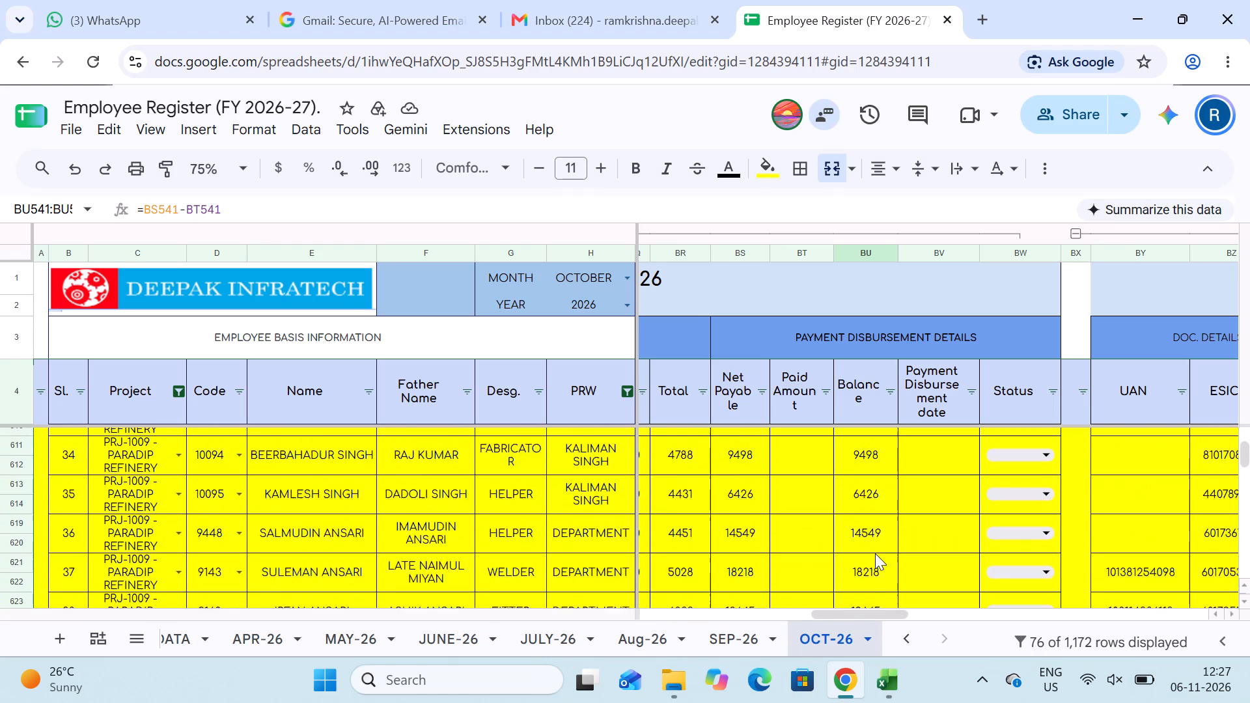
scroll(875, 553, down, 1)
click(878, 504)
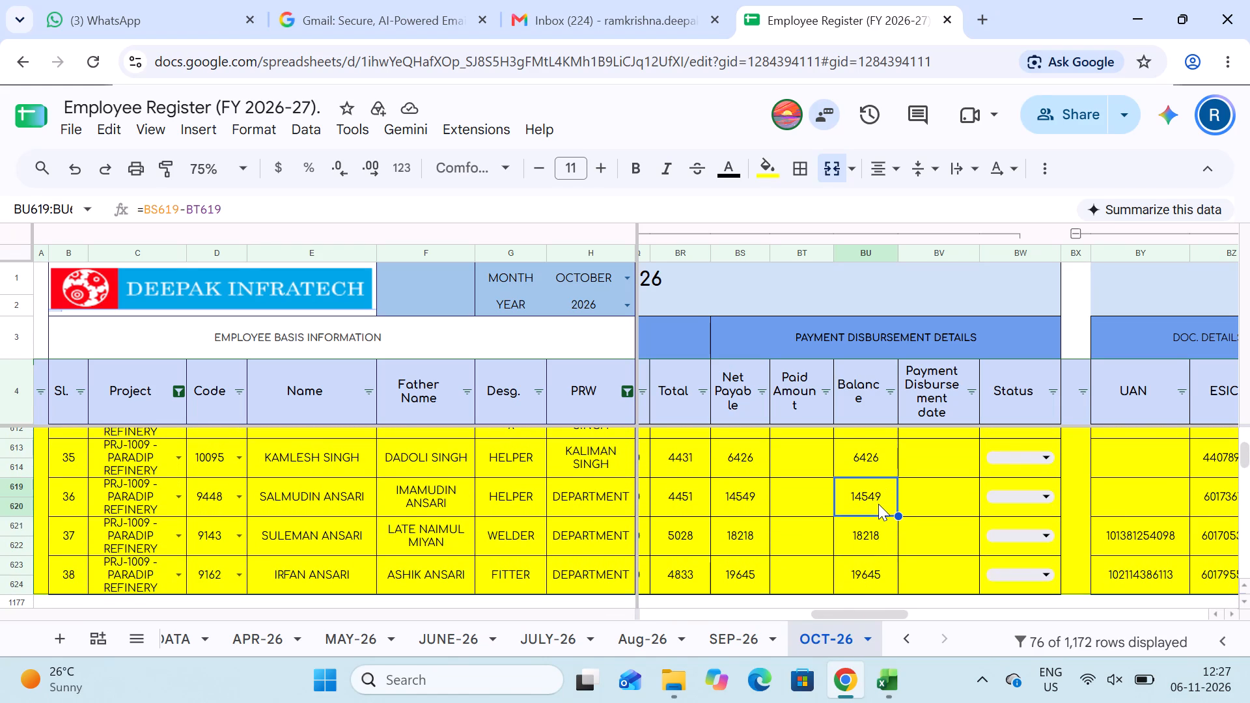
click(869, 553)
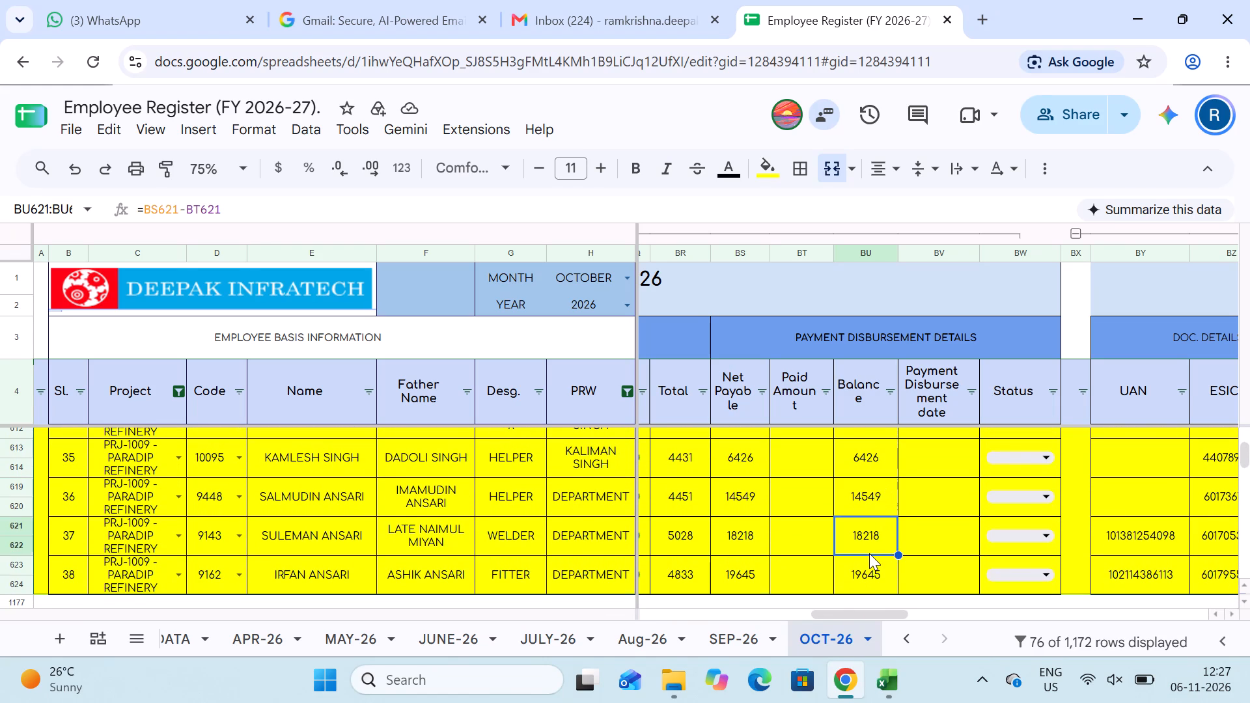
click(859, 575)
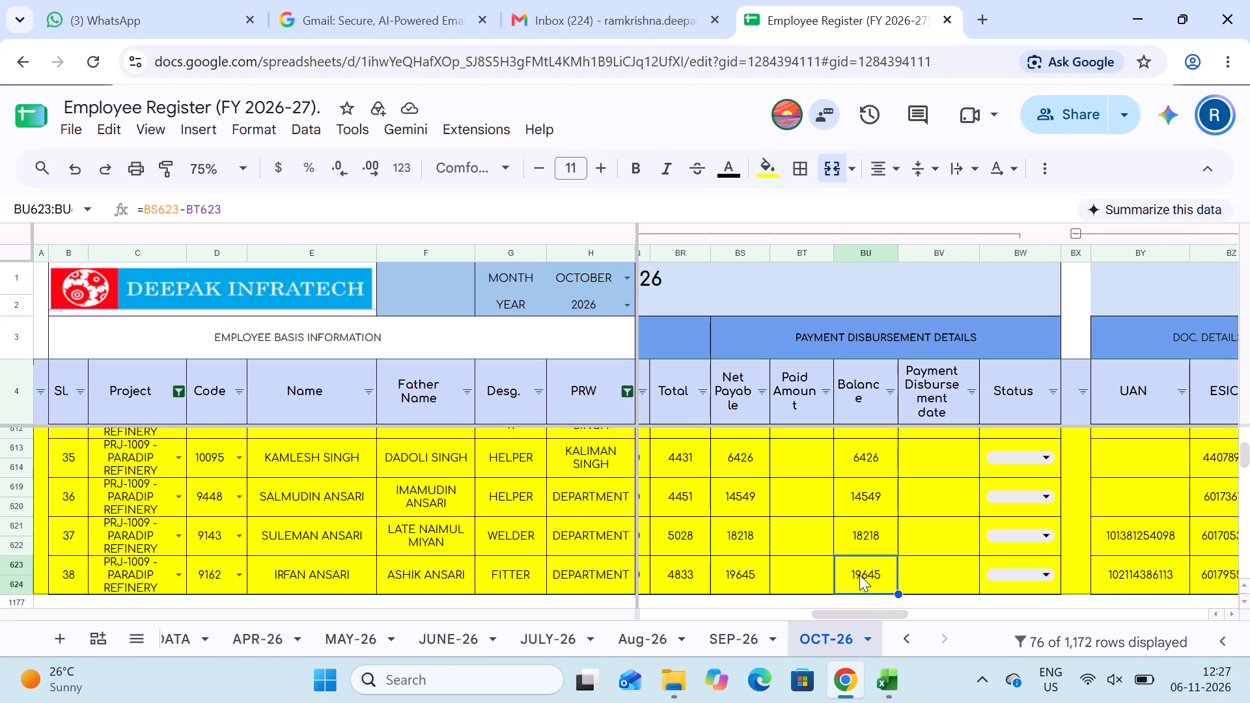
Go back to serial numbers 12 and 13 and recheck their Balance amounts.
scroll(769, 501, up, 1)
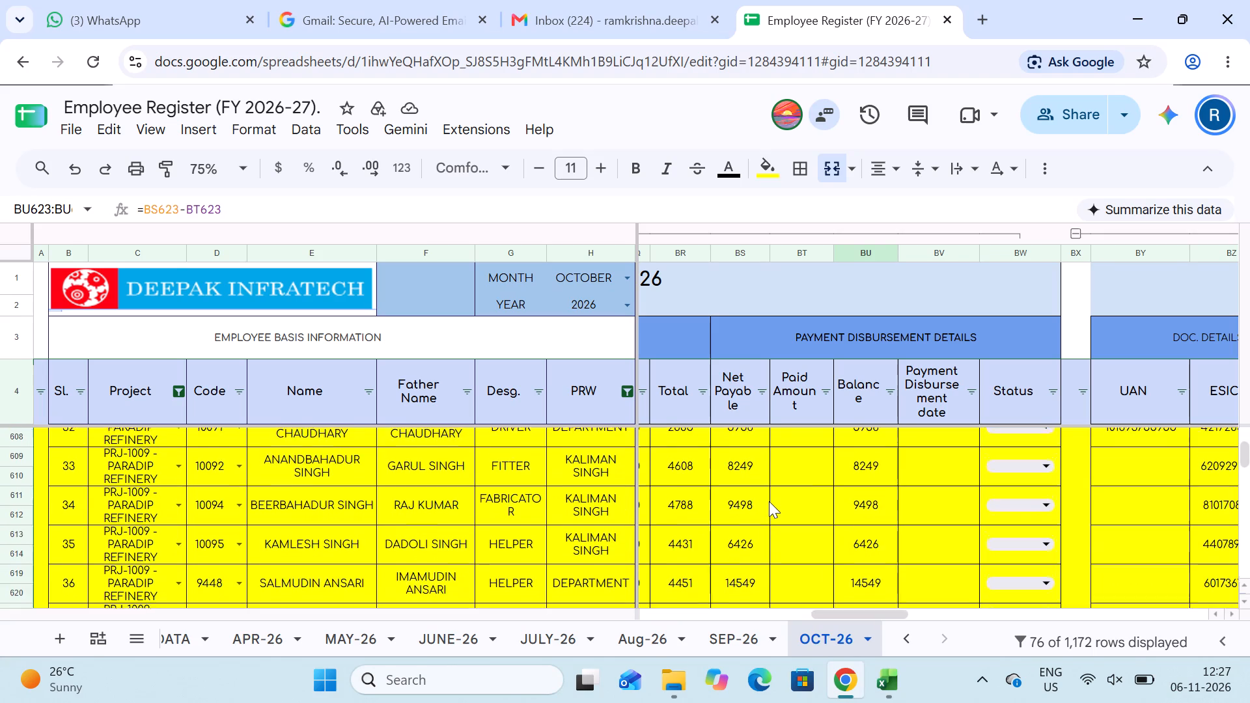
scroll(769, 501, up, 2)
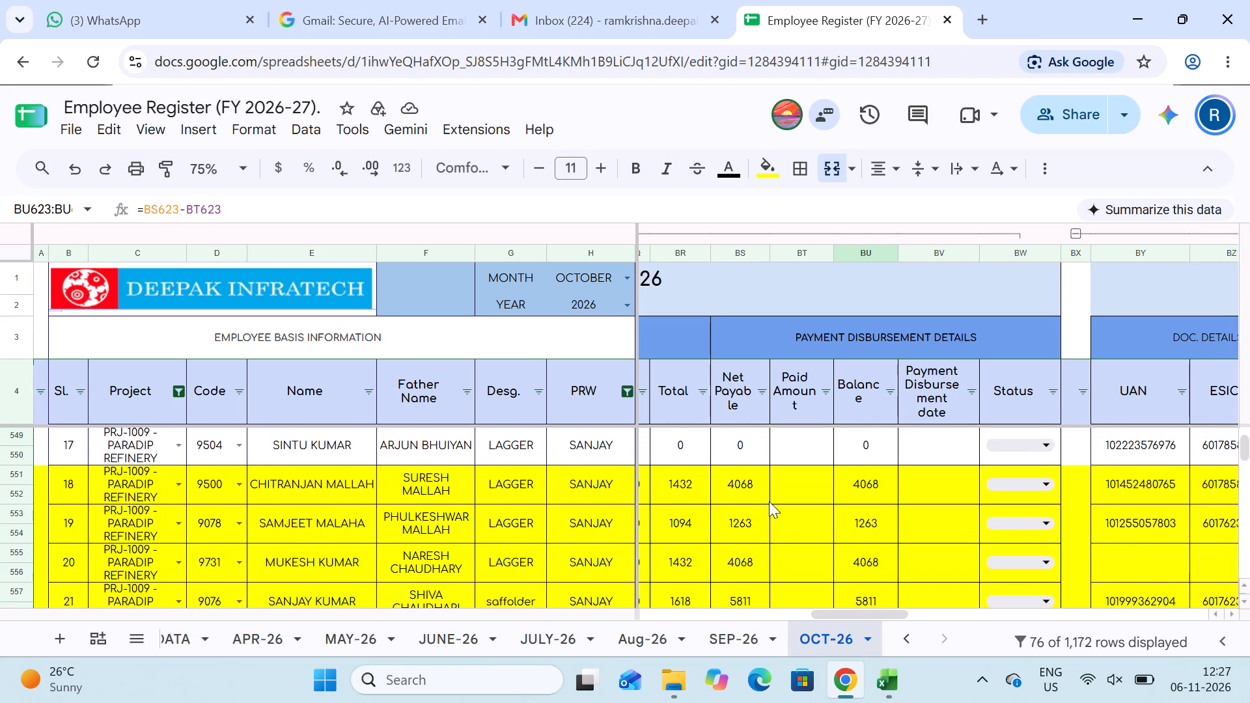
scroll(769, 501, up, 2)
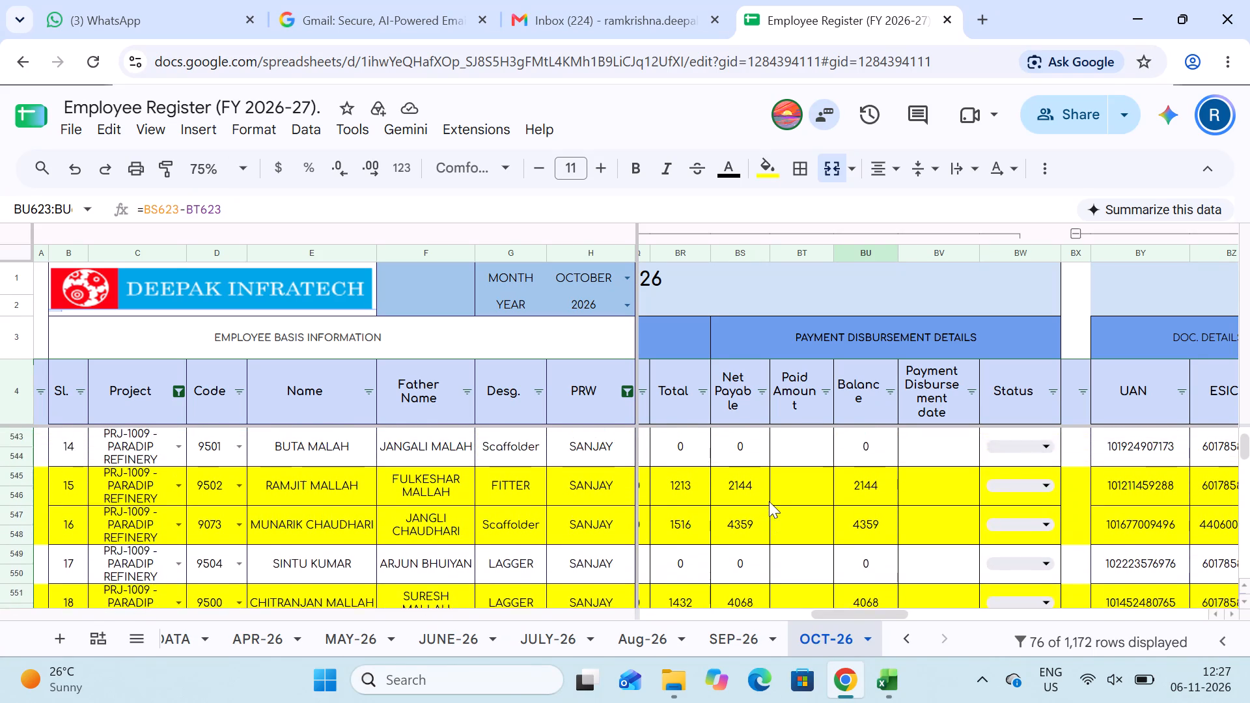
scroll(769, 501, up, 2)
click(865, 486)
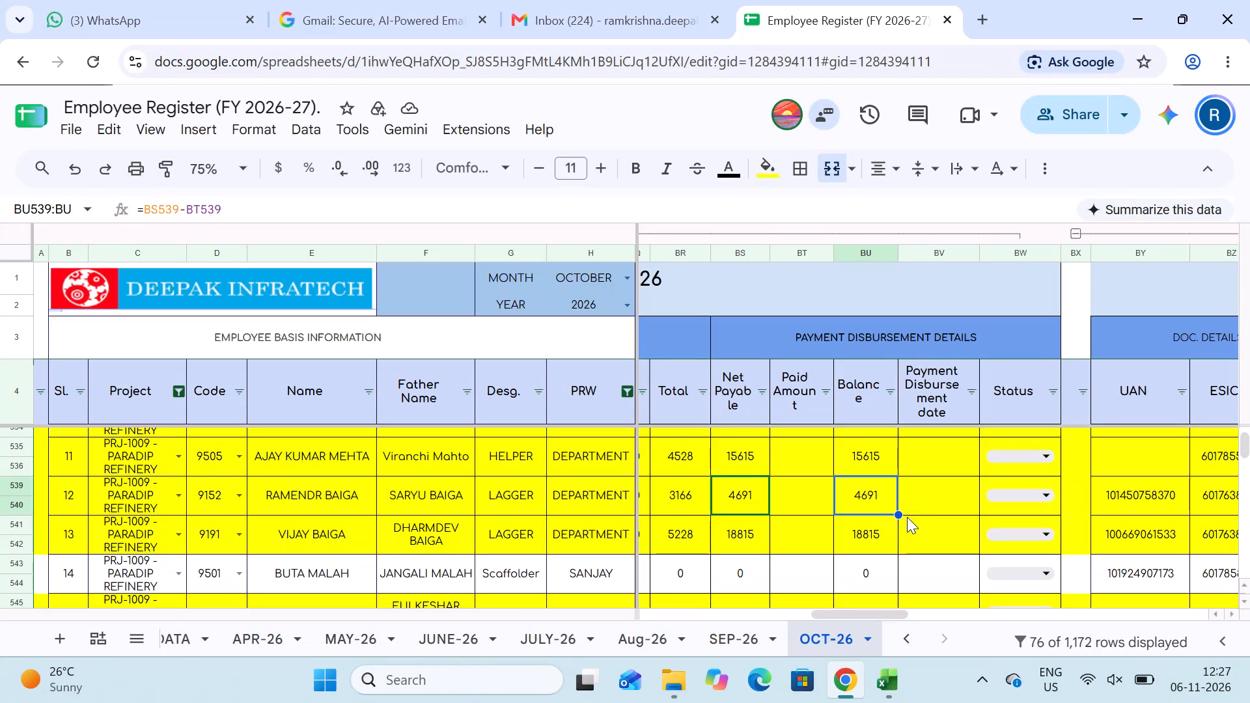
click(881, 532)
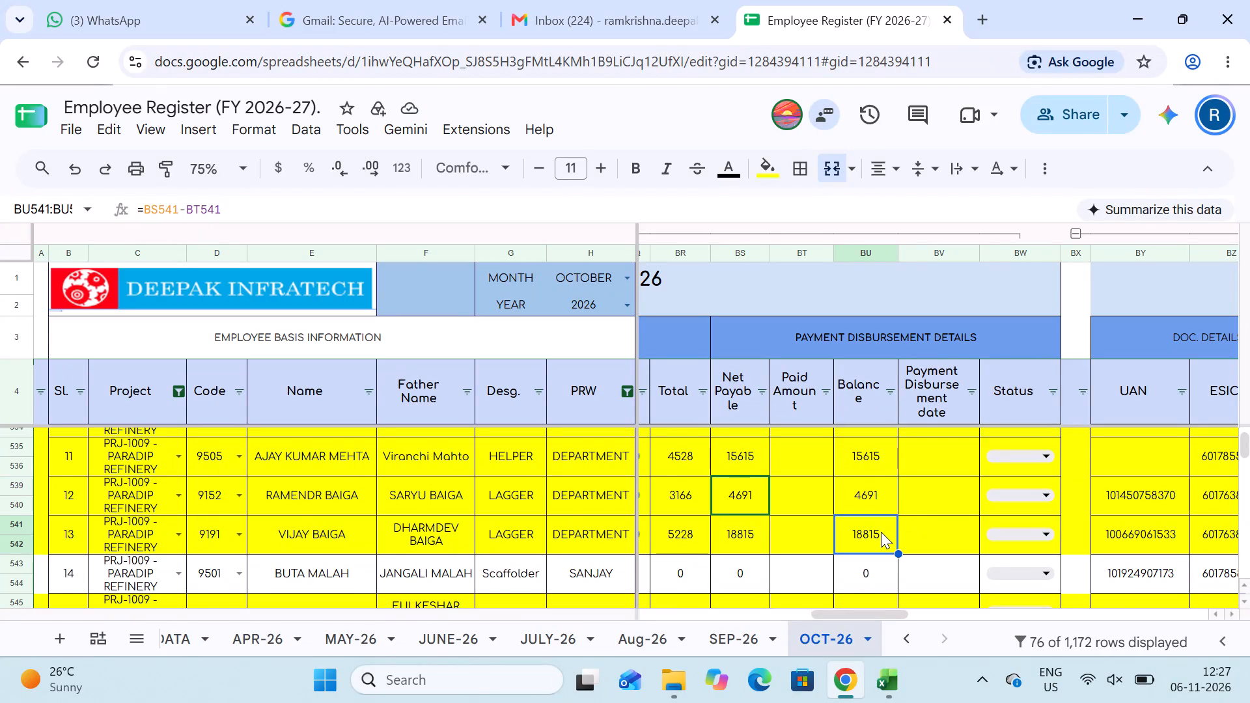
Check the Balance amounts of the Paradip Refinery employees with serial numbers 15, 16 and 18.
scroll(881, 532, down, 2)
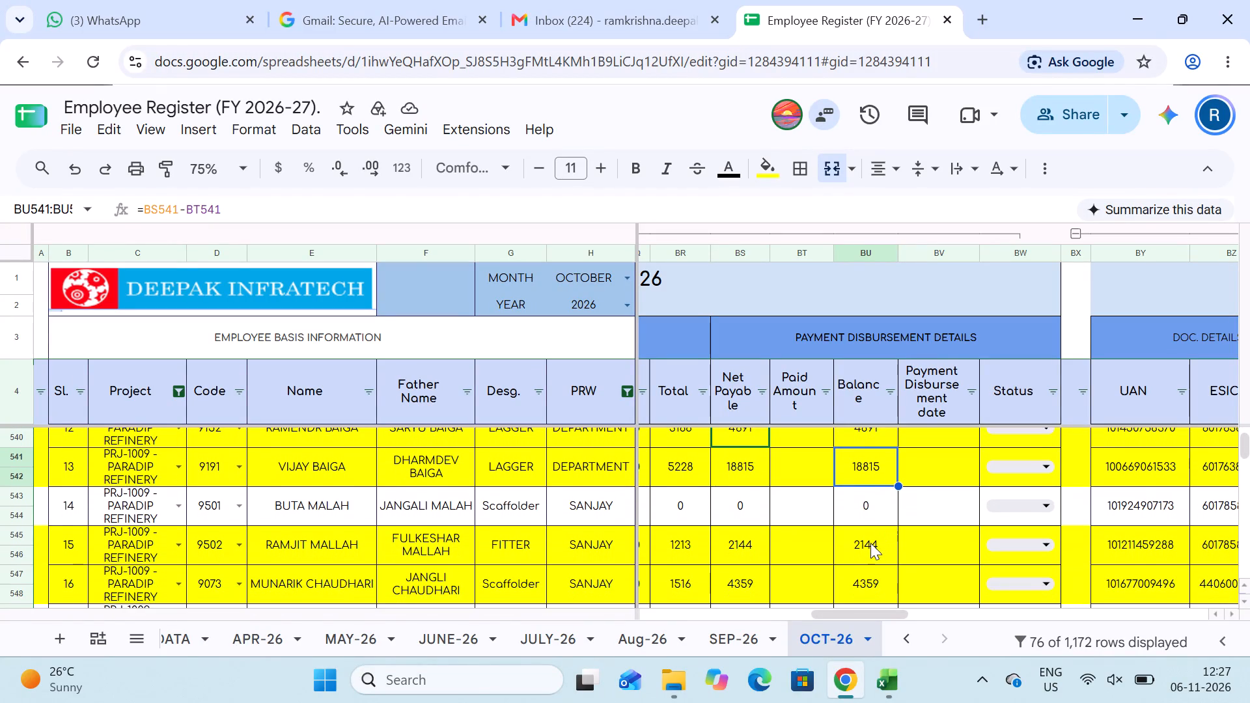
click(865, 553)
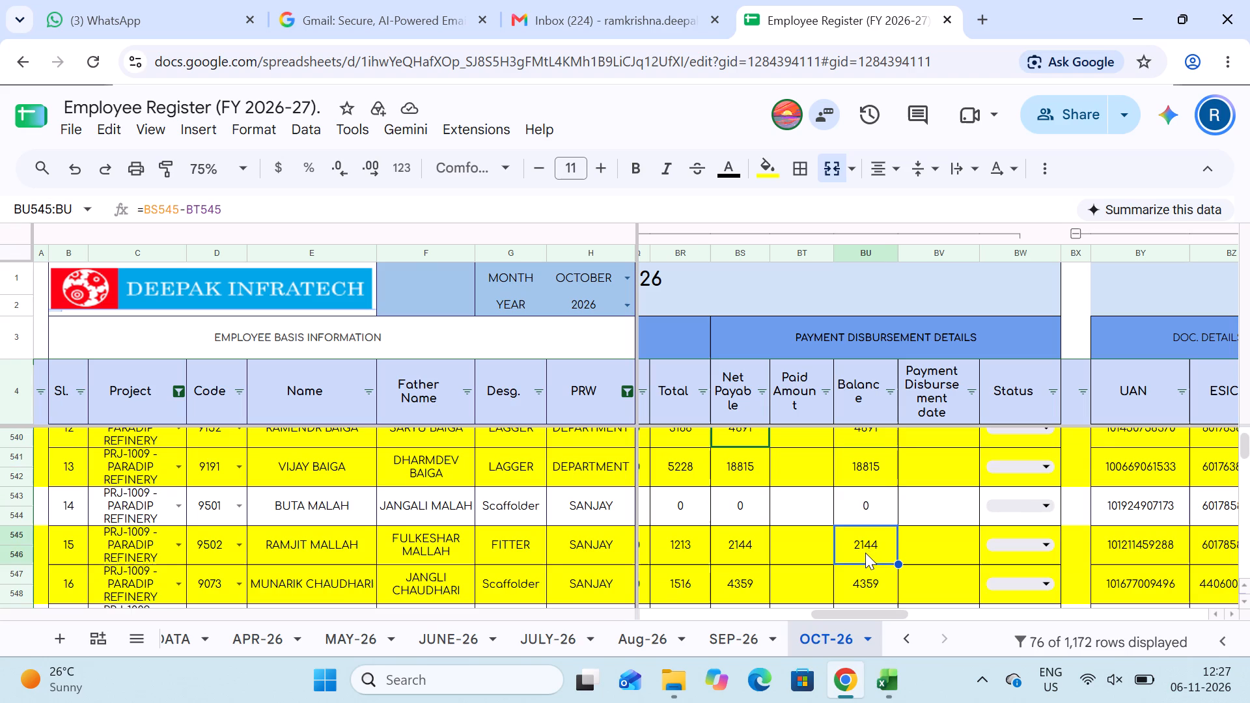
scroll(865, 553, down, 1)
click(865, 553)
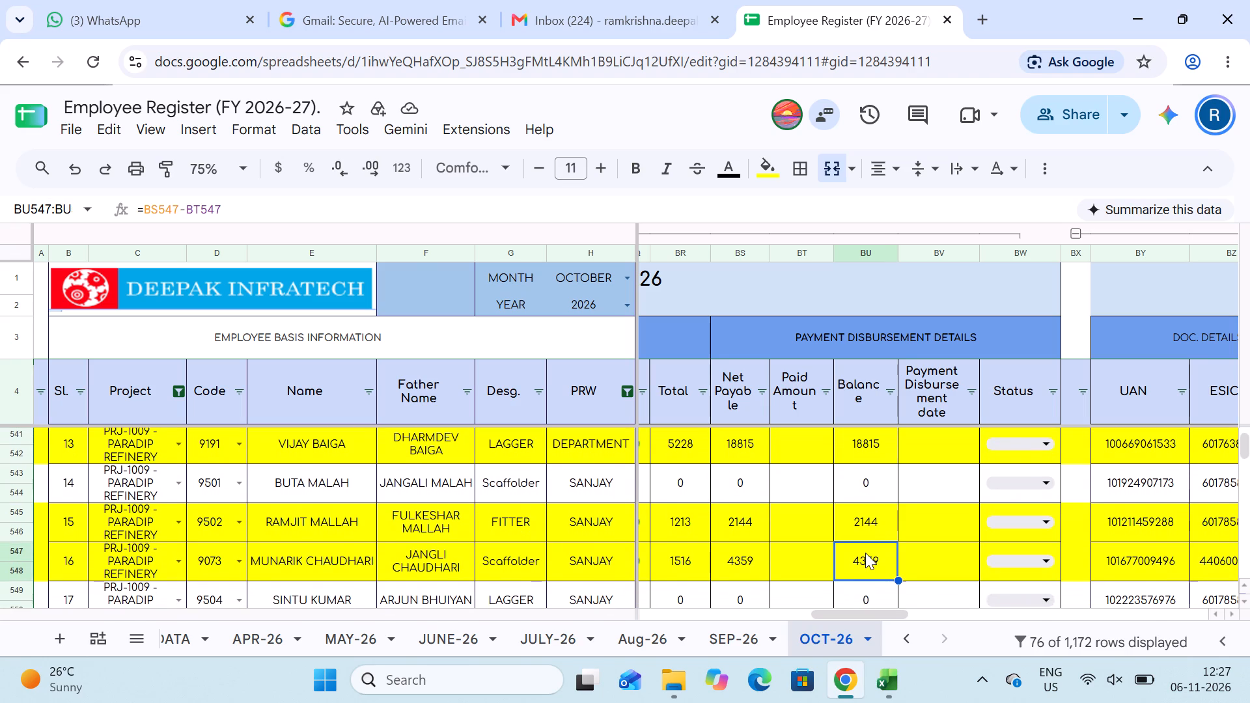
scroll(926, 587, down, 1)
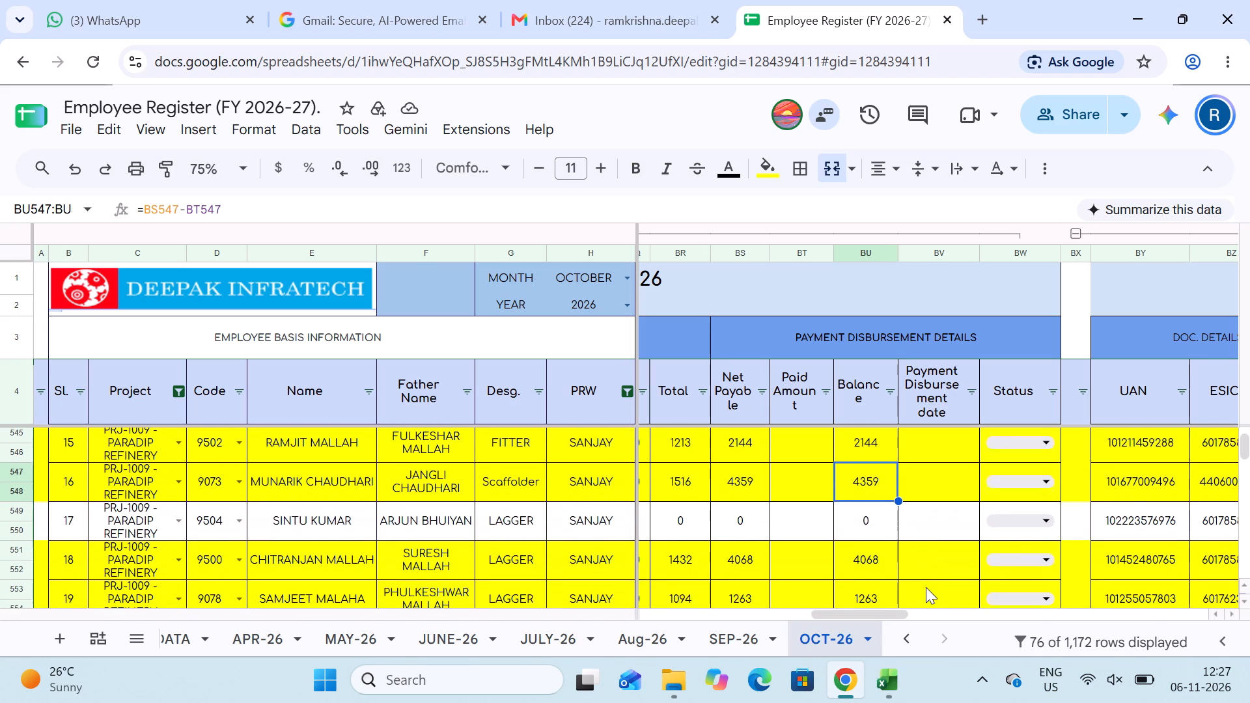
scroll(926, 587, down, 1)
click(848, 563)
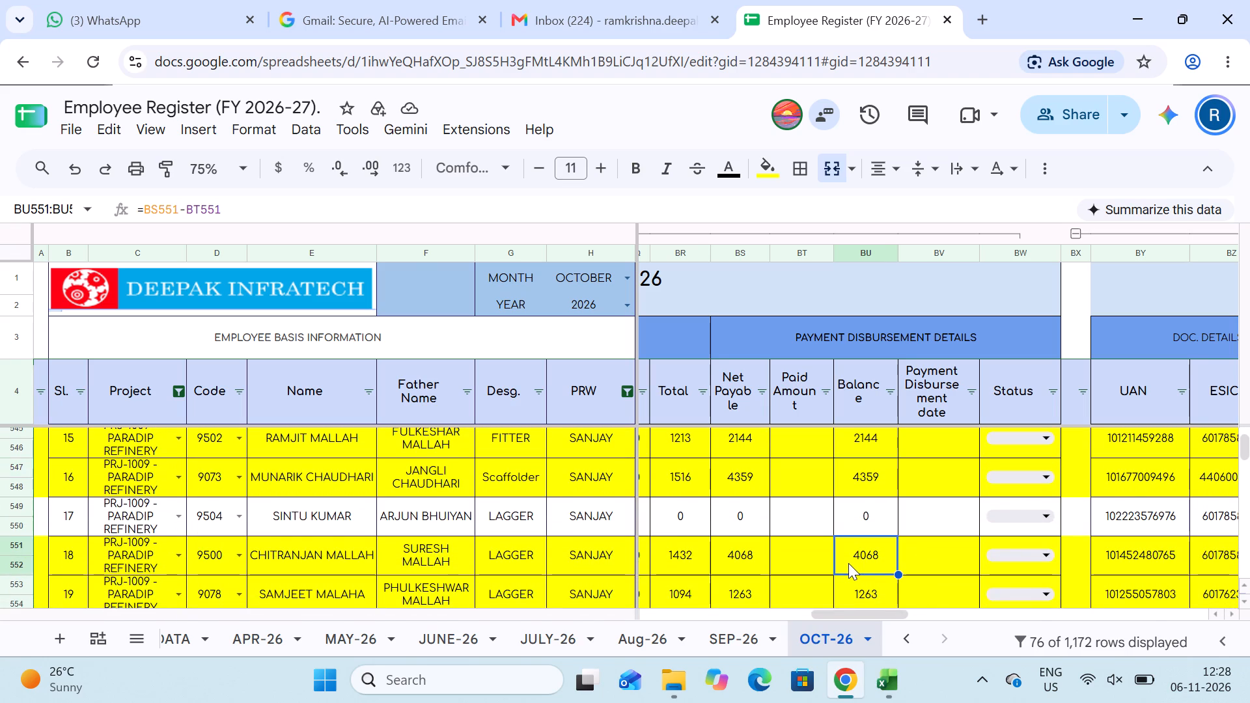
Check the Balance amounts of the Paradip Refinery employees with serial numbers 19 and 20.
scroll(848, 563, down, 1)
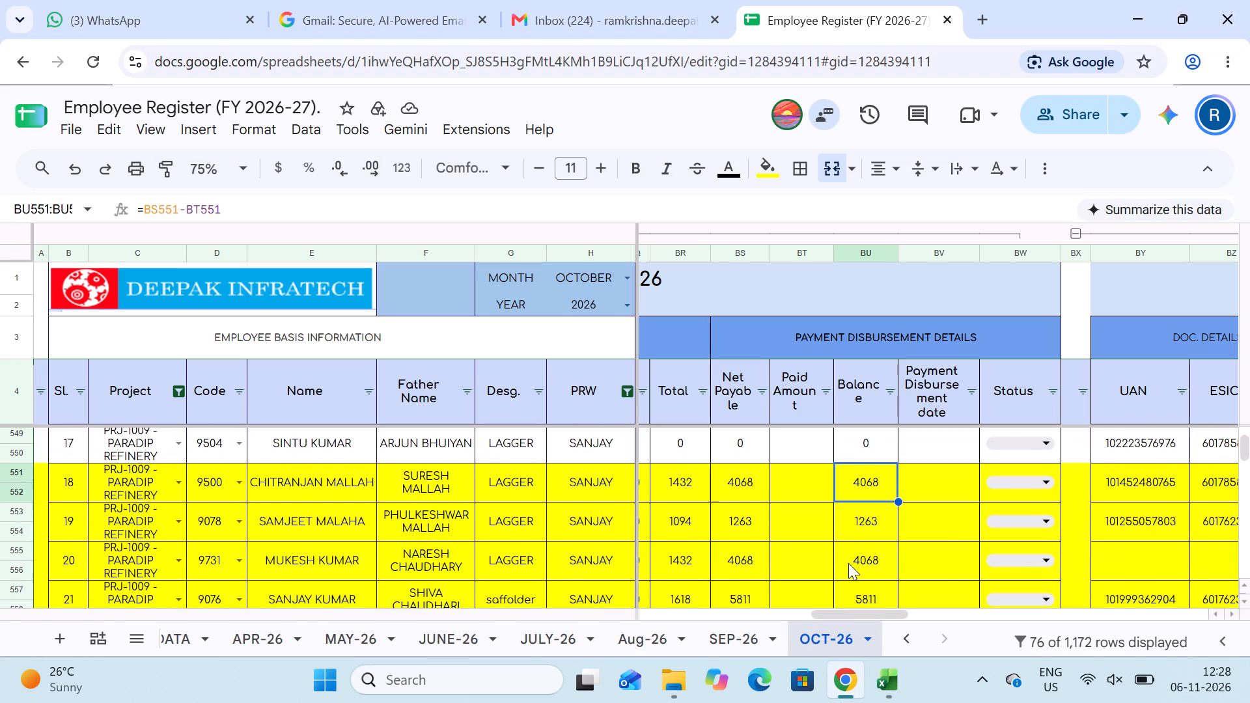
scroll(848, 563, down, 3)
click(873, 527)
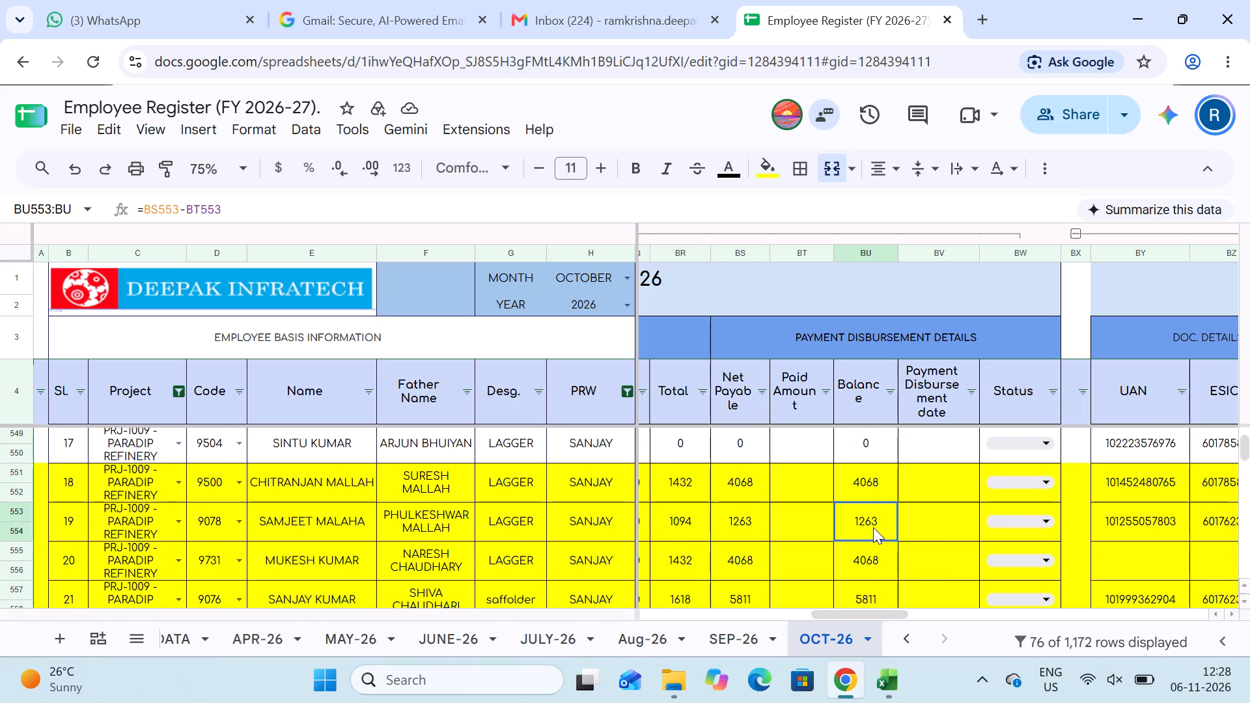
scroll(873, 527, down, 1)
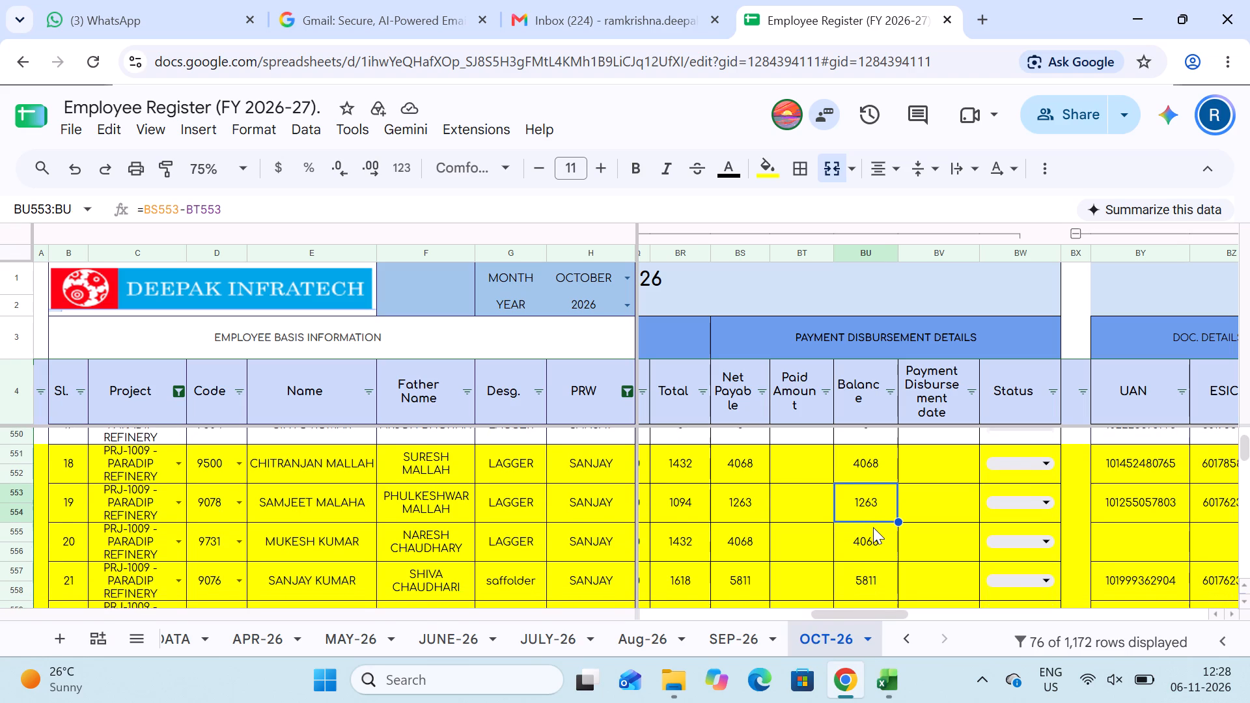
scroll(873, 527, down, 1)
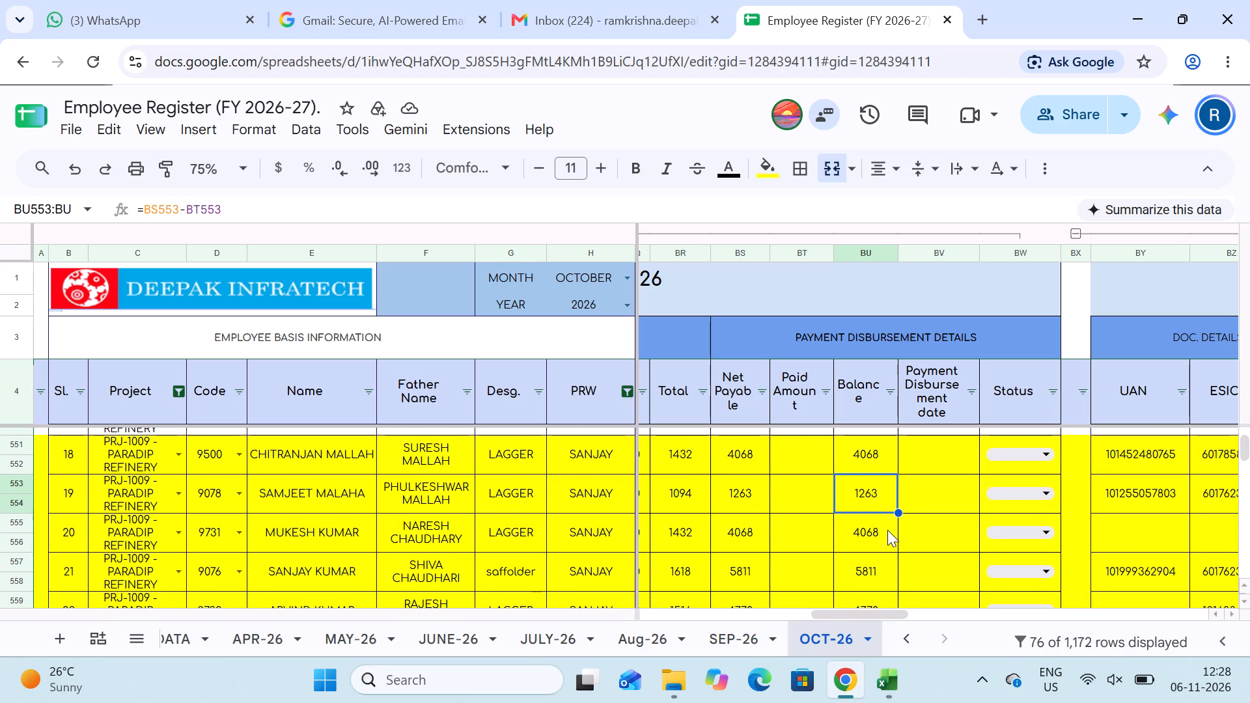
click(887, 530)
Check the Balance amounts of the Paradip Refinery employees with serial numbers 21, 22 and 24.
scroll(887, 530, down, 1)
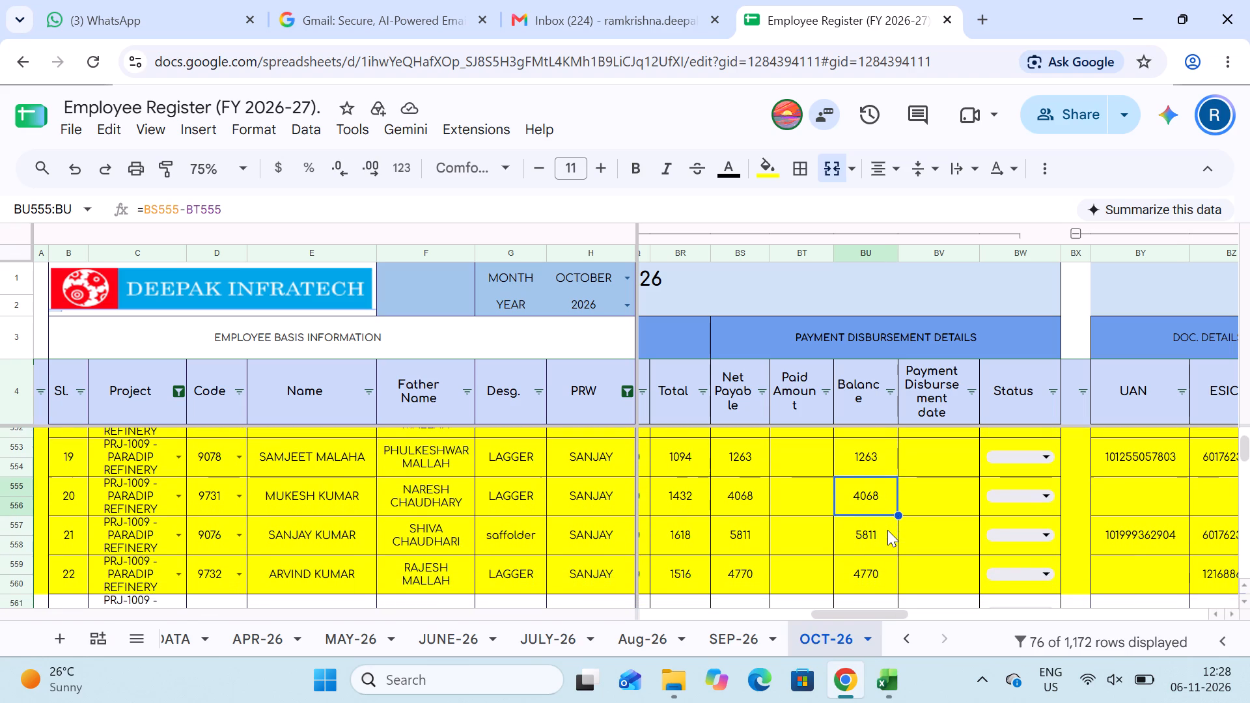
scroll(887, 530, down, 1)
click(887, 530)
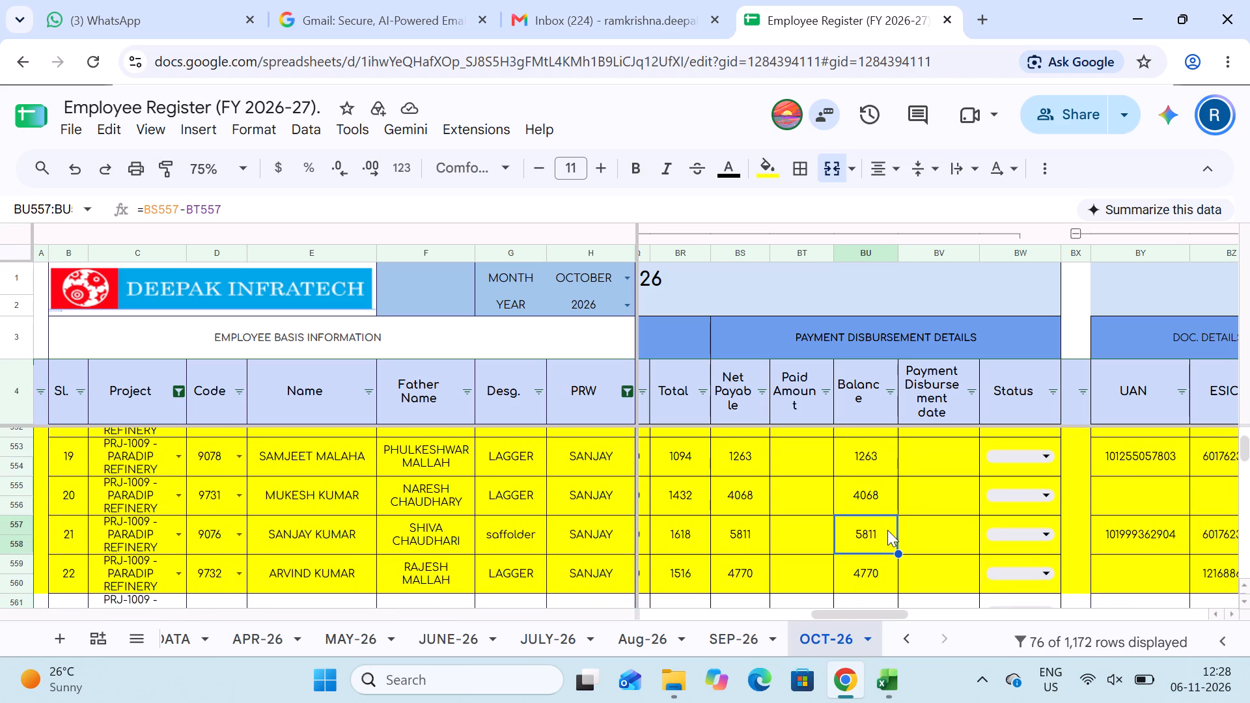
scroll(887, 530, down, 1)
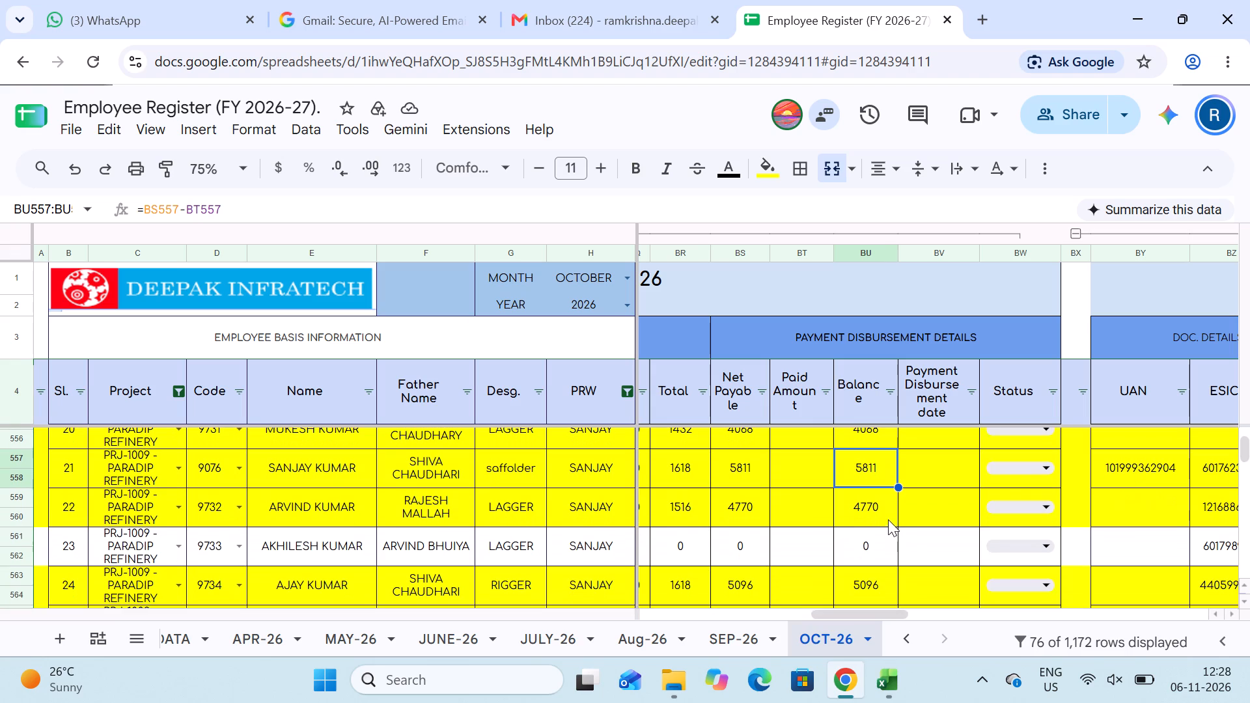
click(887, 511)
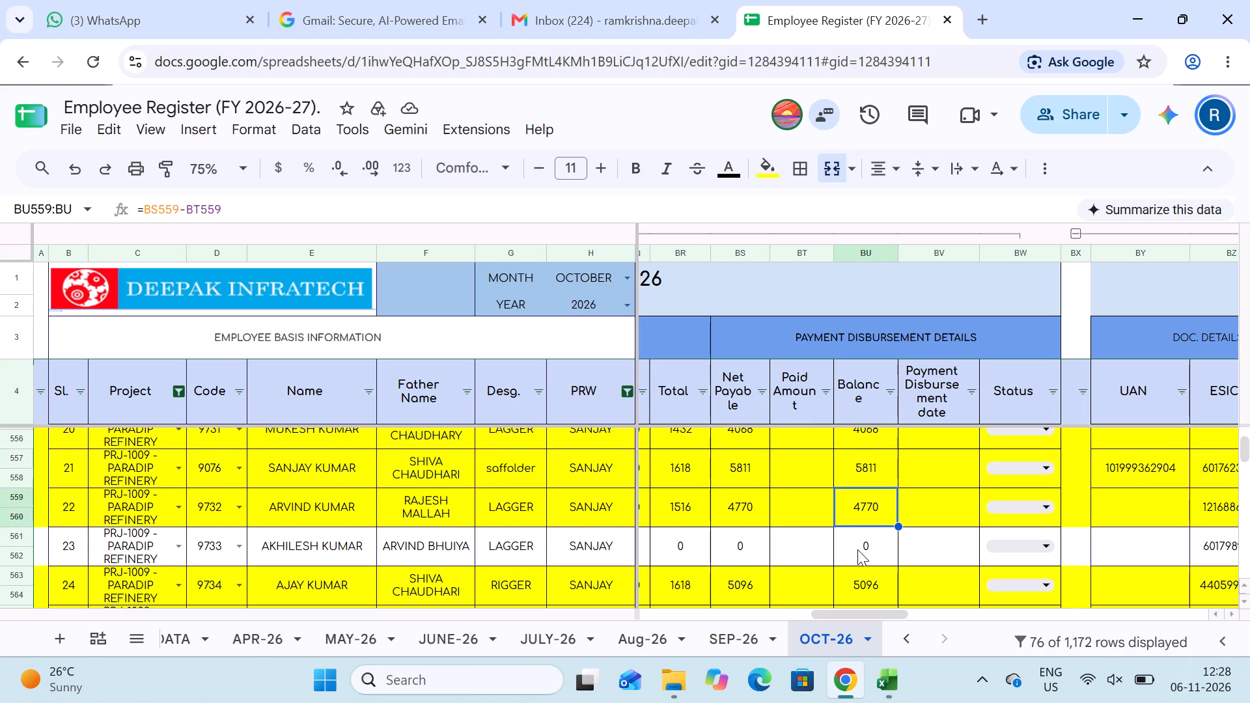
scroll(857, 549, down, 1)
click(878, 533)
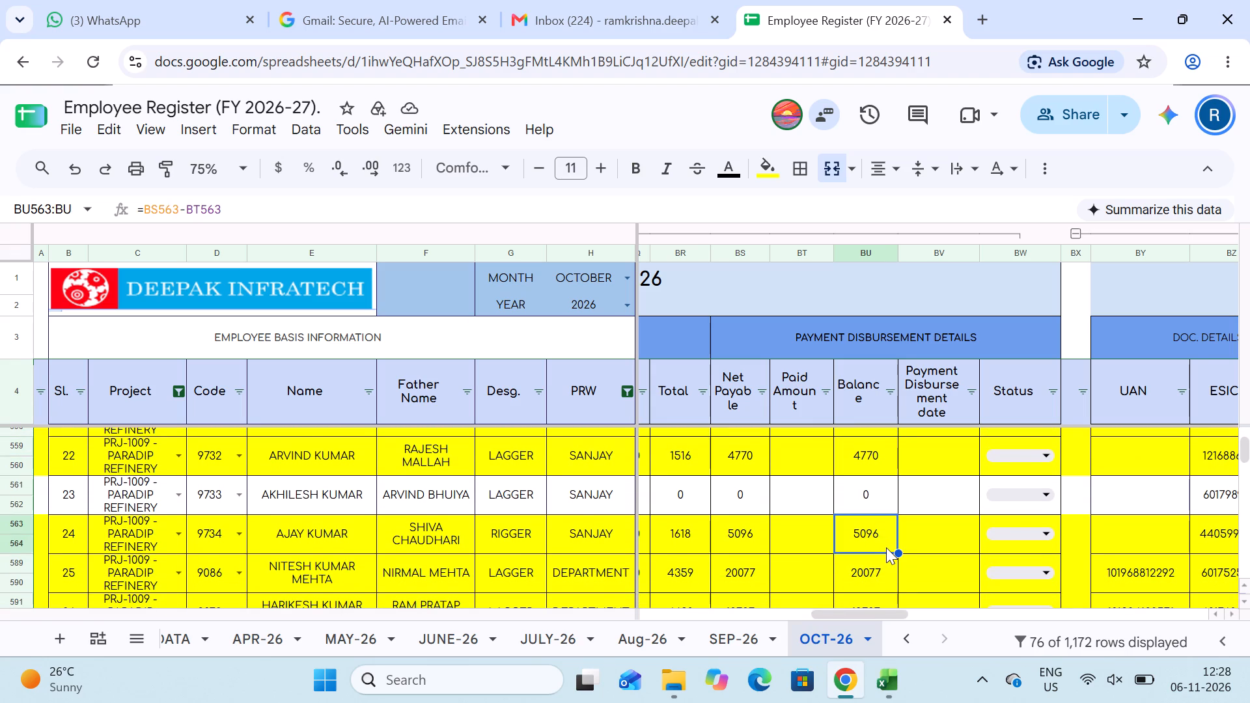
Skip ahead and check the Balance amounts of the Paradip Refinery employees with serial numbers 29 and 30.
scroll(880, 573, down, 2)
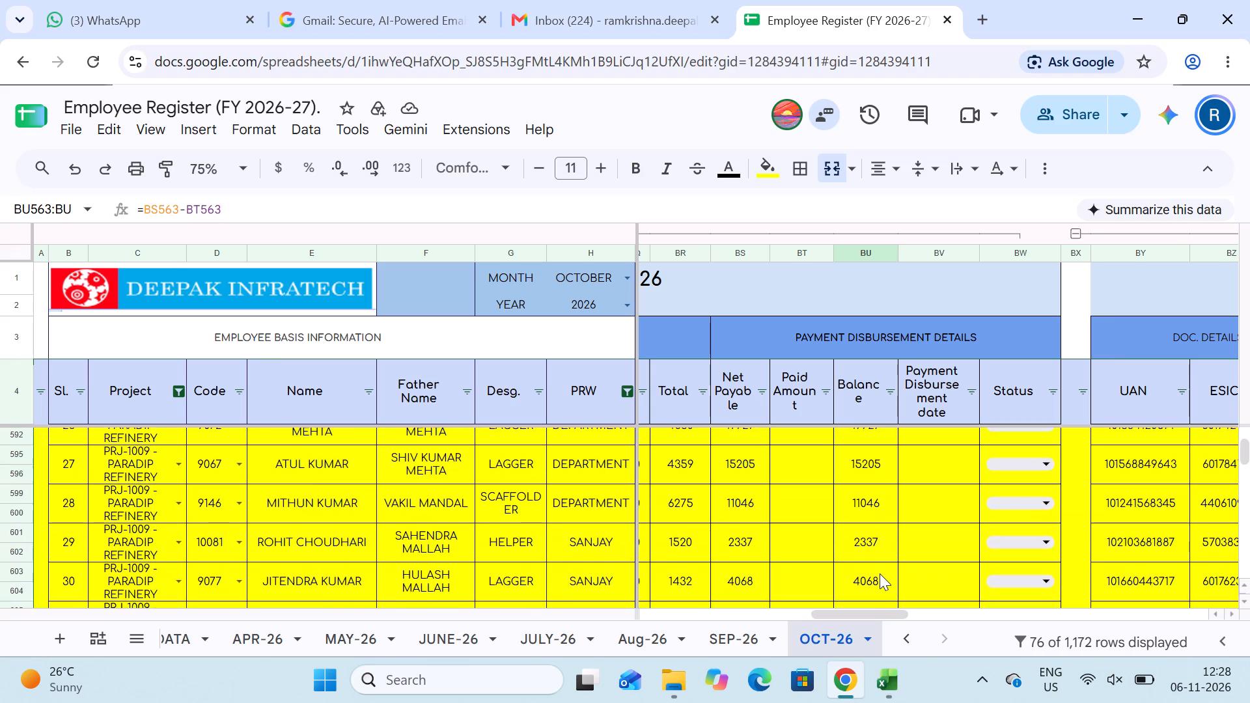
scroll(880, 573, down, 1)
click(884, 538)
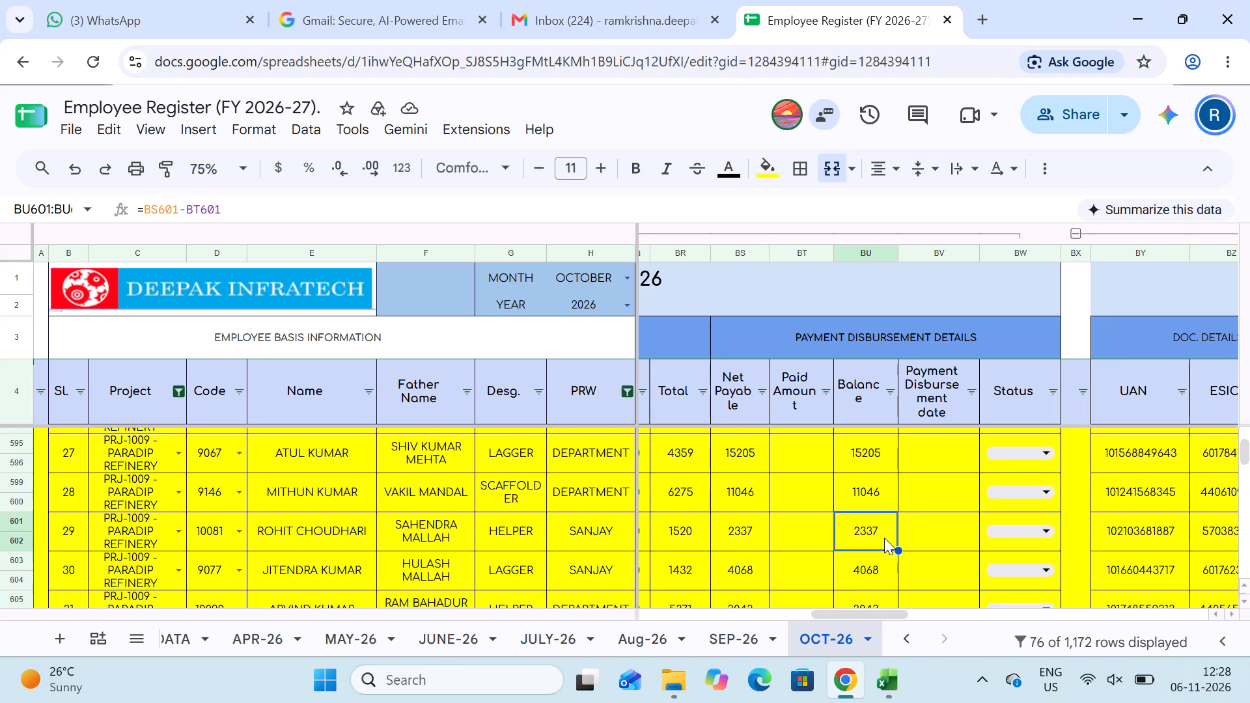
click(877, 575)
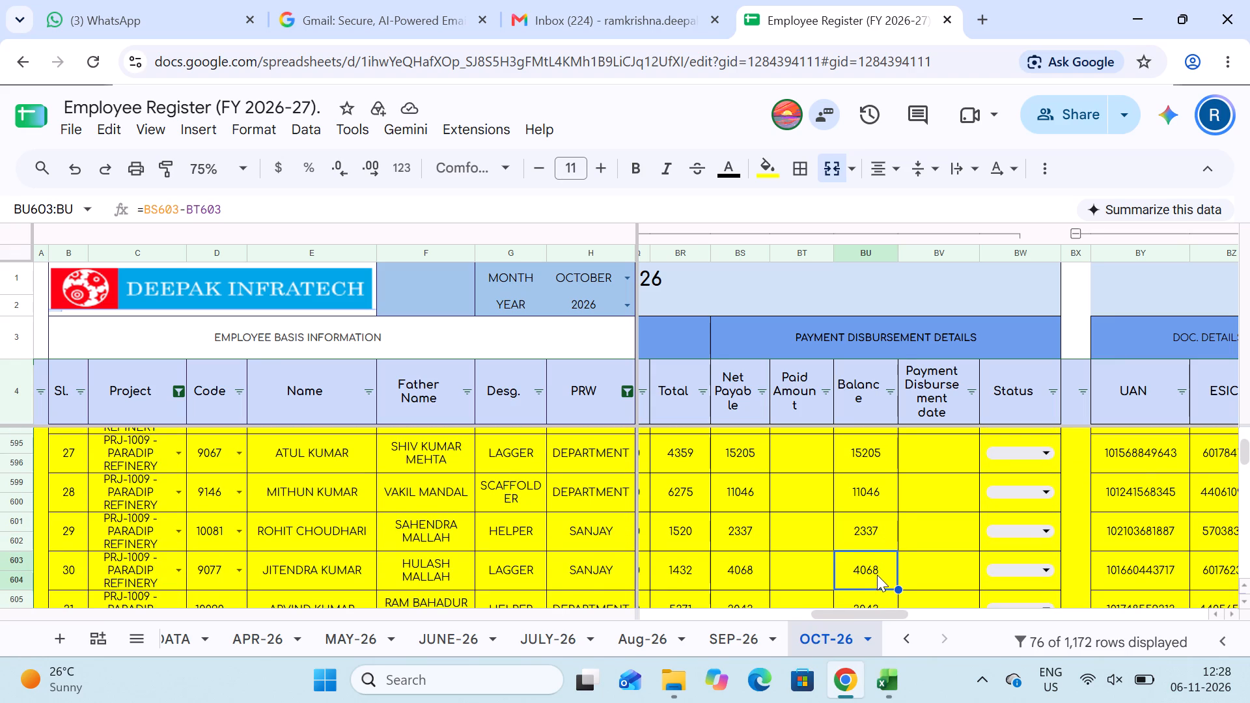
scroll(877, 575, down, 1)
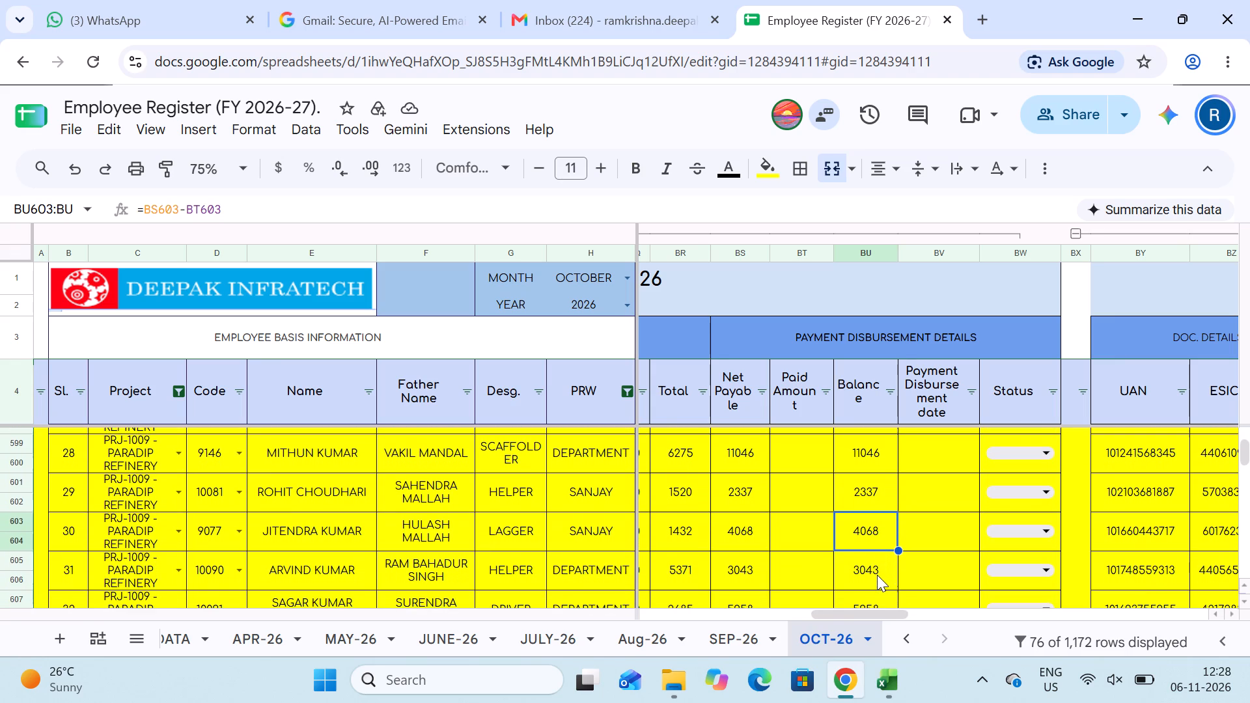
Go back and check the Balance amounts of the skipped Paradip Refinery employees with serial numbers 26 to 28.
scroll(877, 575, up, 1)
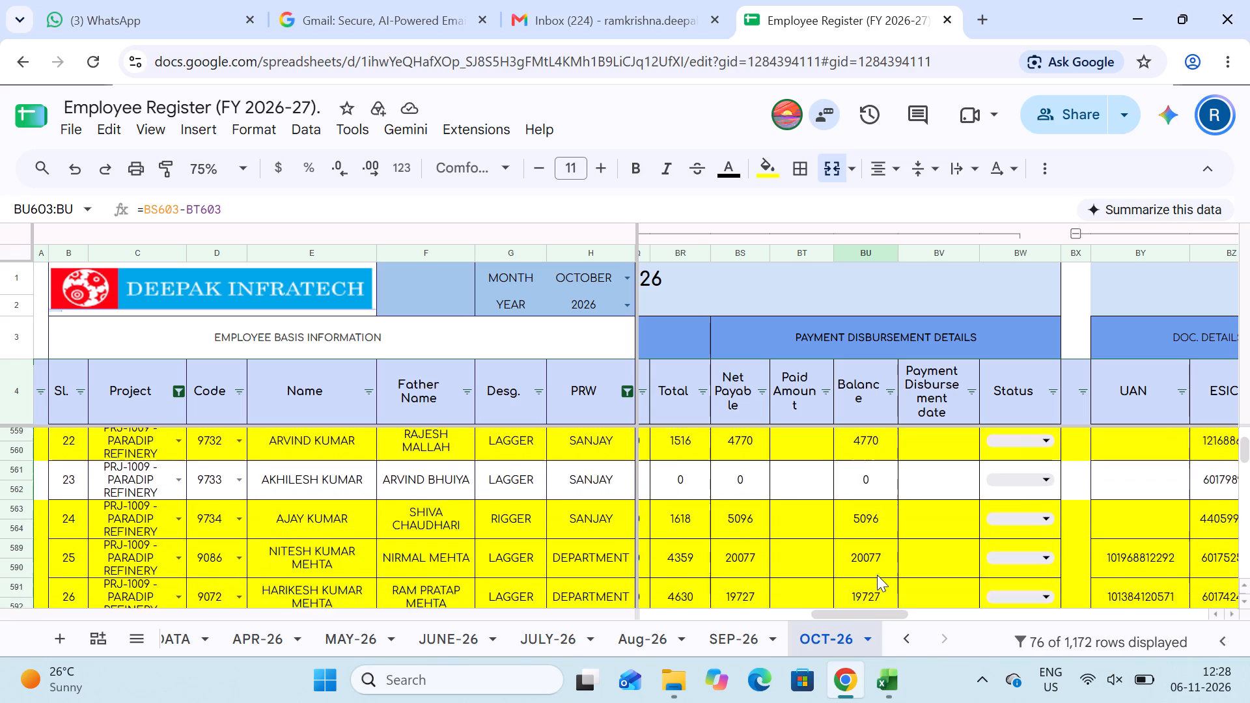
click(877, 575)
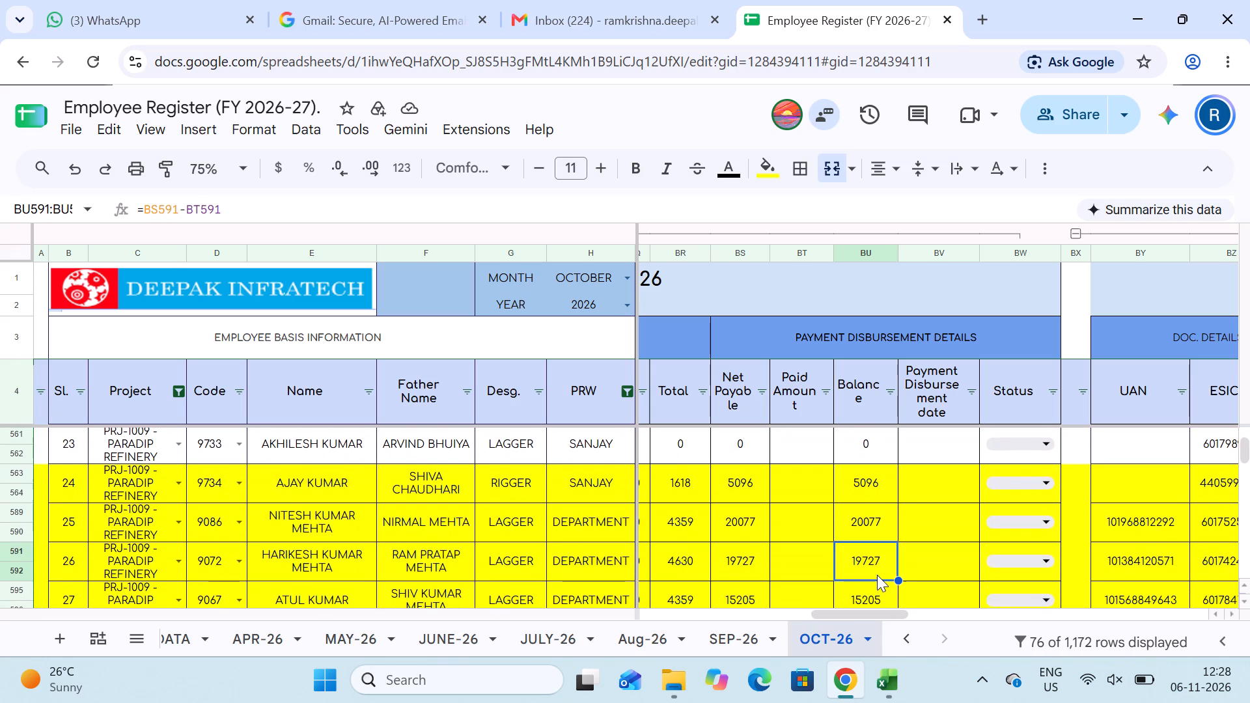
click(877, 605)
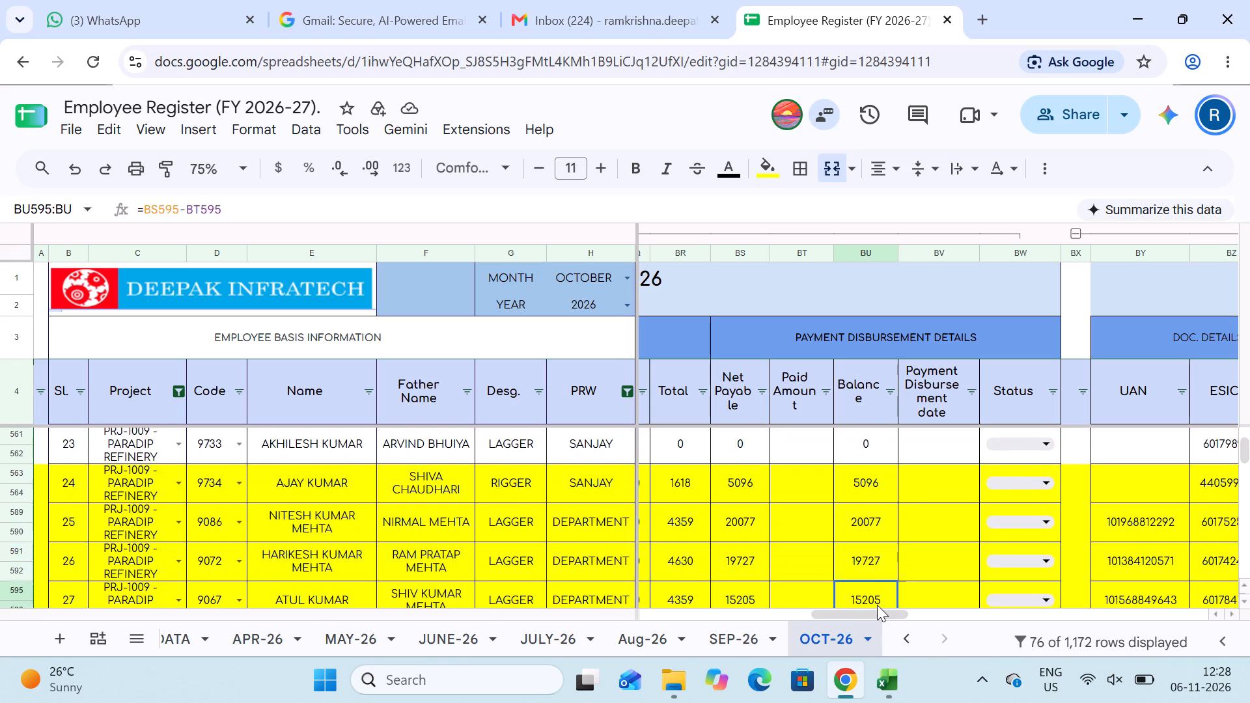
scroll(877, 605, down, 1)
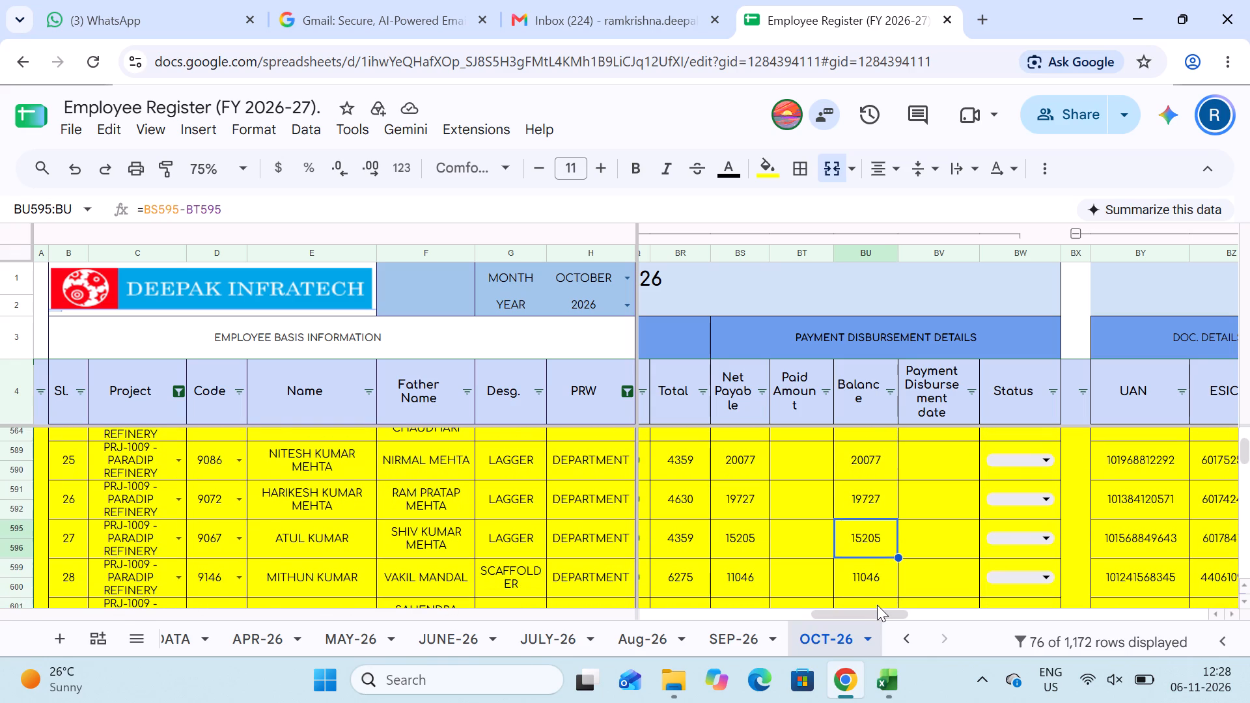
click(870, 570)
Check the Balance amounts of the Paradip Refinery employees with serial numbers 32 to 34.
scroll(870, 568, down, 1)
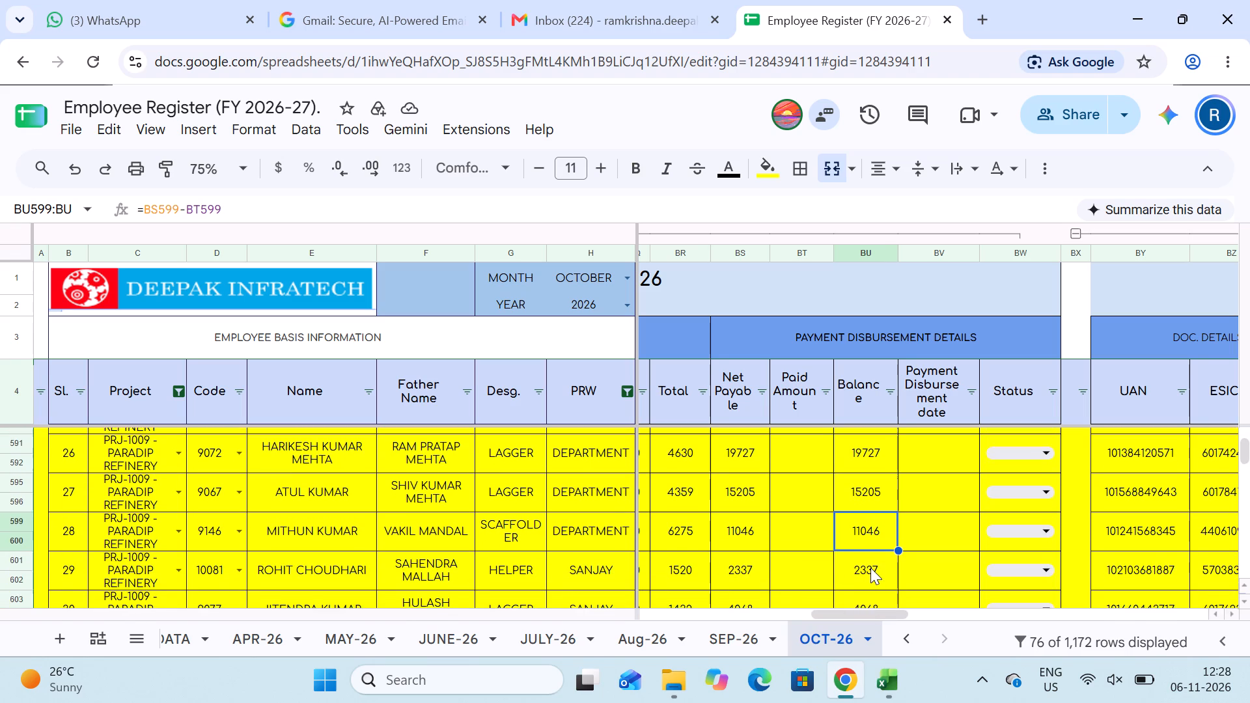
scroll(870, 568, down, 3)
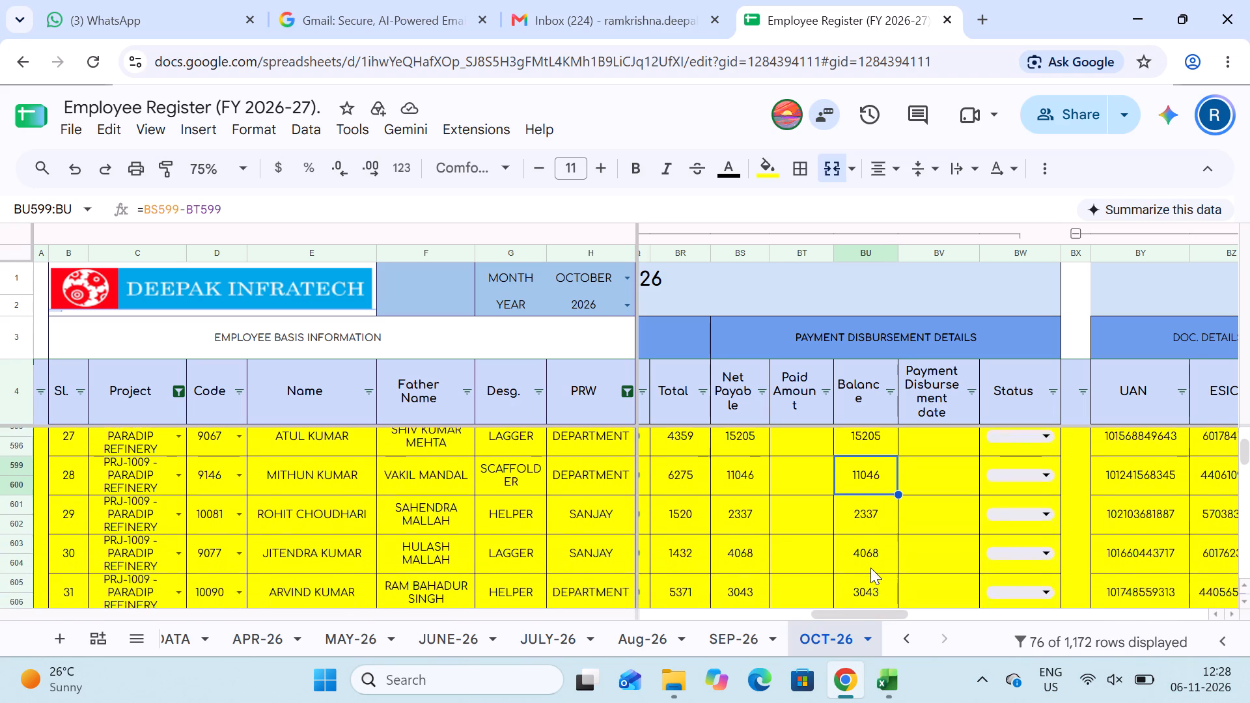
scroll(870, 568, down, 1)
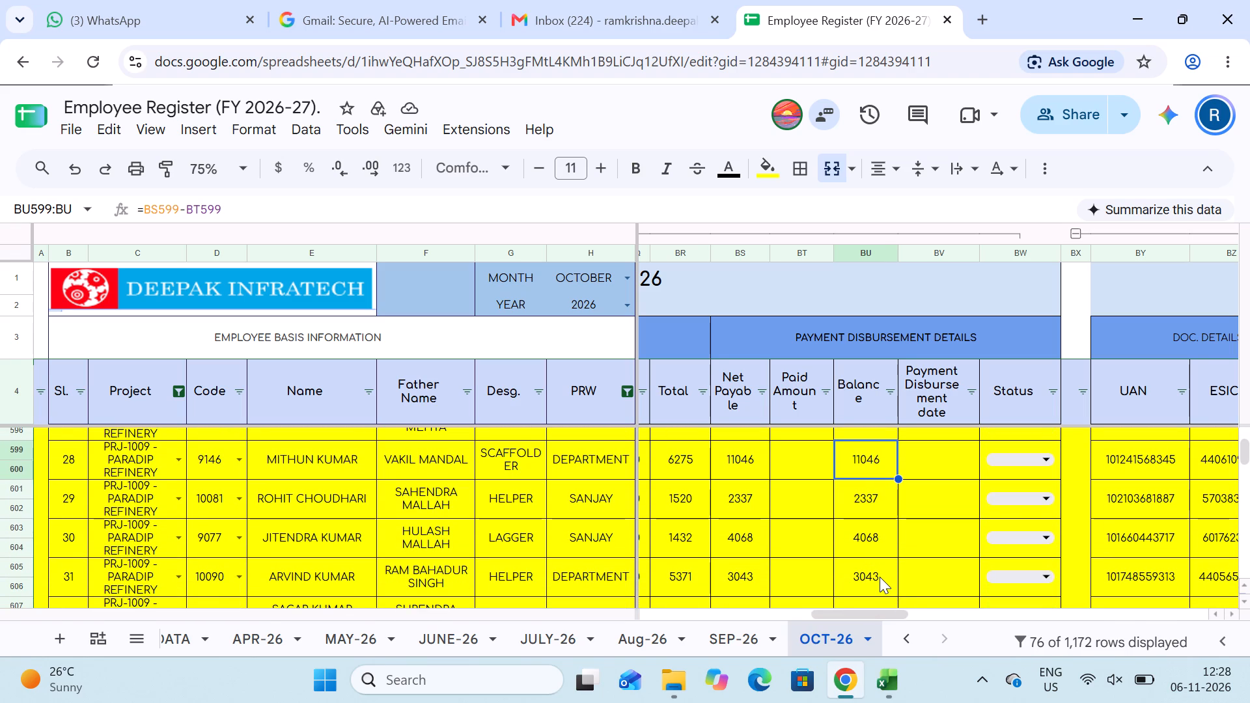
scroll(880, 577, down, 1)
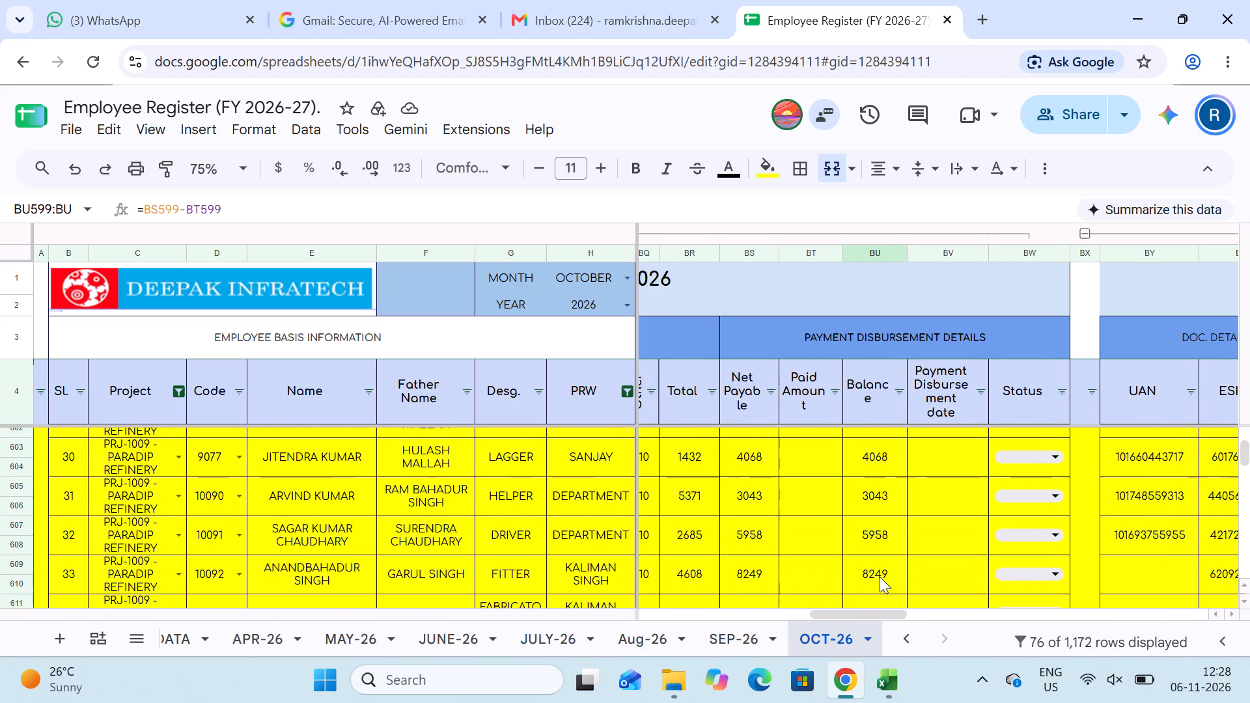
click(888, 533)
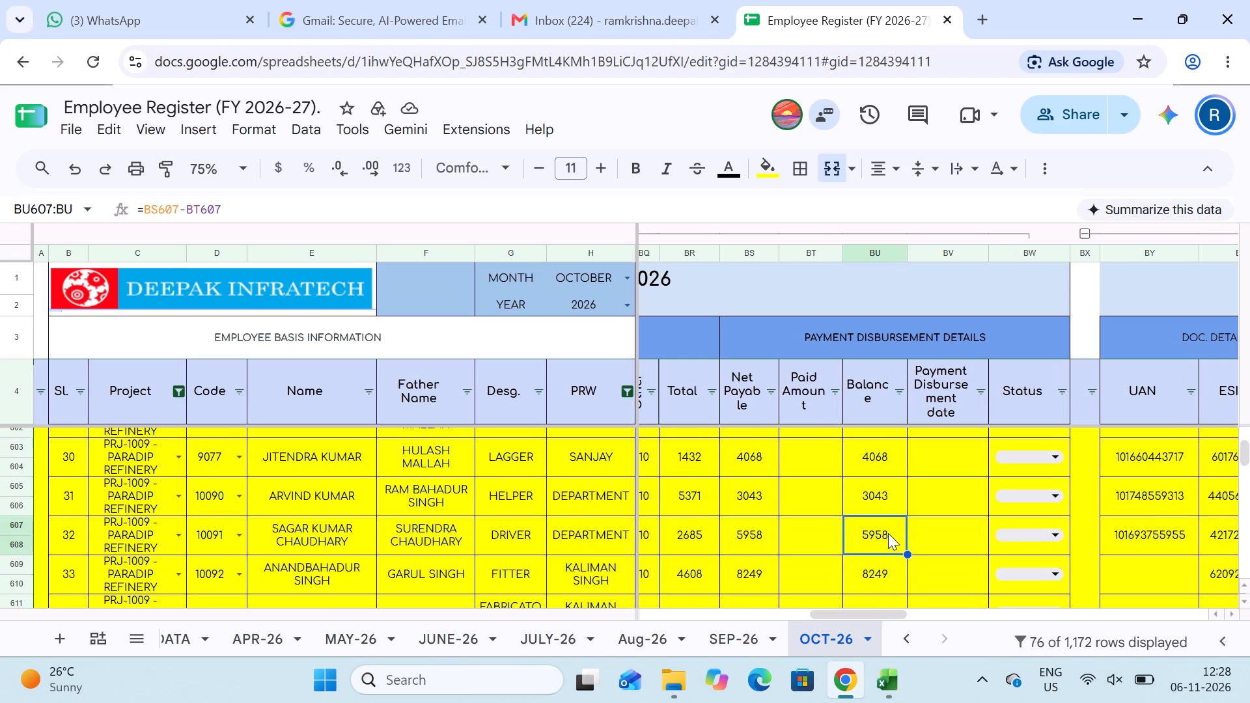
scroll(864, 590, down, 1)
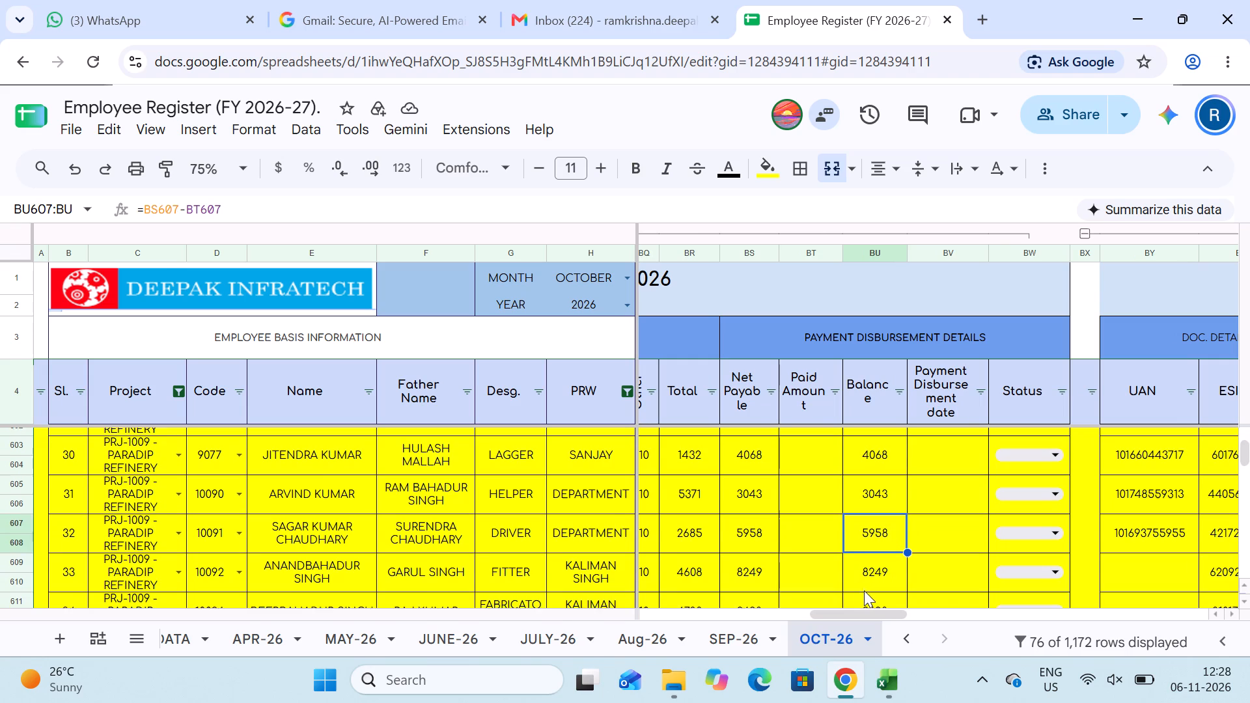
scroll(864, 590, down, 1)
click(873, 572)
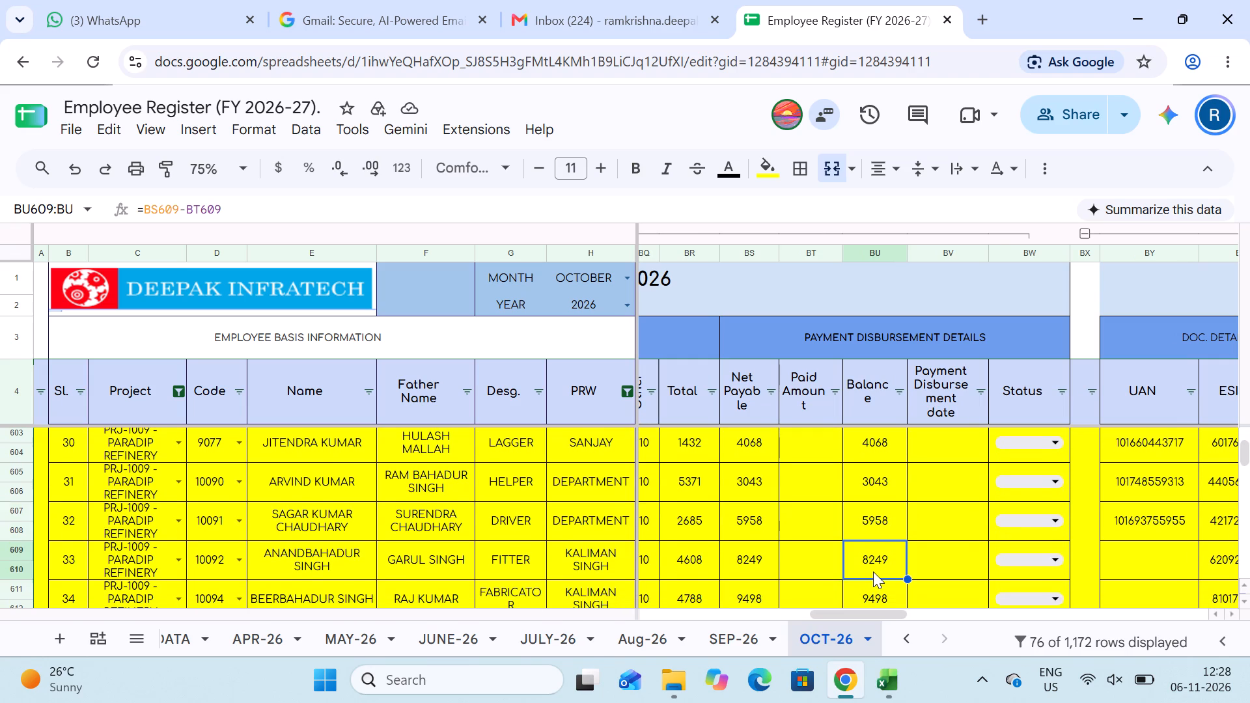
scroll(873, 572, down, 1)
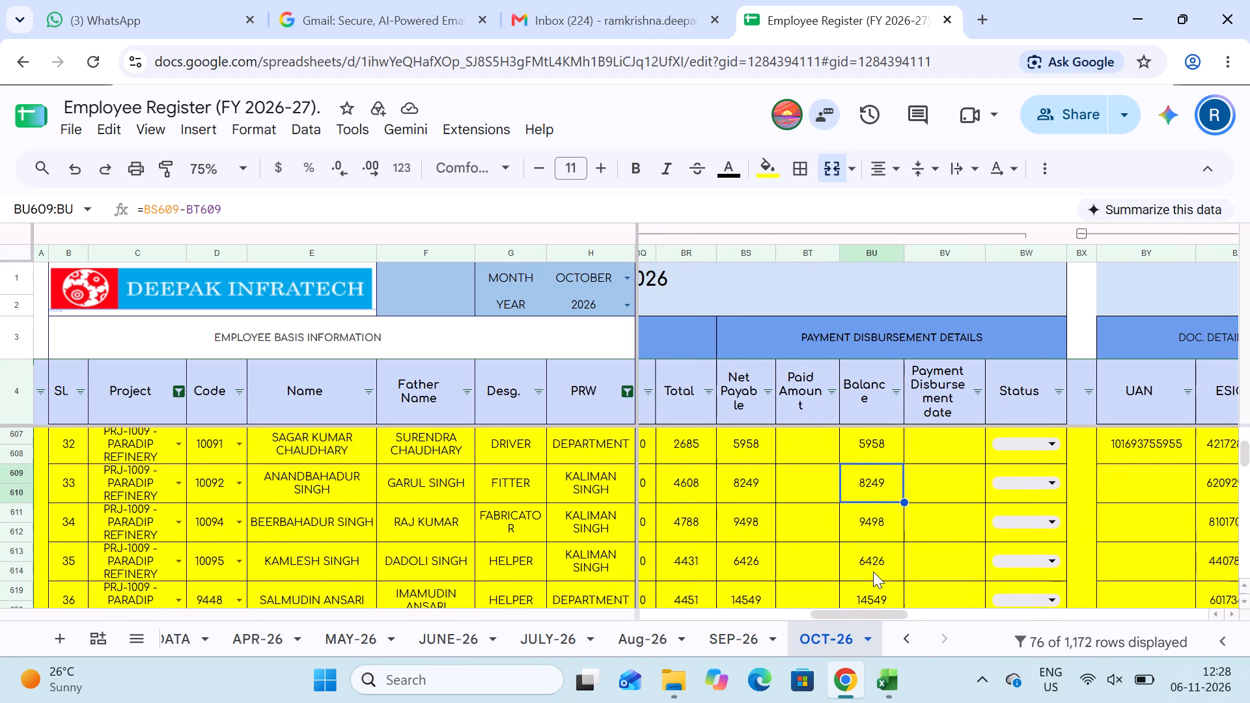
scroll(873, 572, down, 1)
click(891, 526)
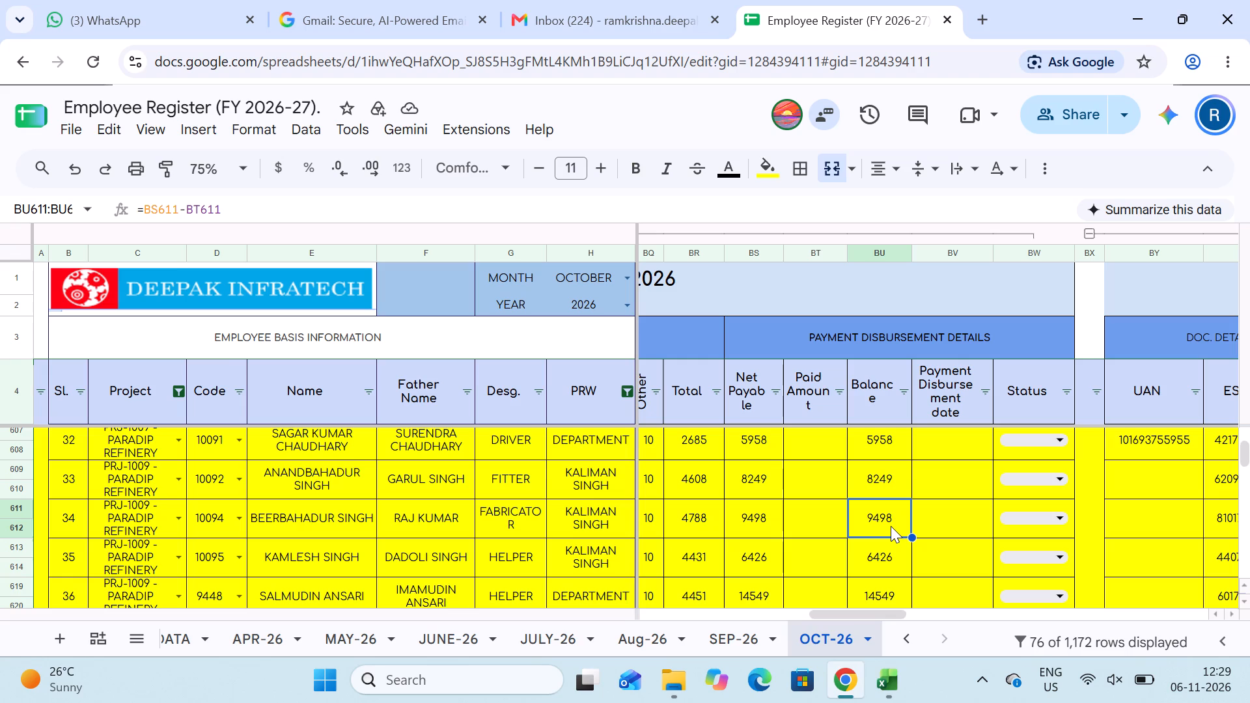
Switch to the OCT-26 PAYMENT workbook in Excel and check the AS PER DI amount for serial number 38.
key(alt+Tab)
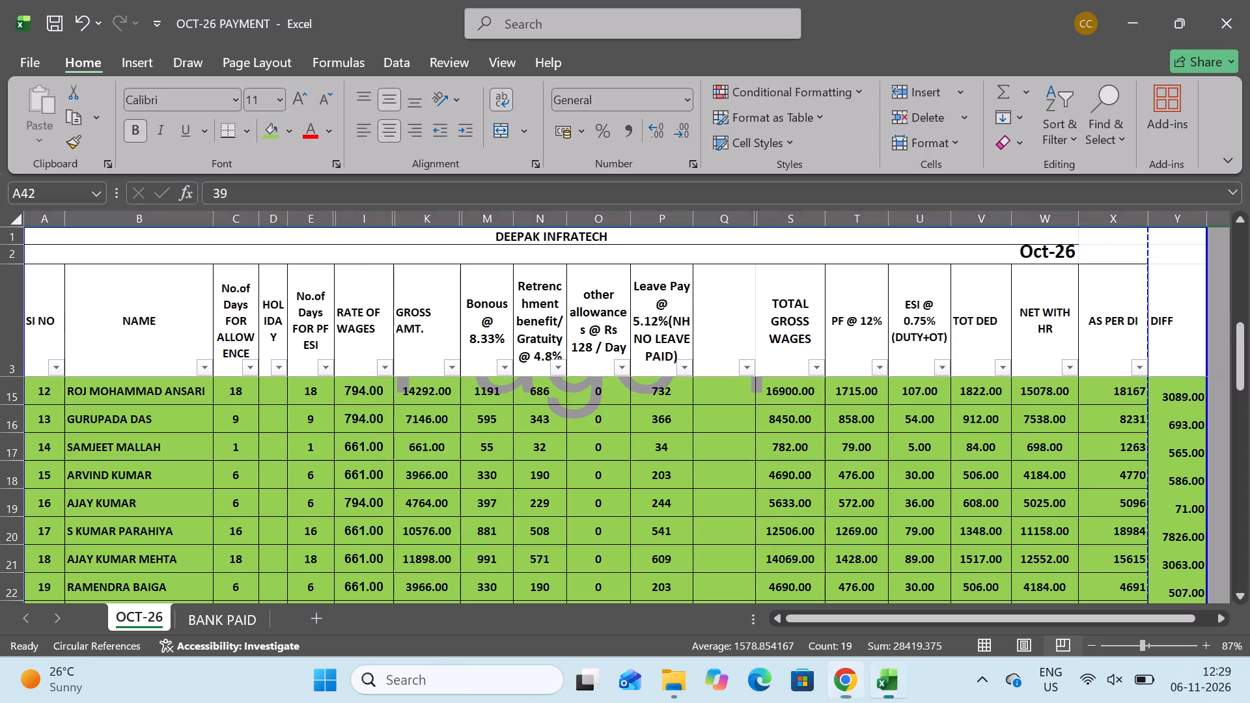
scroll(965, 506, down, 1)
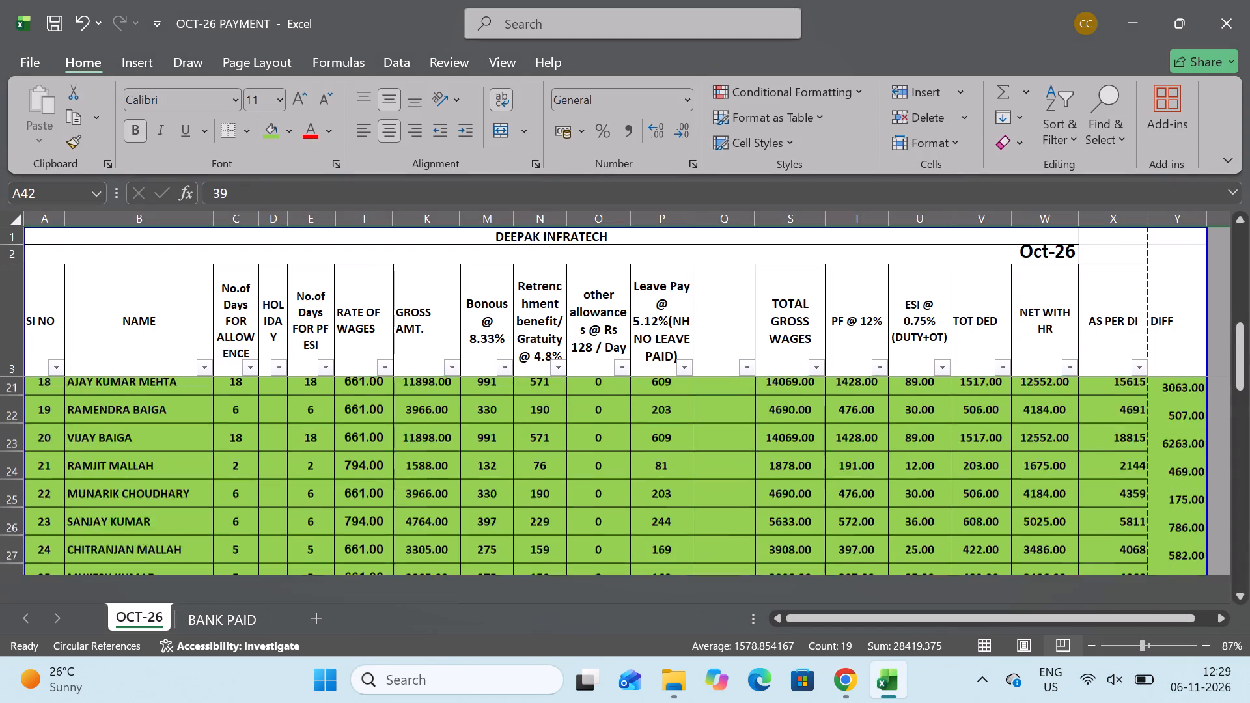
scroll(965, 506, down, 4)
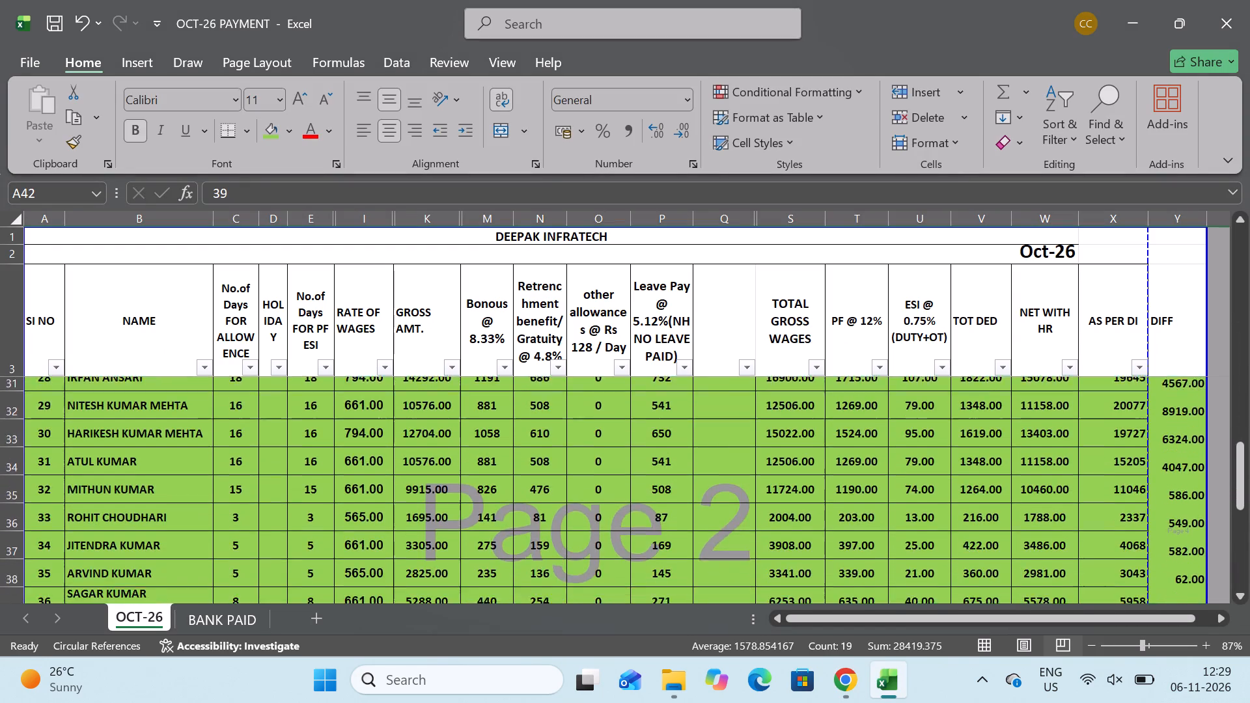
scroll(965, 506, down, 1)
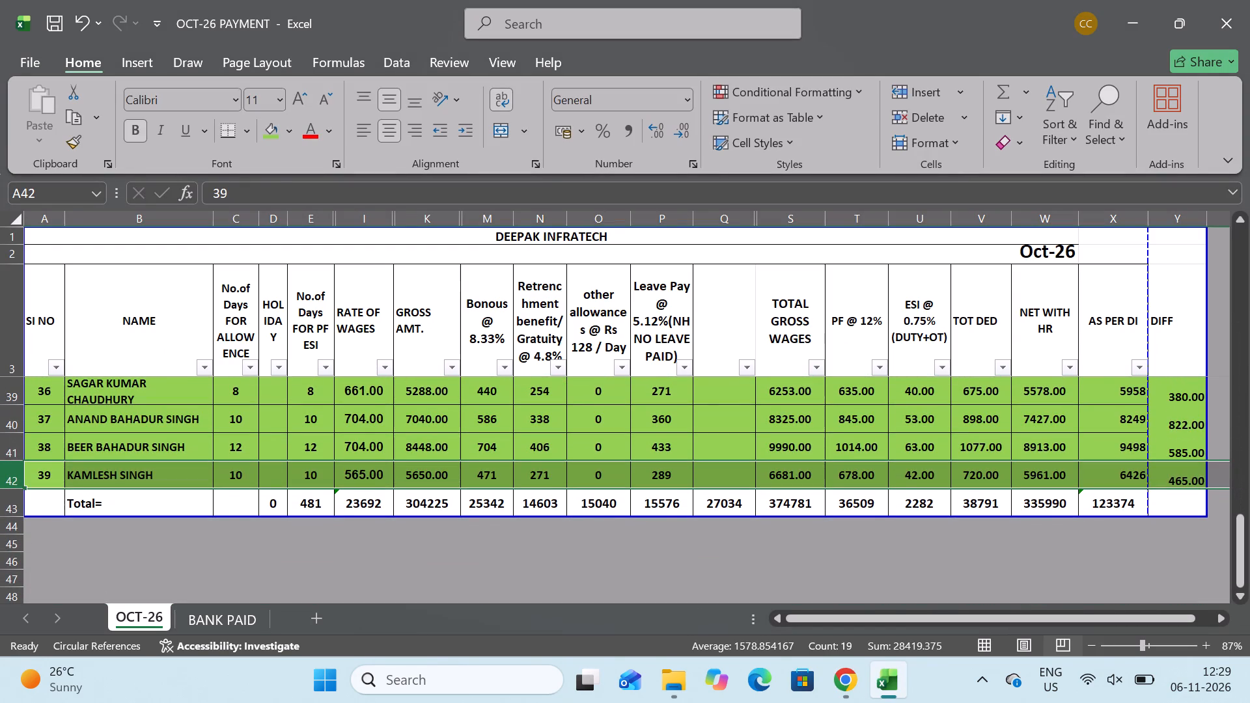
click(1102, 454)
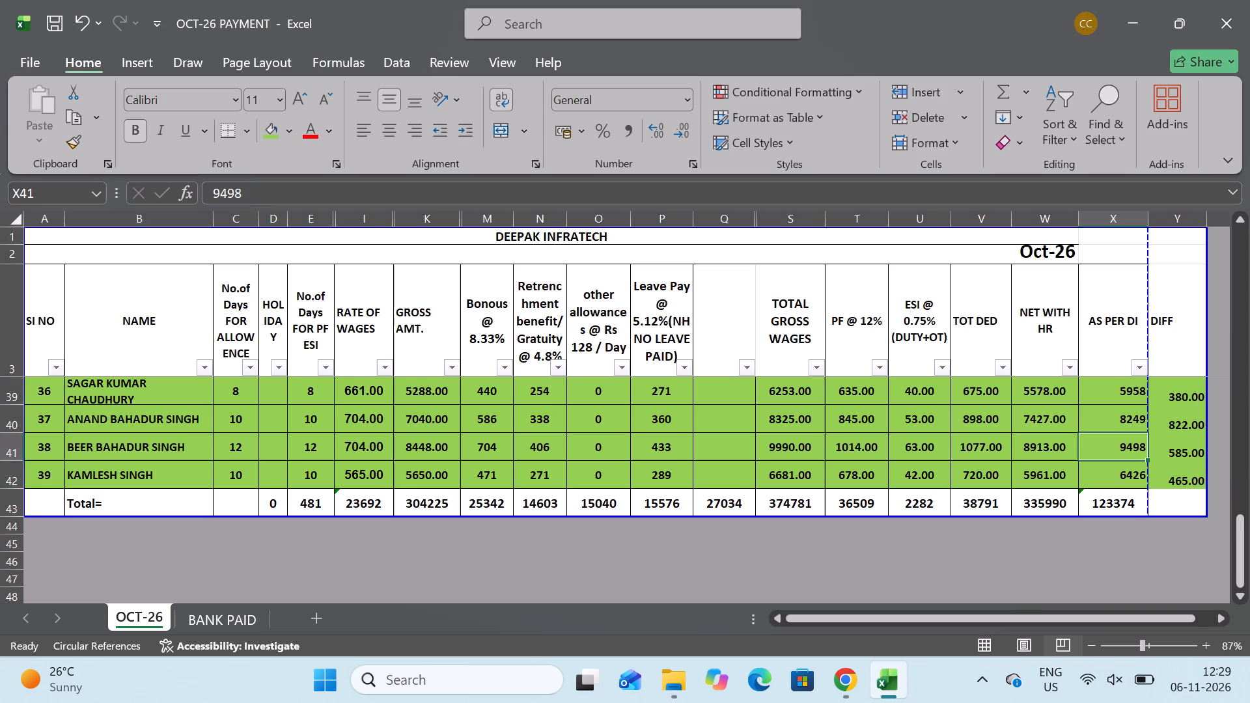
Return to the employee register in Chrome and look at the Net Payable and Balance column totals below the employee rows.
key(alt+Tab)
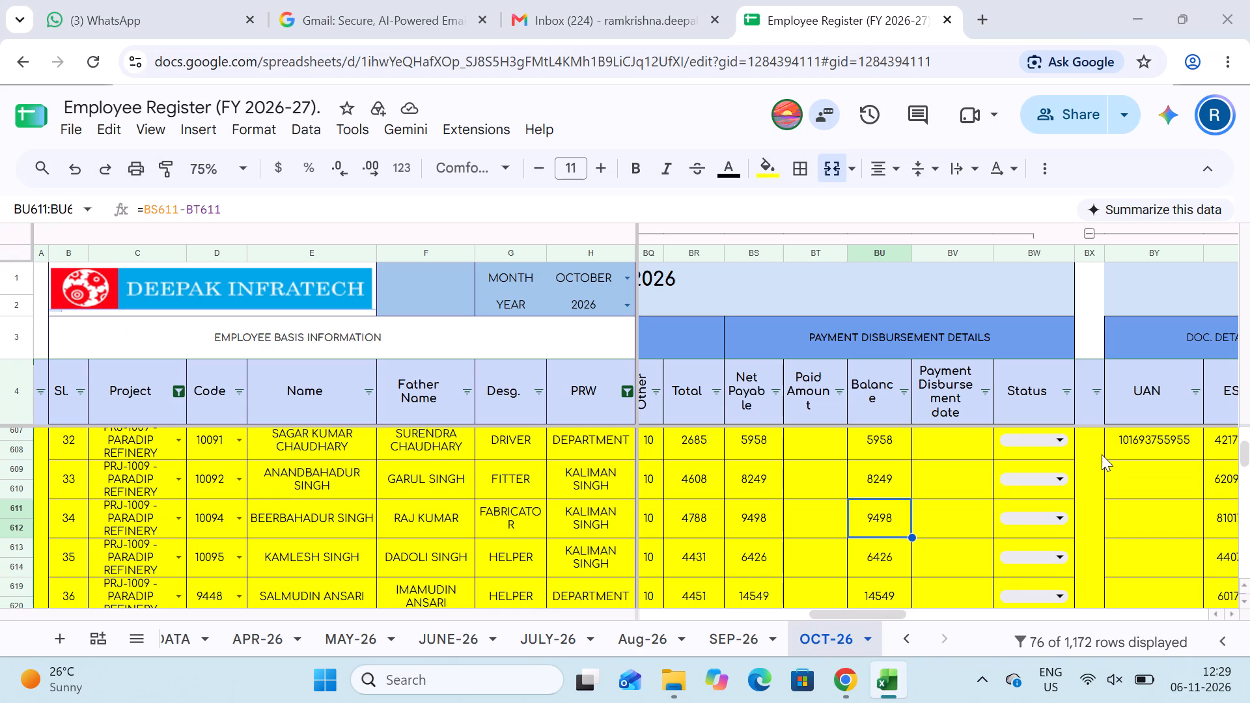
scroll(1102, 454, down, 4)
scroll(1102, 454, up, 1)
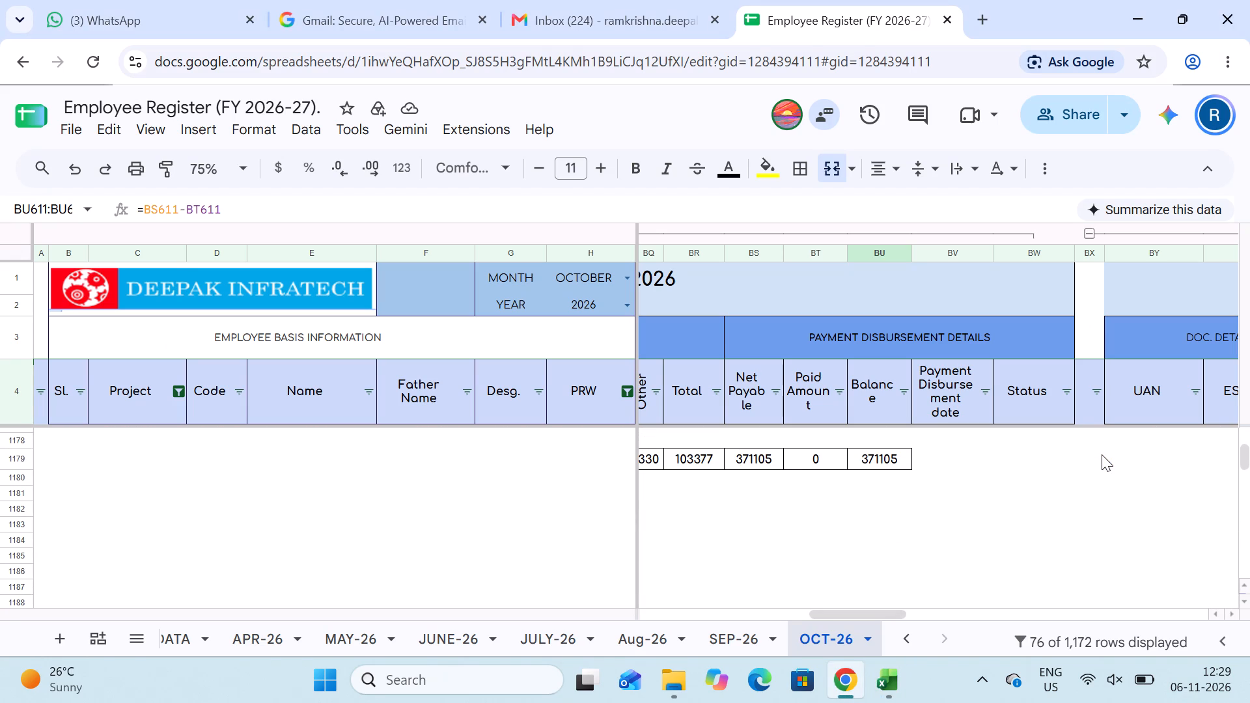
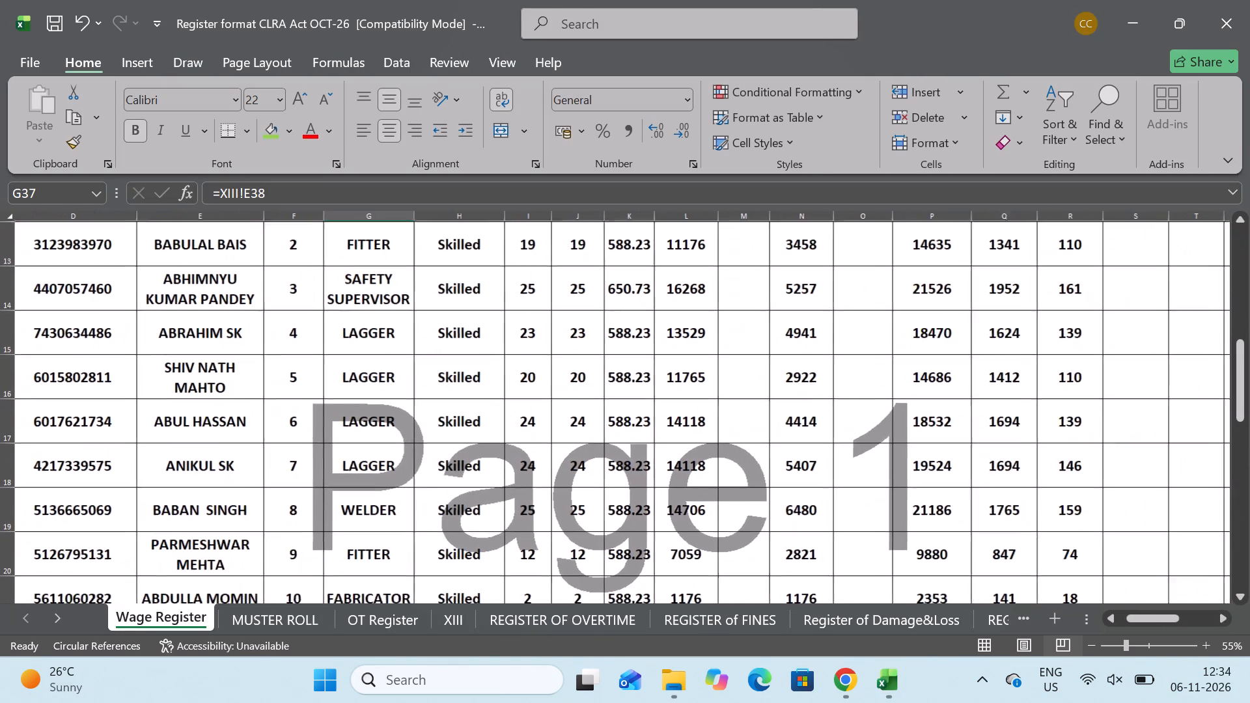
Examine the Wage Register sheet's columns from the workman details across to net amount paid and signature for October 2026.
scroll(978, 527, up, 2)
scroll(978, 527, left, 1)
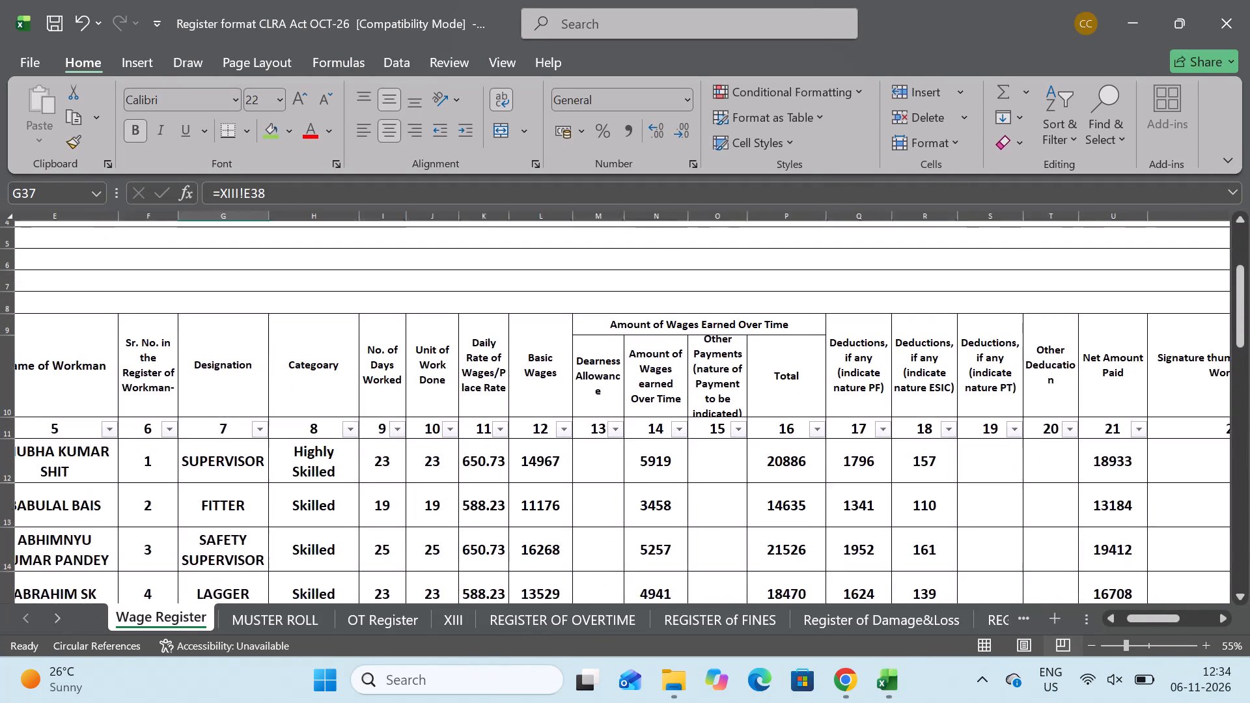
scroll(978, 527, left, 2)
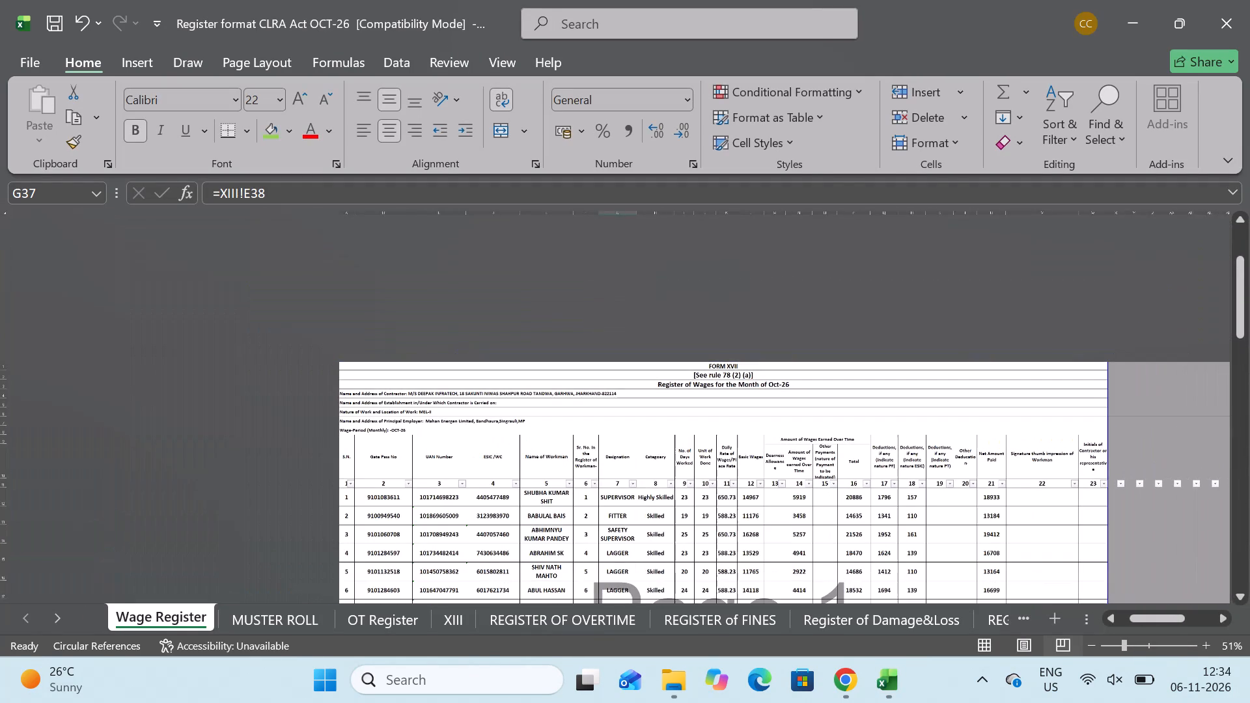
click(988, 482)
scroll(988, 482, down, 1)
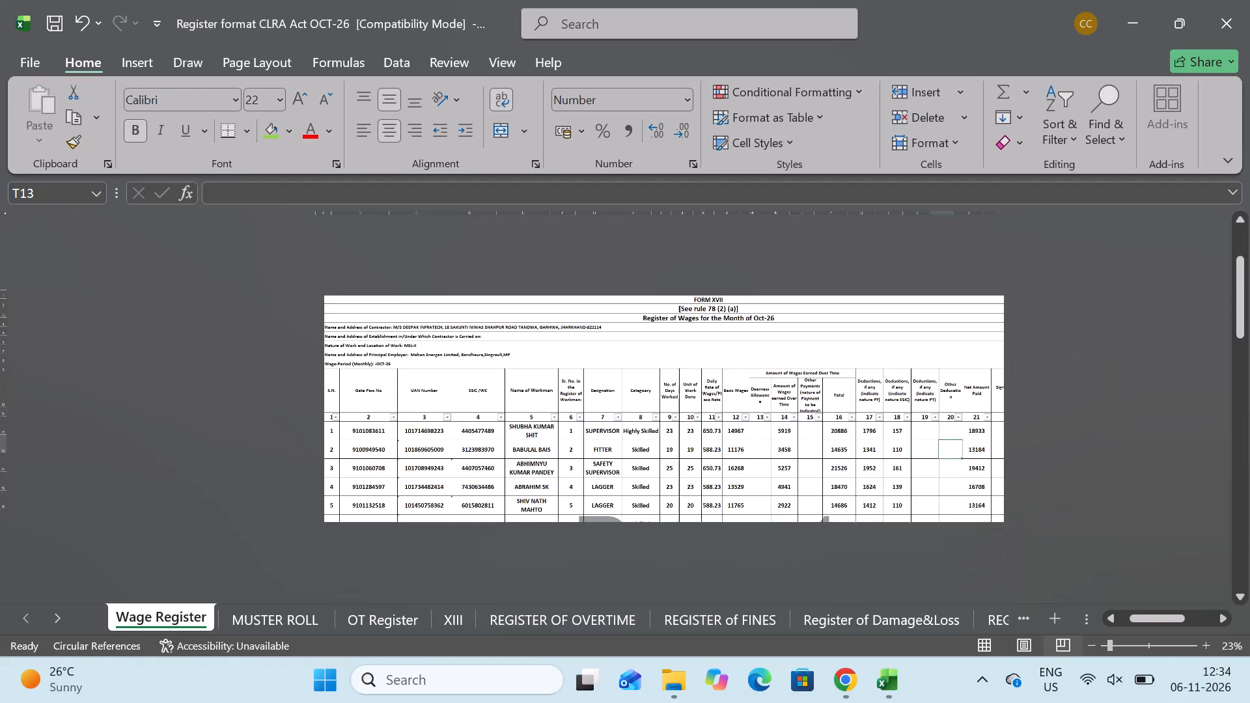
scroll(988, 482, down, 1)
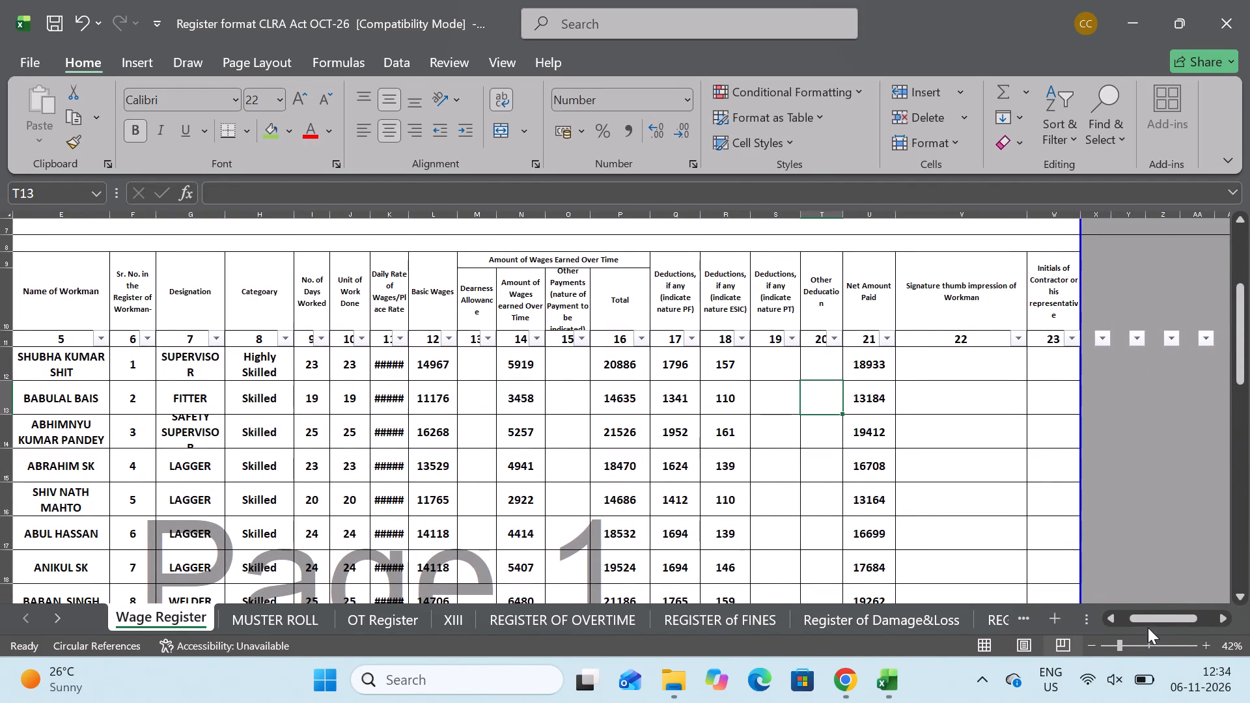
drag(1150, 616, 1023, 613)
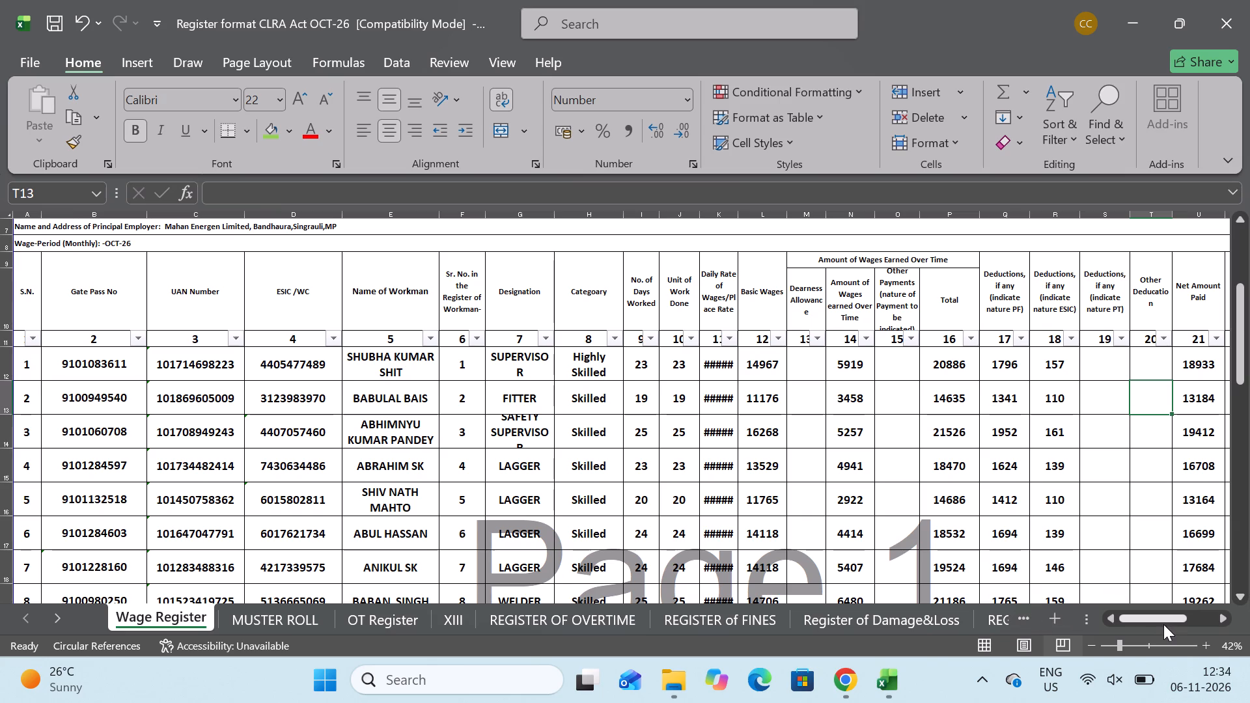
drag(1151, 618, 1176, 617)
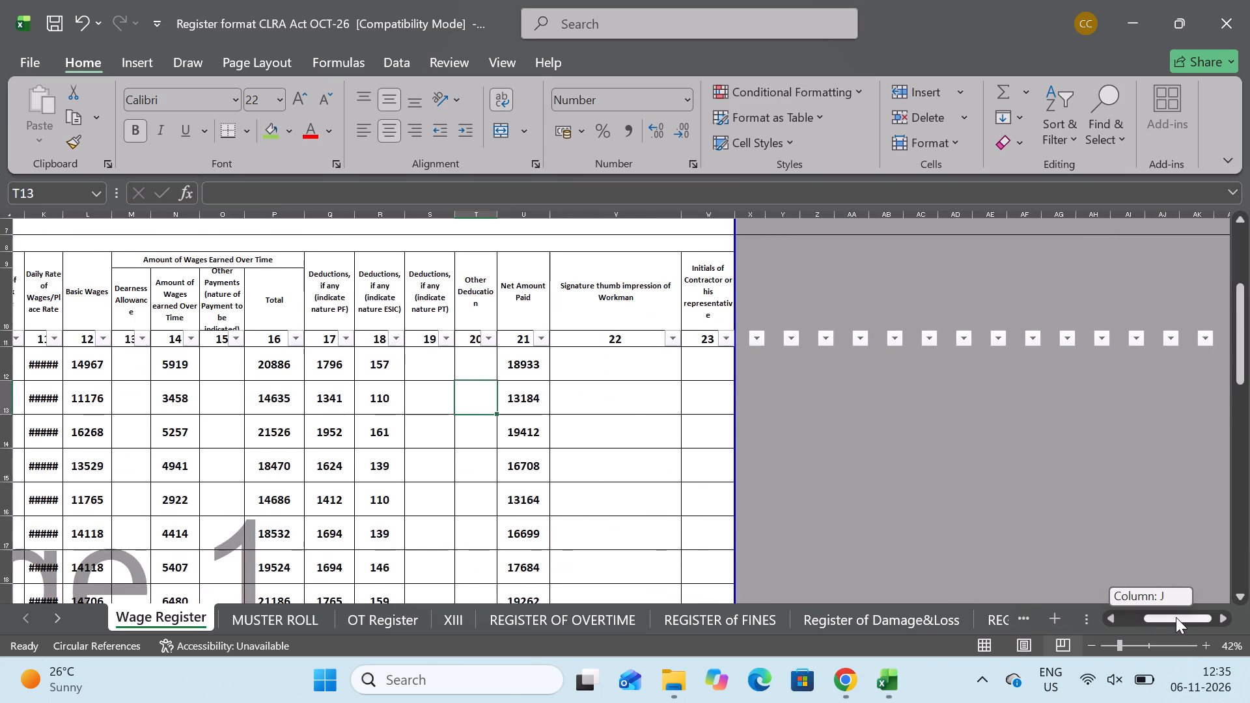
drag(1176, 617, 1161, 618)
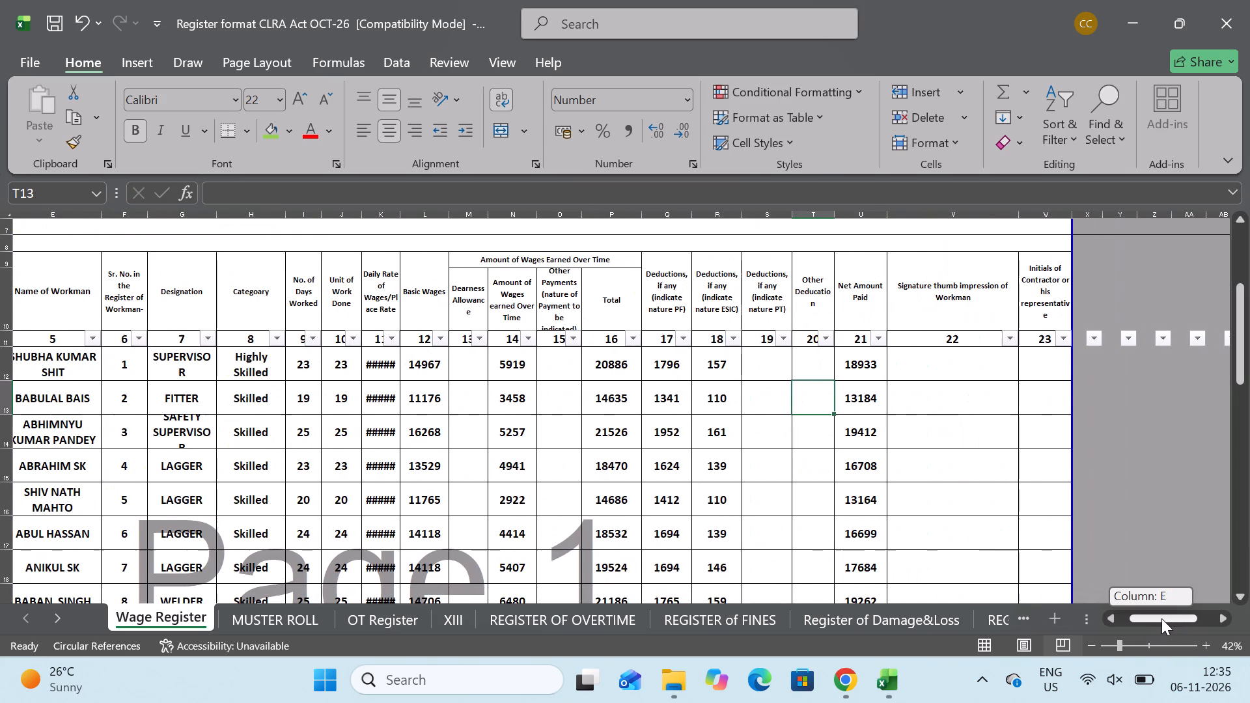
drag(1161, 618, 1160, 620)
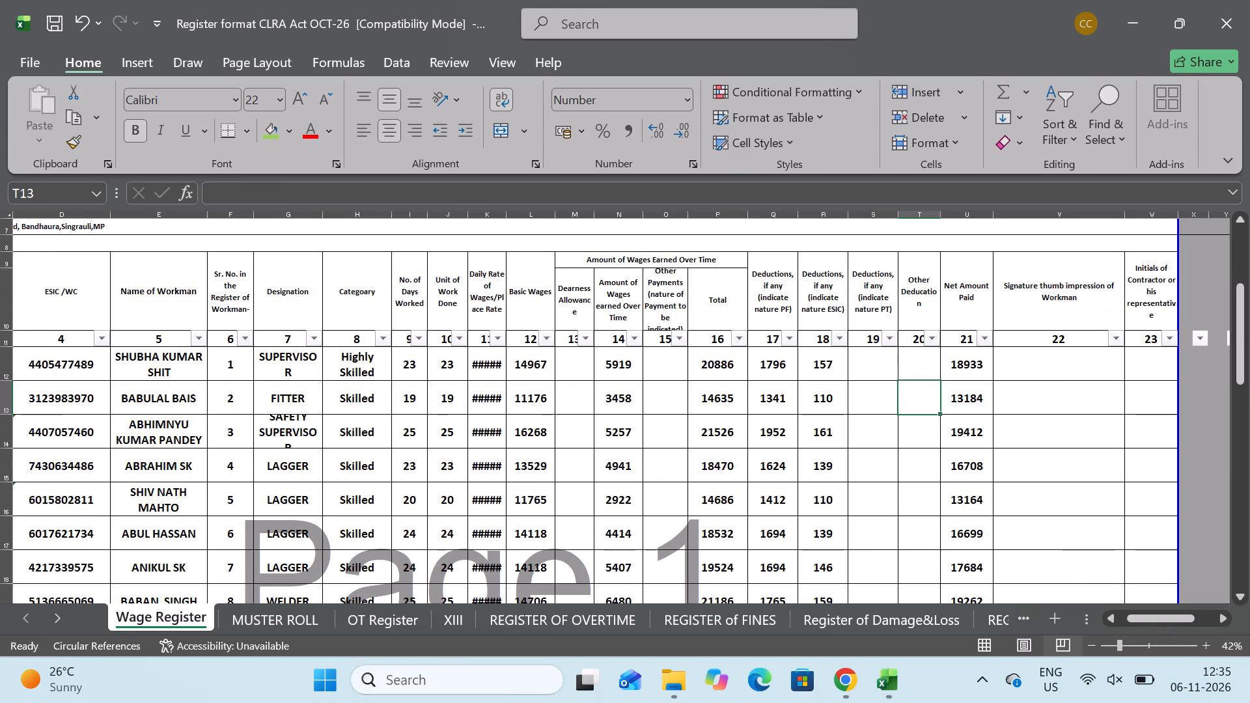
click(1045, 377)
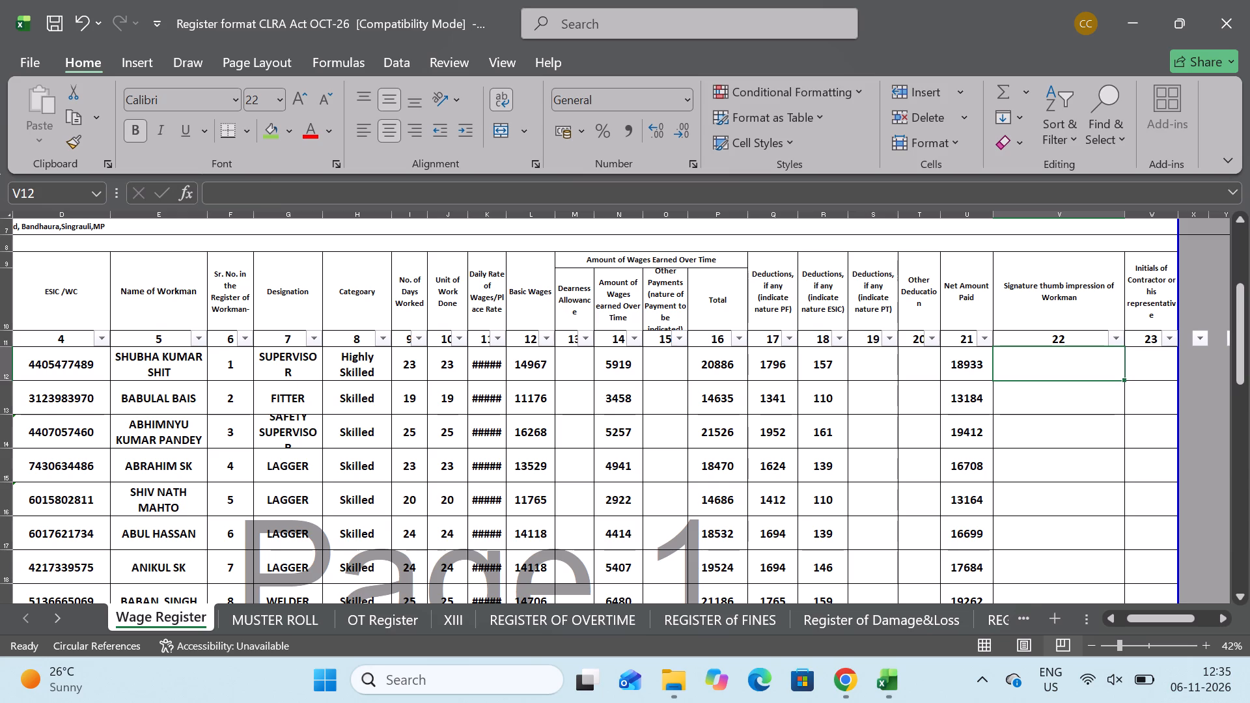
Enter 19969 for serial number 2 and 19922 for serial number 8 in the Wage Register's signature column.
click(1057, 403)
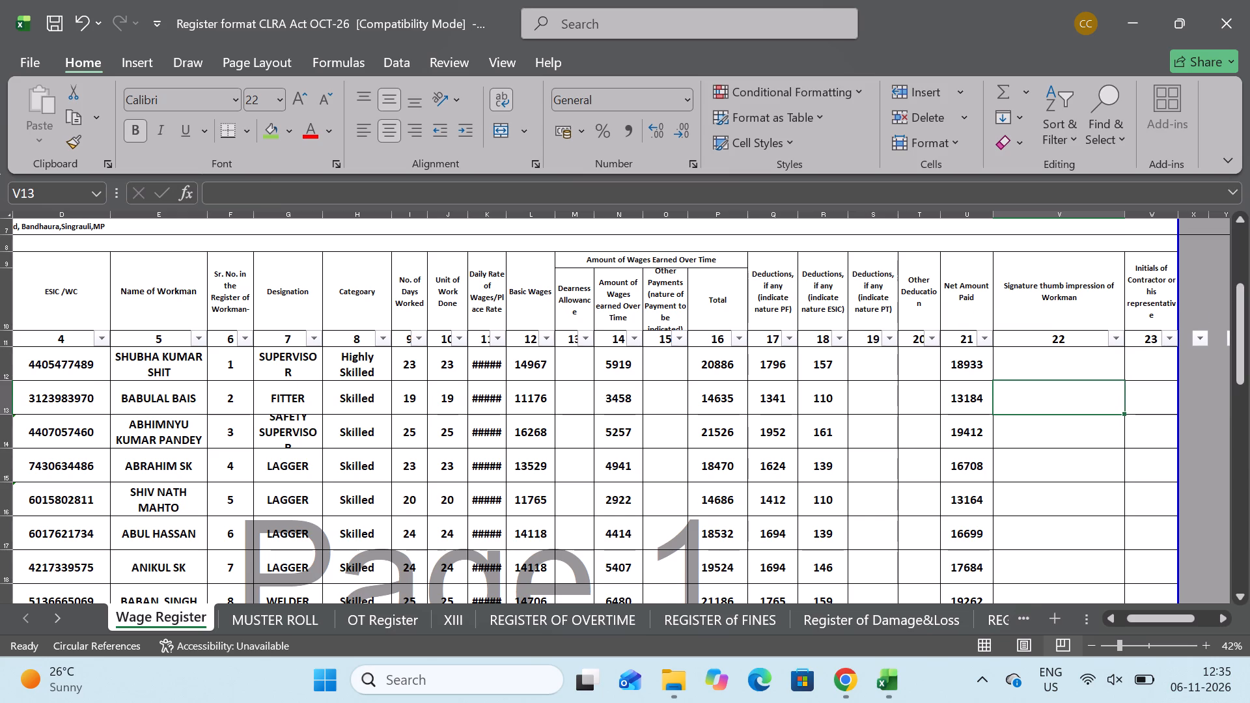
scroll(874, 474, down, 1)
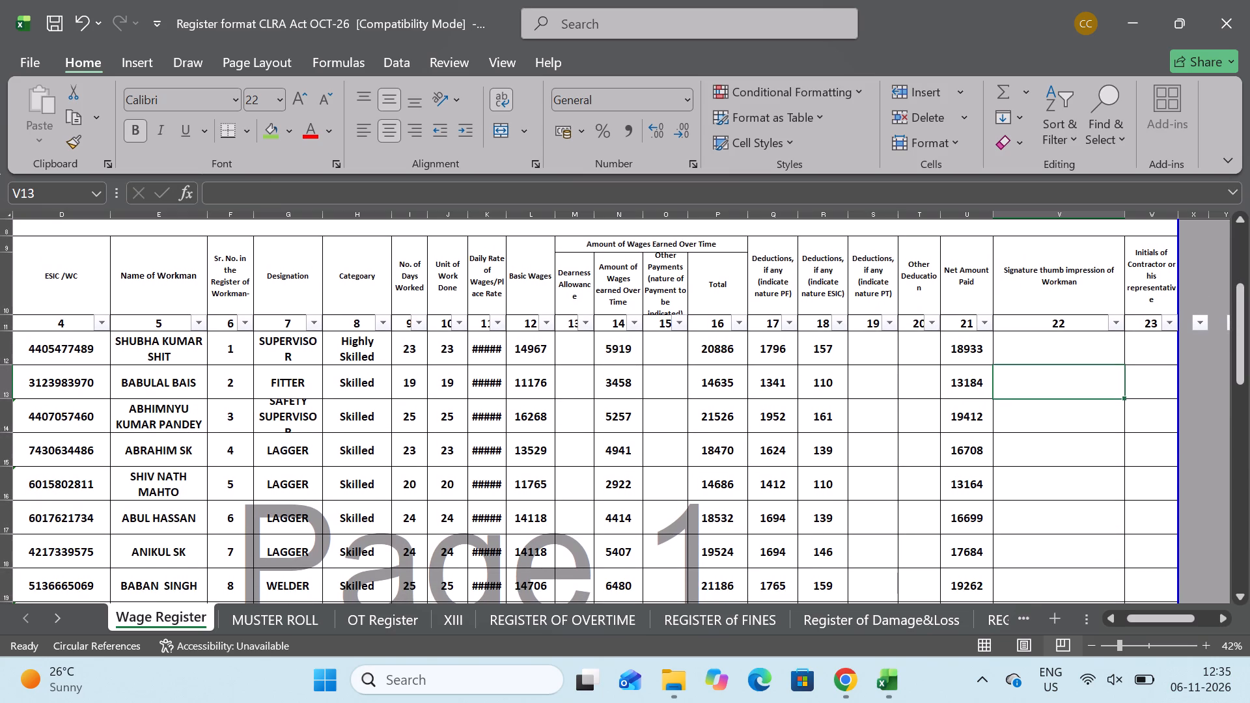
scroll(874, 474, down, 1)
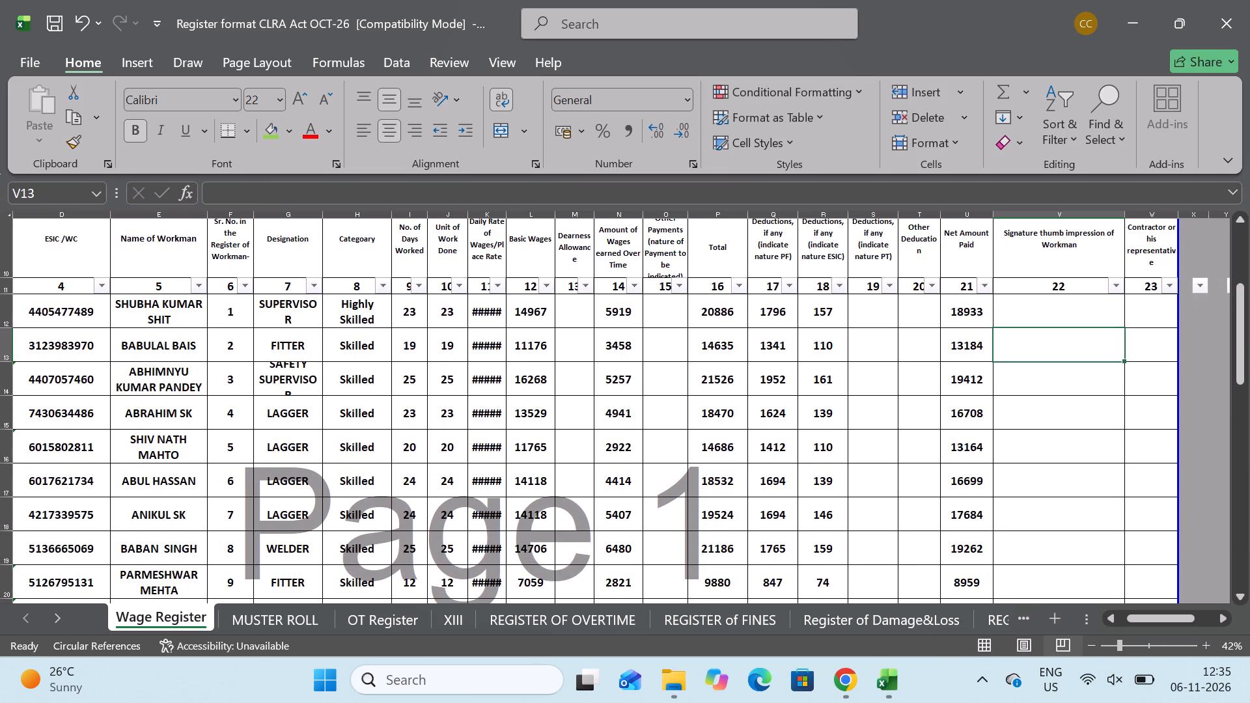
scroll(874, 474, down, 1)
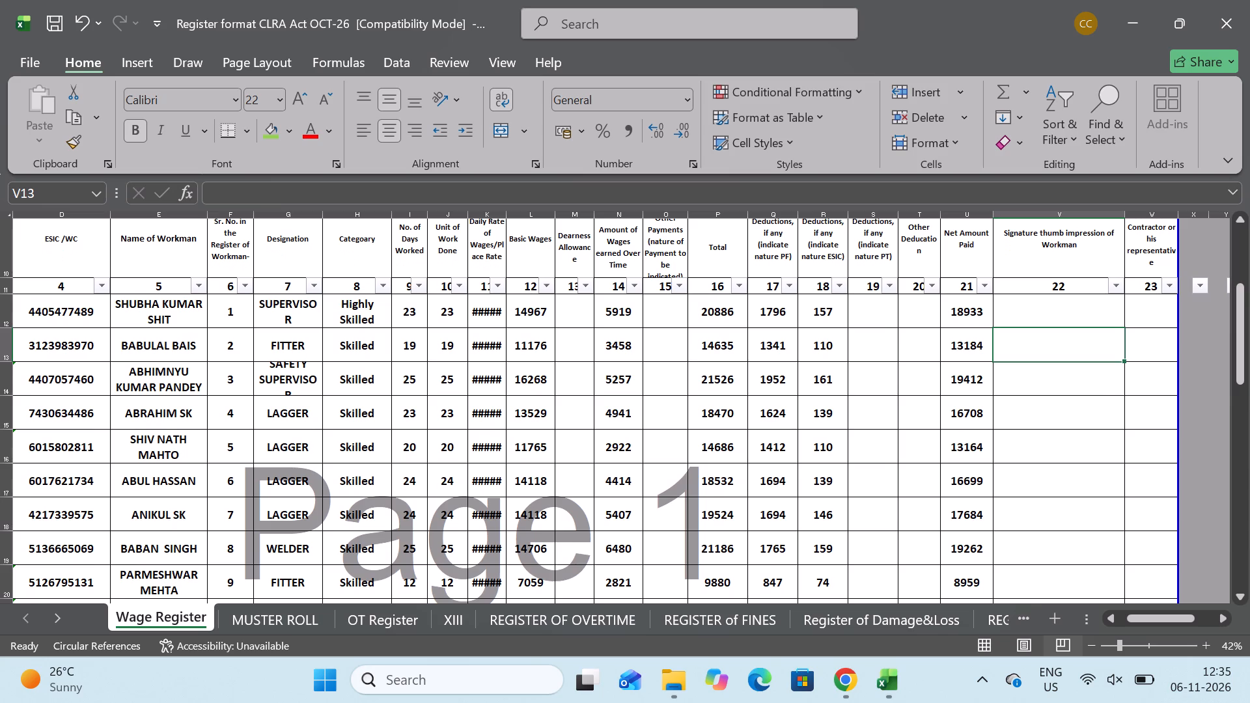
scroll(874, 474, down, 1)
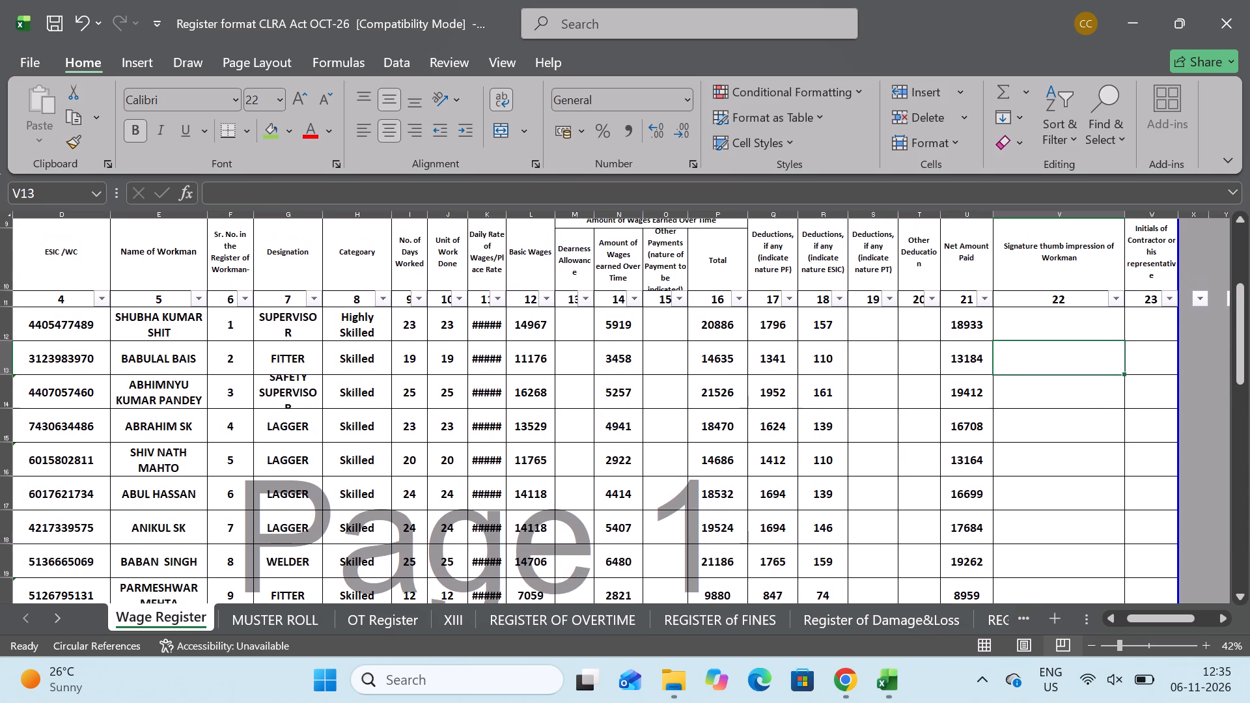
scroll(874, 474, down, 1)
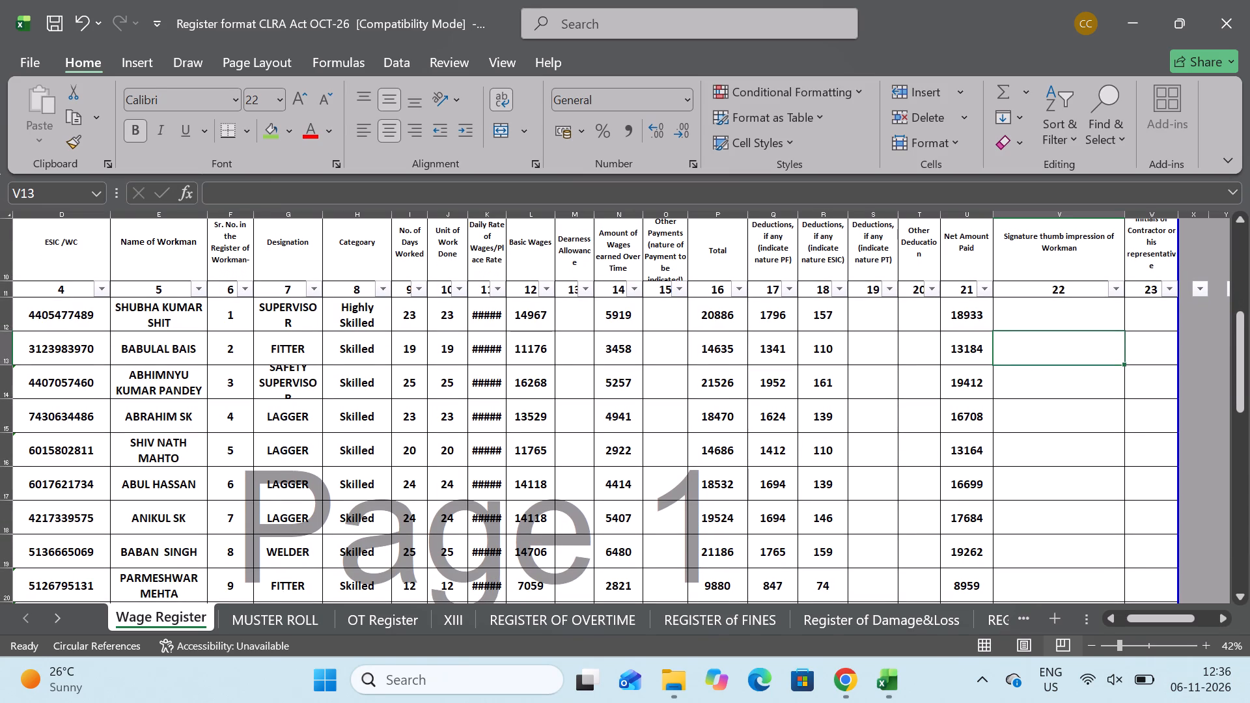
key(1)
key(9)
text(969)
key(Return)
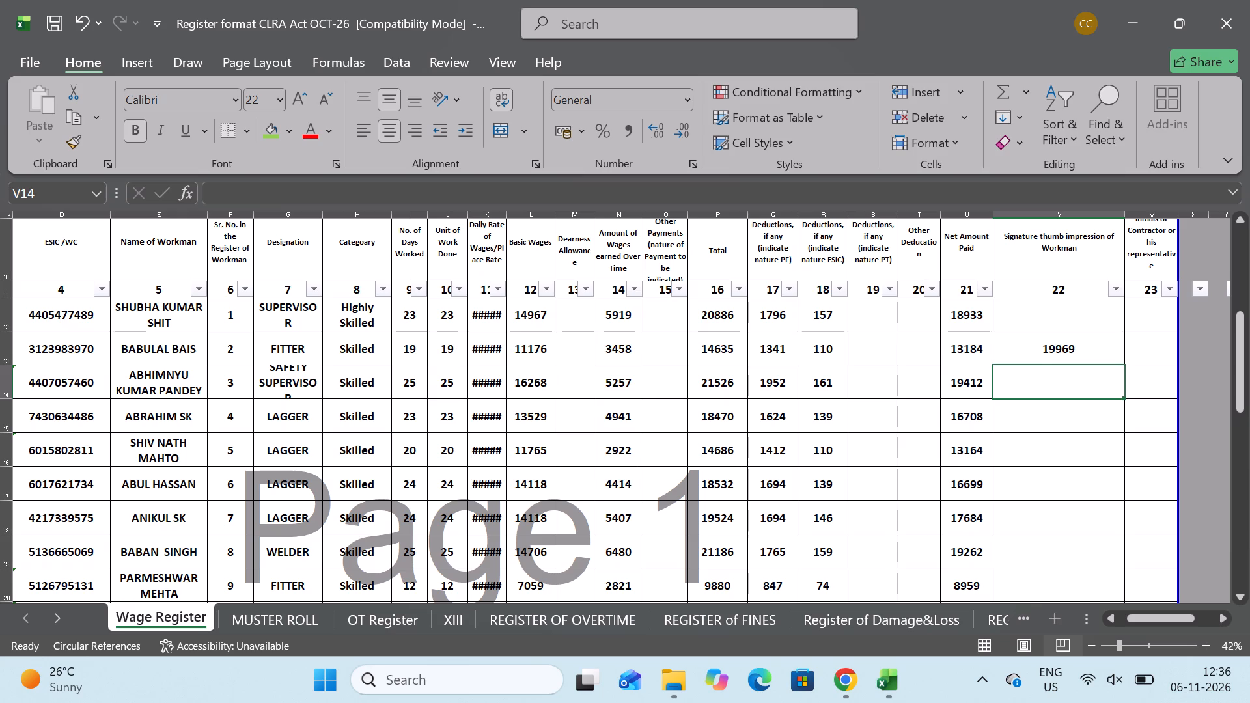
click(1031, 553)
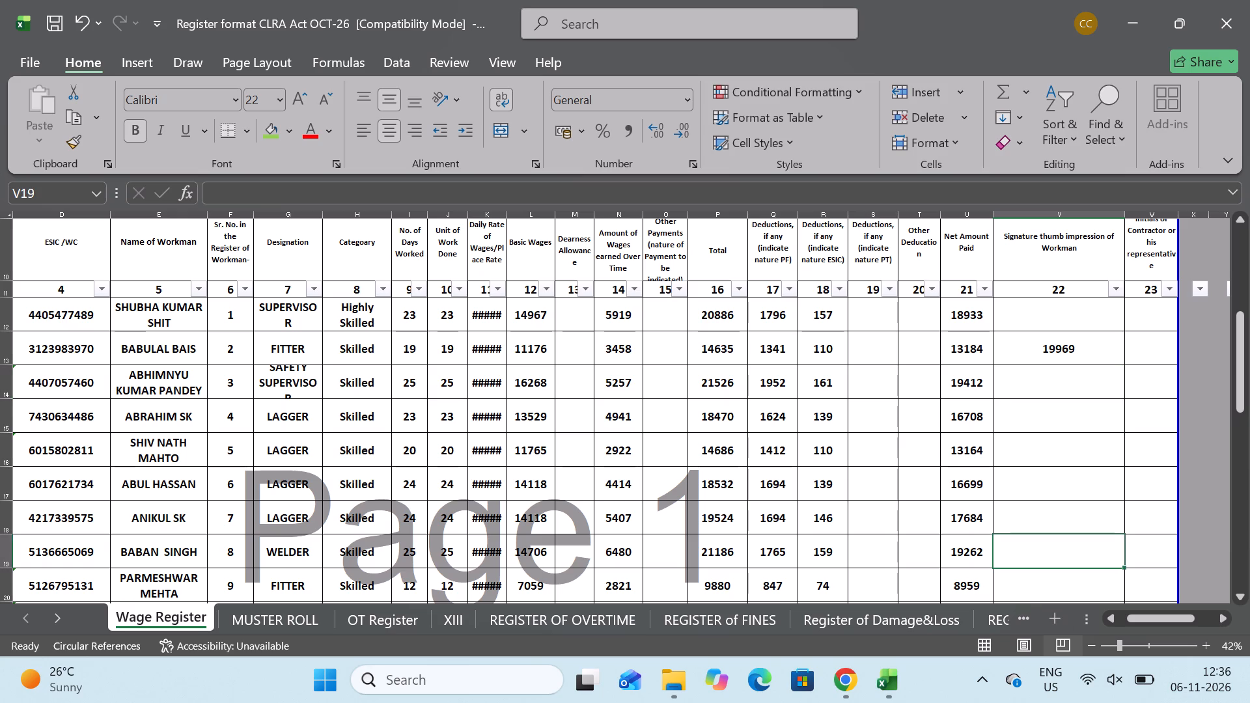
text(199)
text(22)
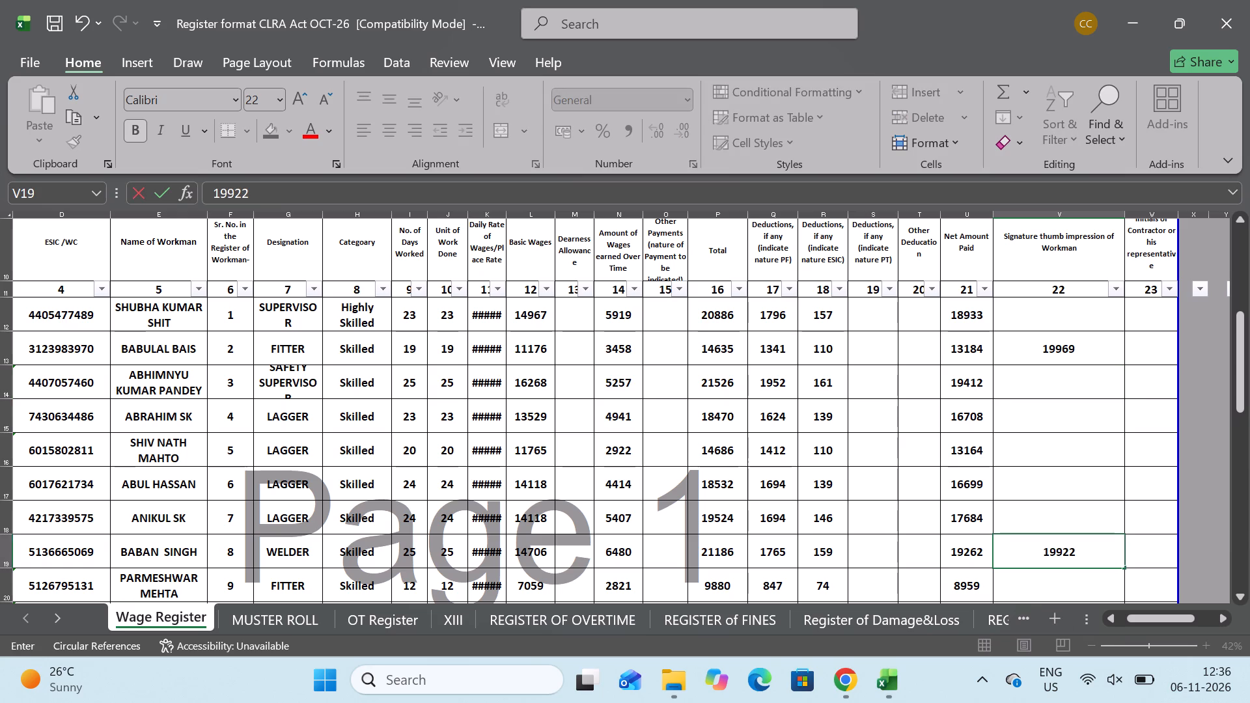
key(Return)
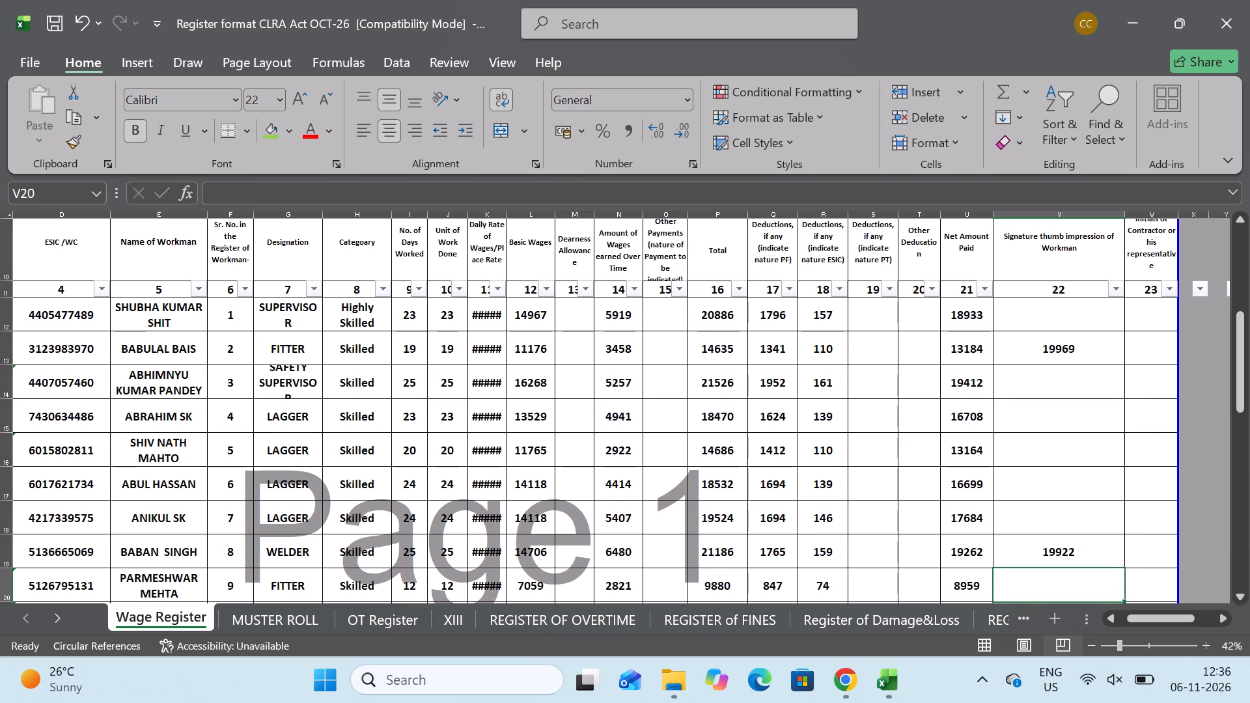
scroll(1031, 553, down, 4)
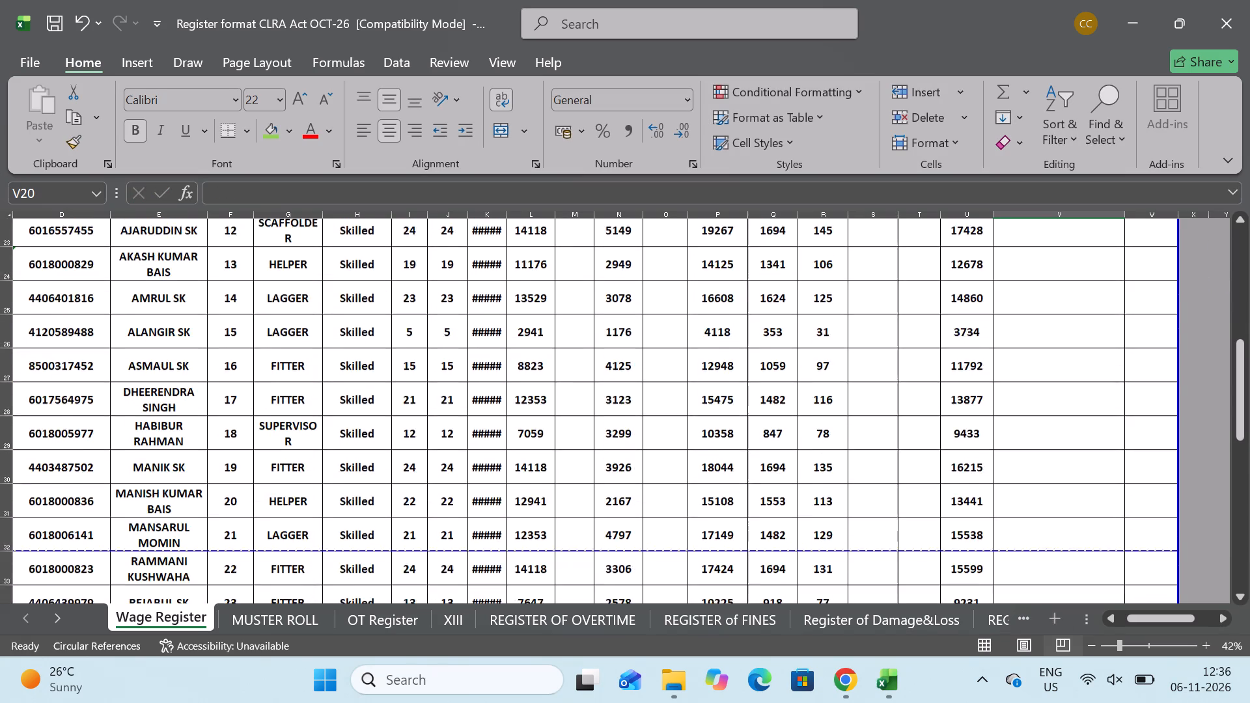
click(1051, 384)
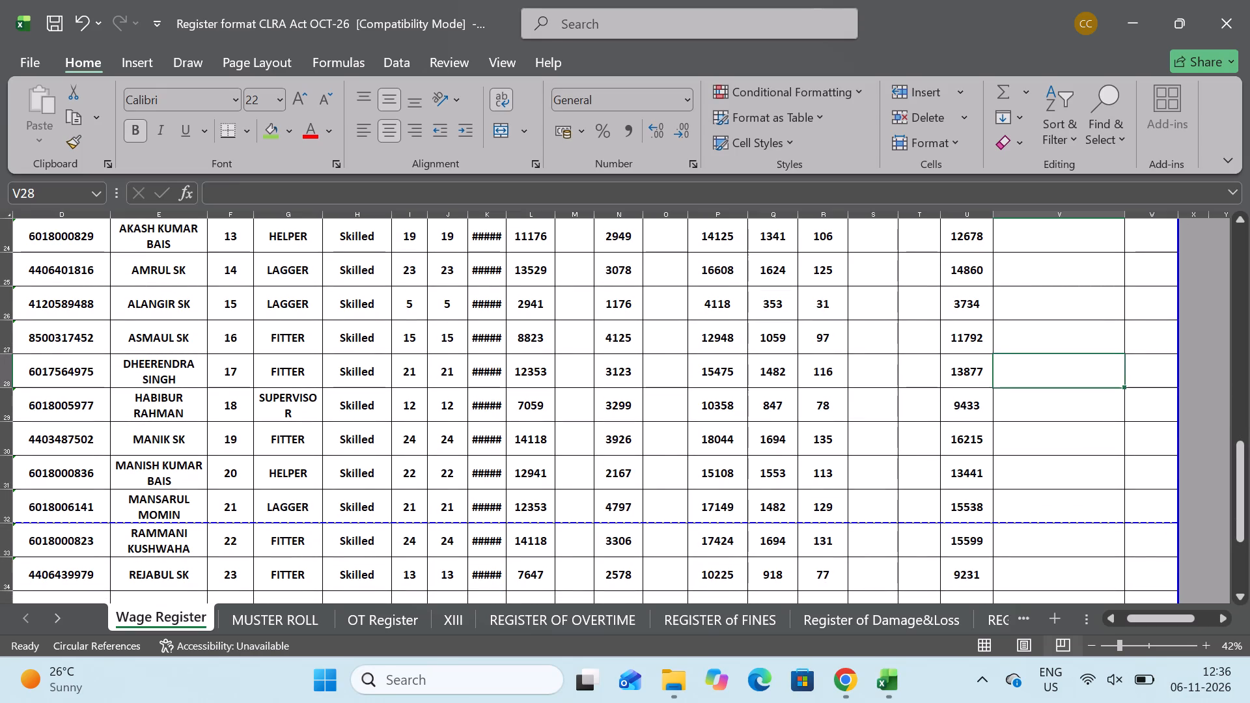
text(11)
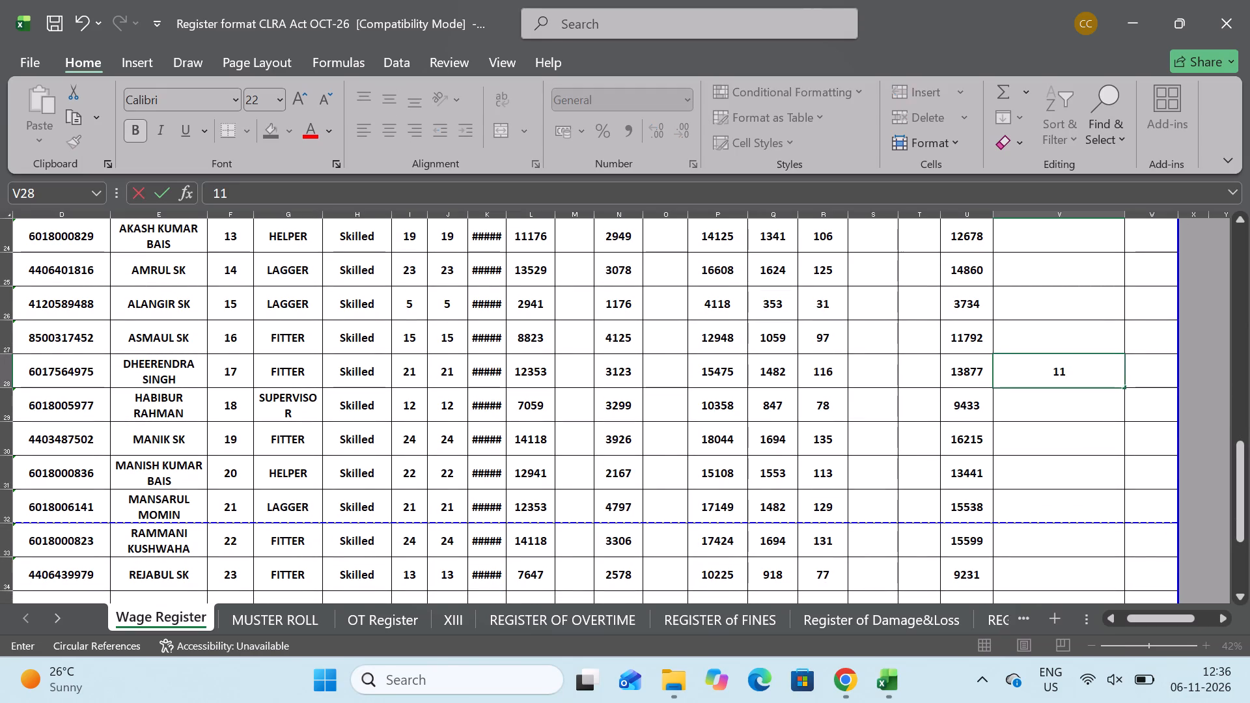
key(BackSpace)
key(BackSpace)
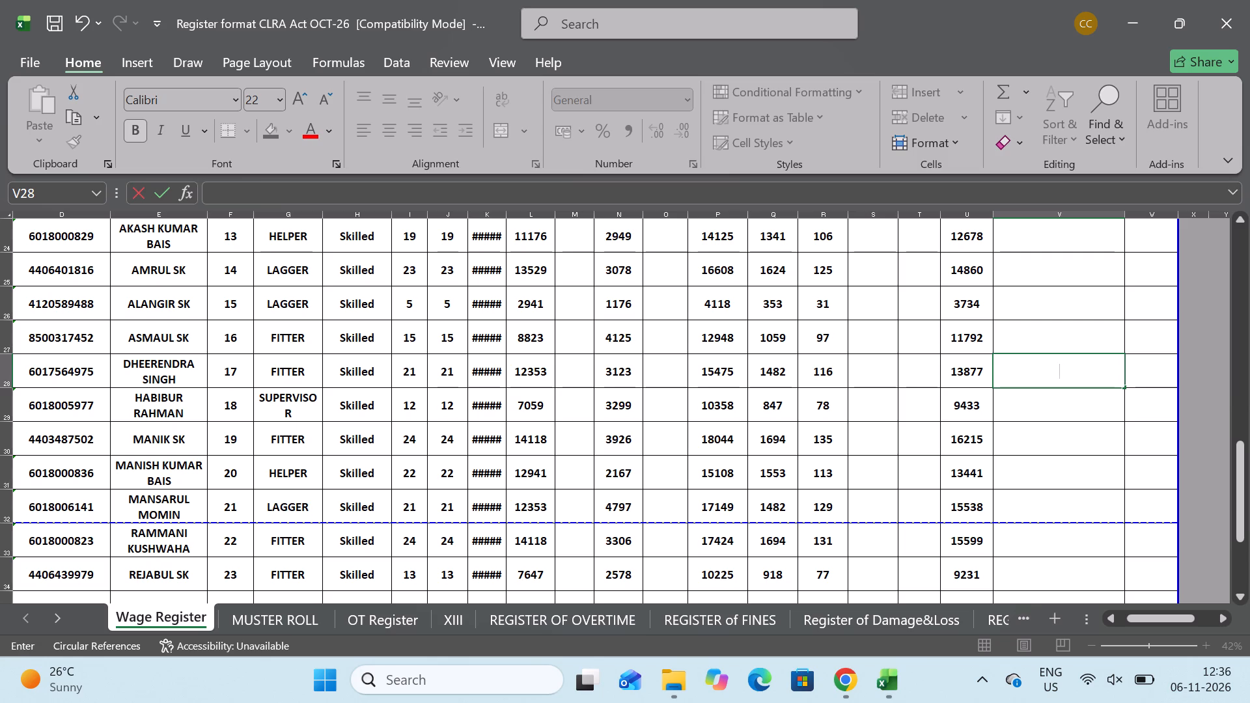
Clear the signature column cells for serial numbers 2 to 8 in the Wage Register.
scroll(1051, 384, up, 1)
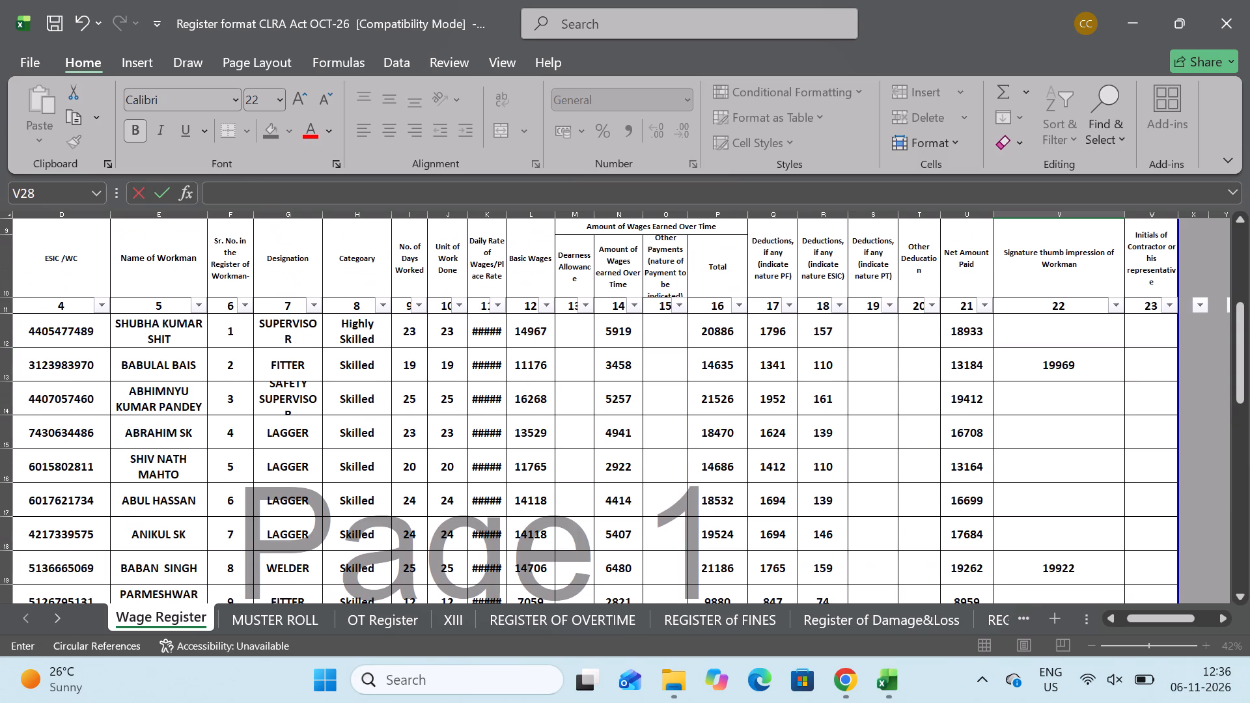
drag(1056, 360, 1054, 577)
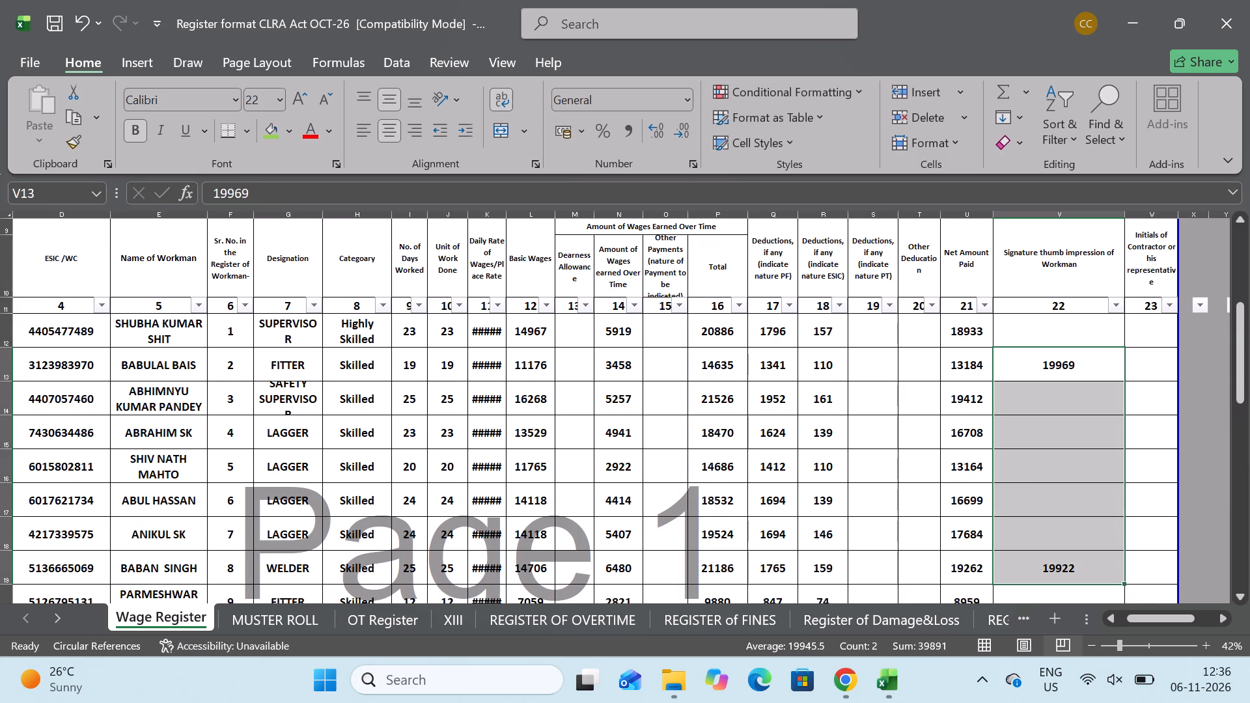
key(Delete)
Review the Wage Register from the form header through the workman rows, comparing wages, deductions and net amounts paid.
scroll(1054, 577, down, 2)
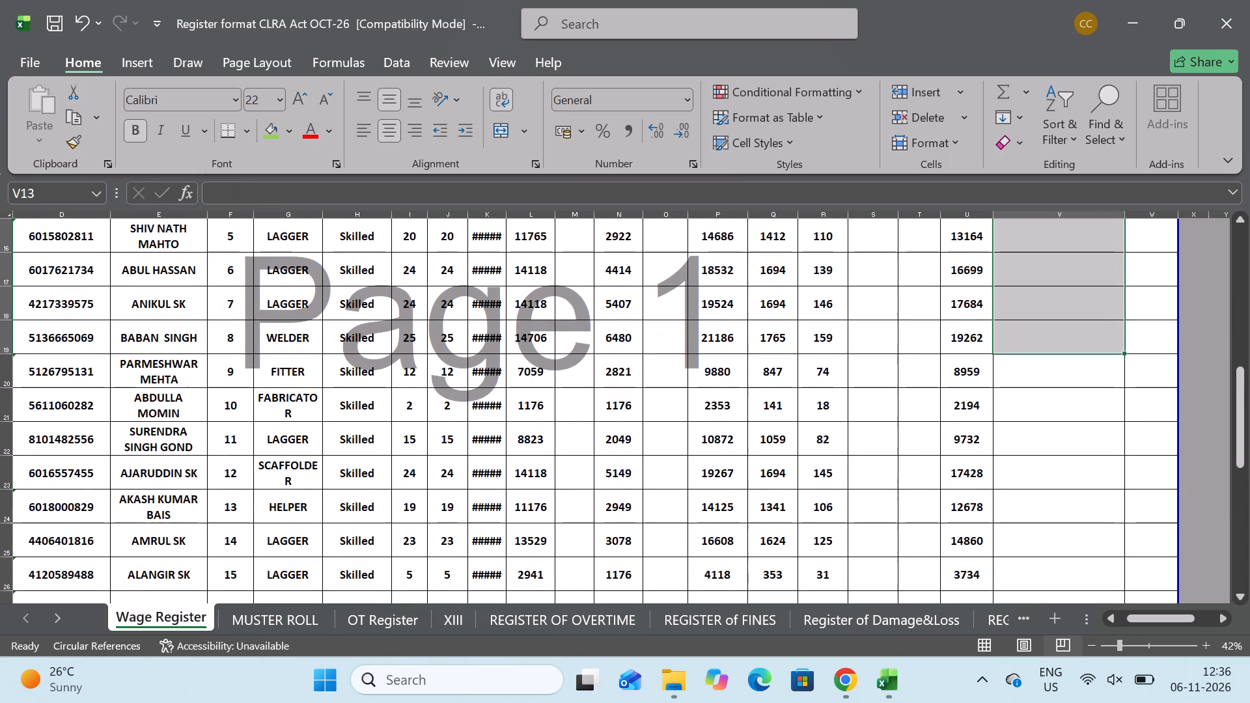
click(1068, 442)
scroll(1068, 442, down, 3)
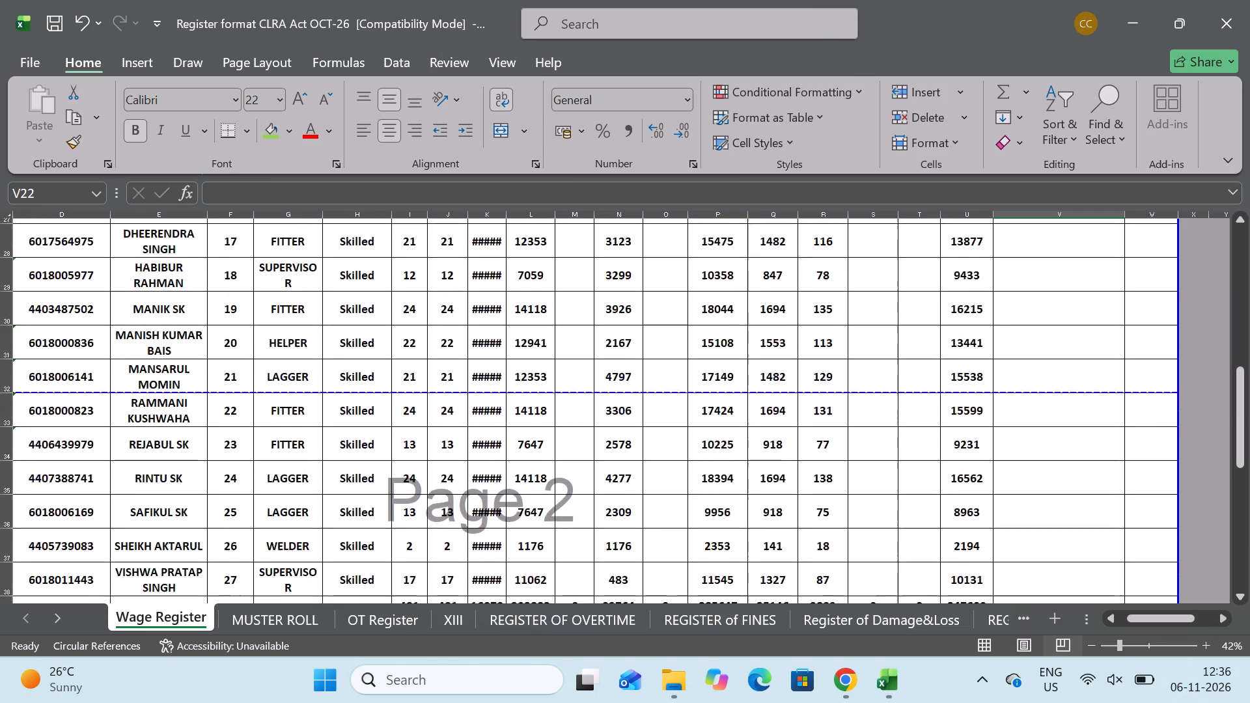
scroll(1068, 442, down, 2)
scroll(1068, 442, up, 2)
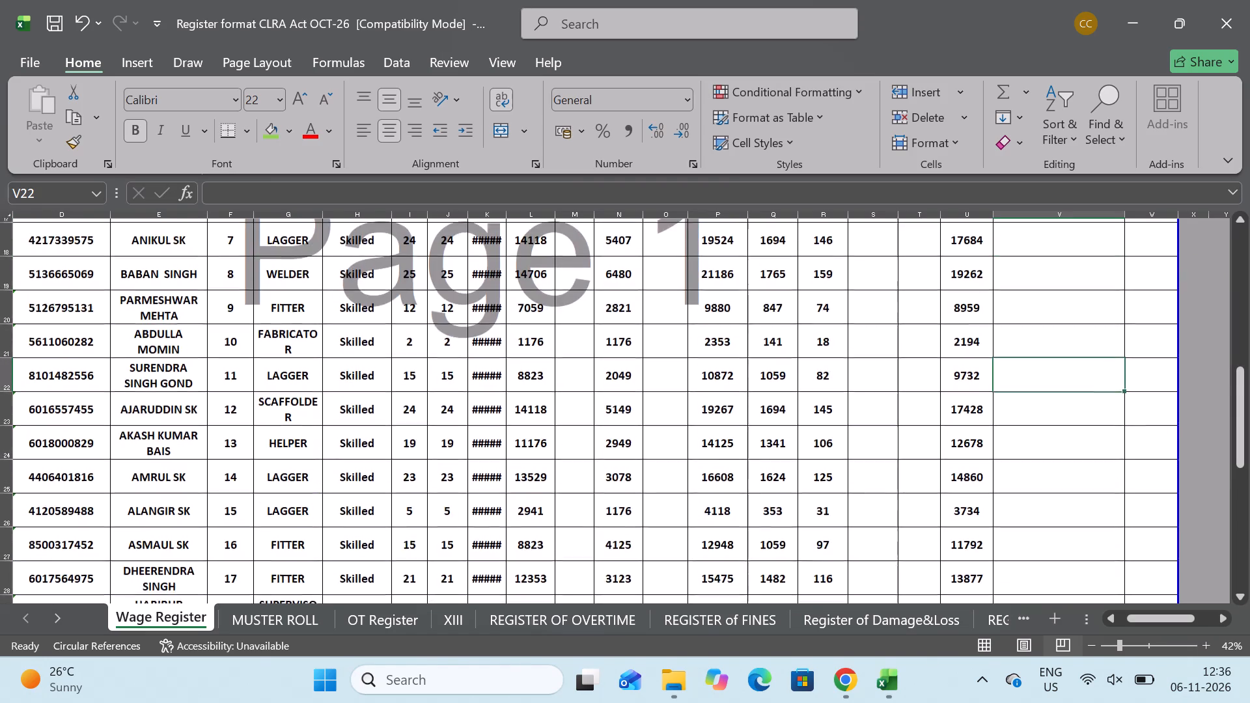
scroll(1068, 442, up, 2)
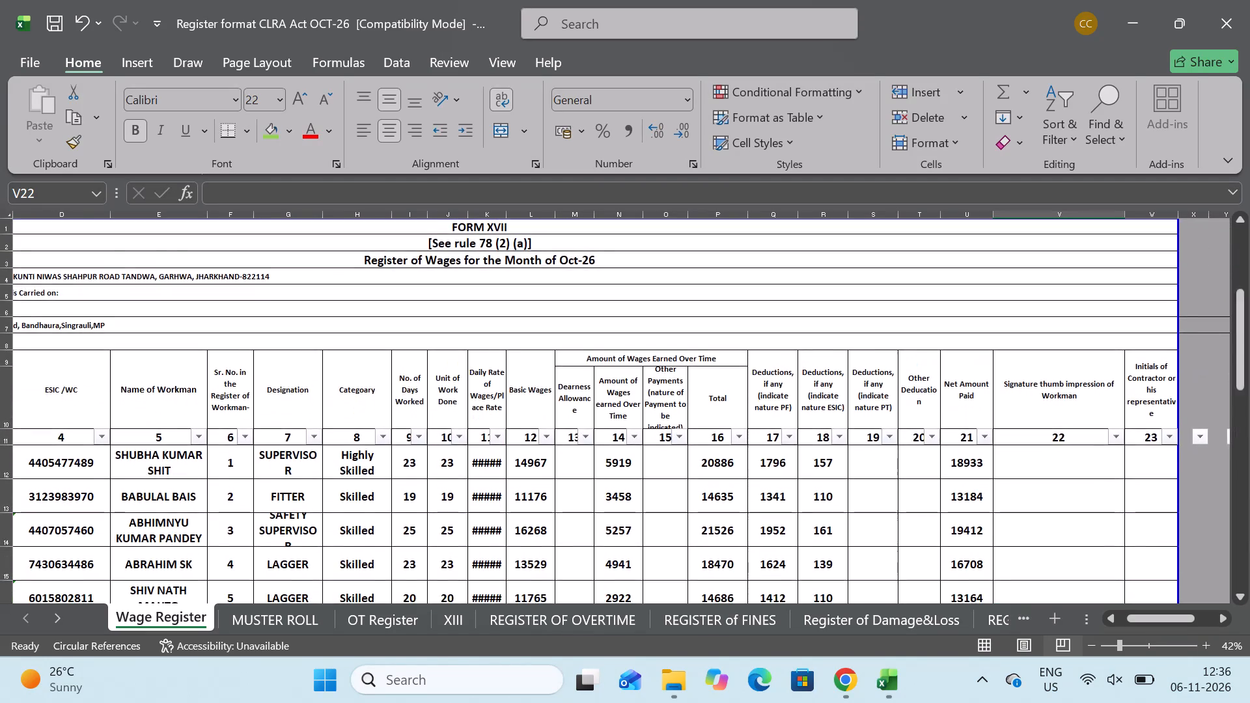
scroll(1068, 442, down, 1)
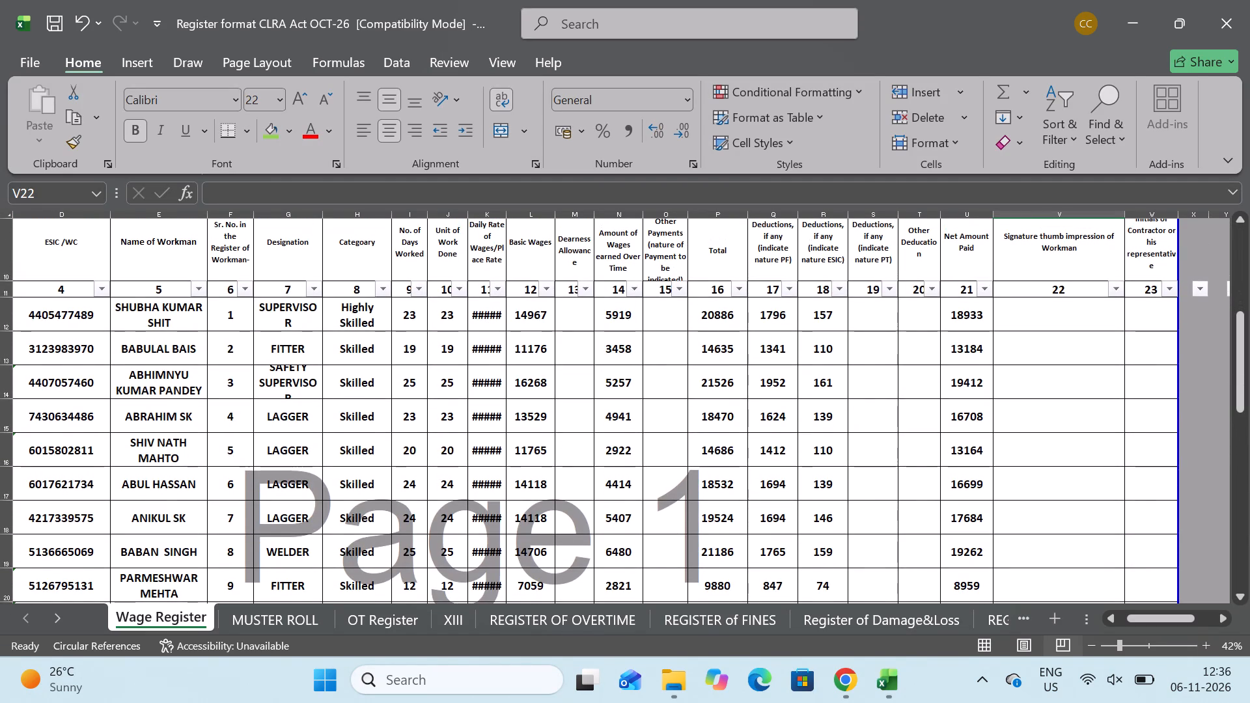
scroll(1068, 442, down, 3)
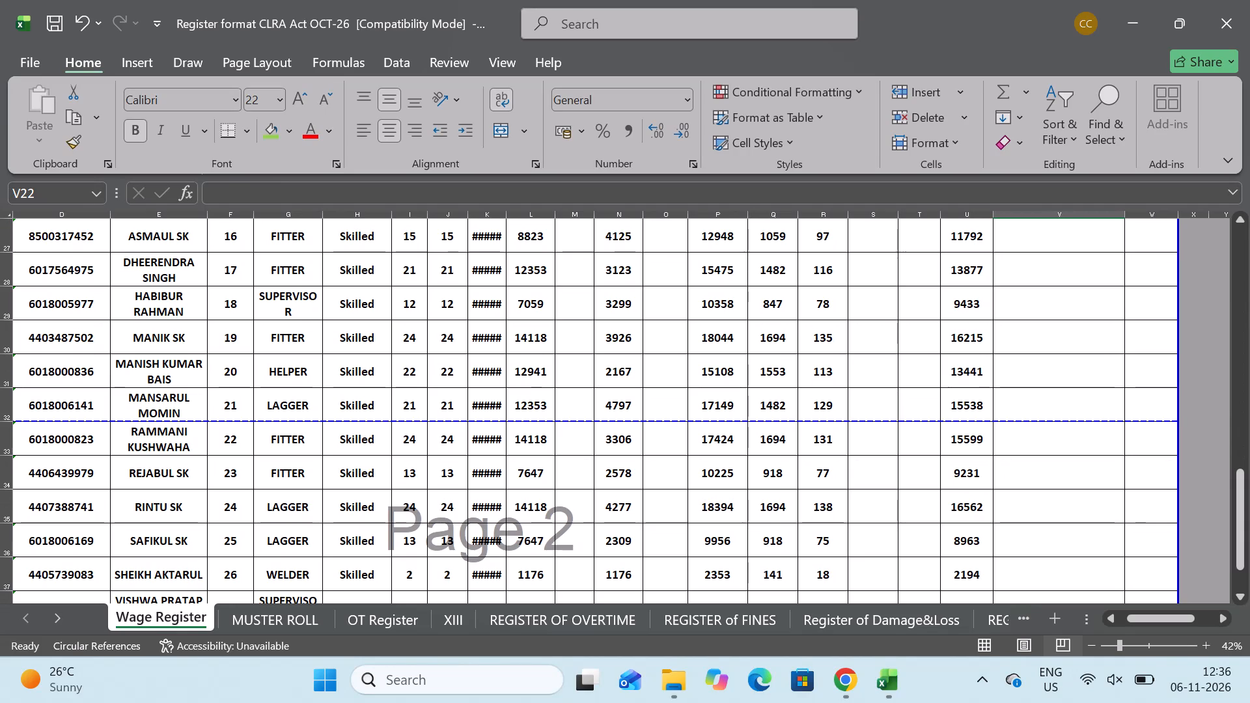
scroll(1068, 442, down, 2)
scroll(1068, 442, up, 2)
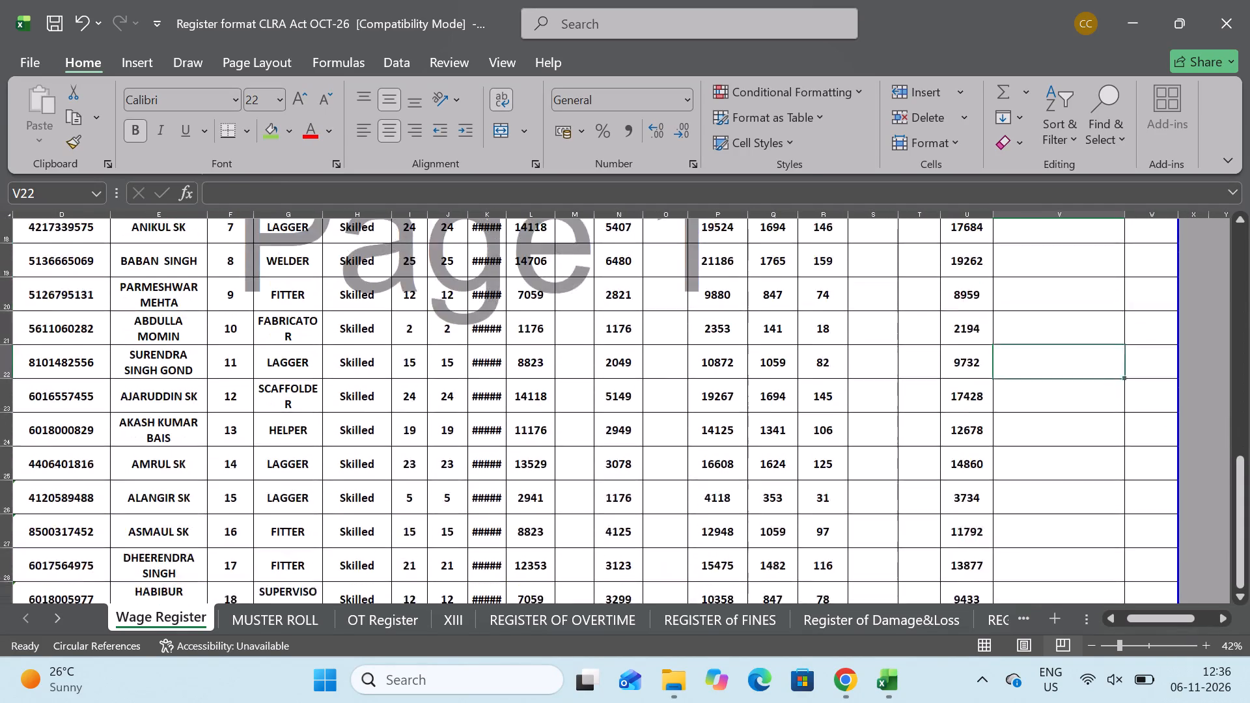
scroll(1068, 442, right, 5)
scroll(1068, 442, up, 4)
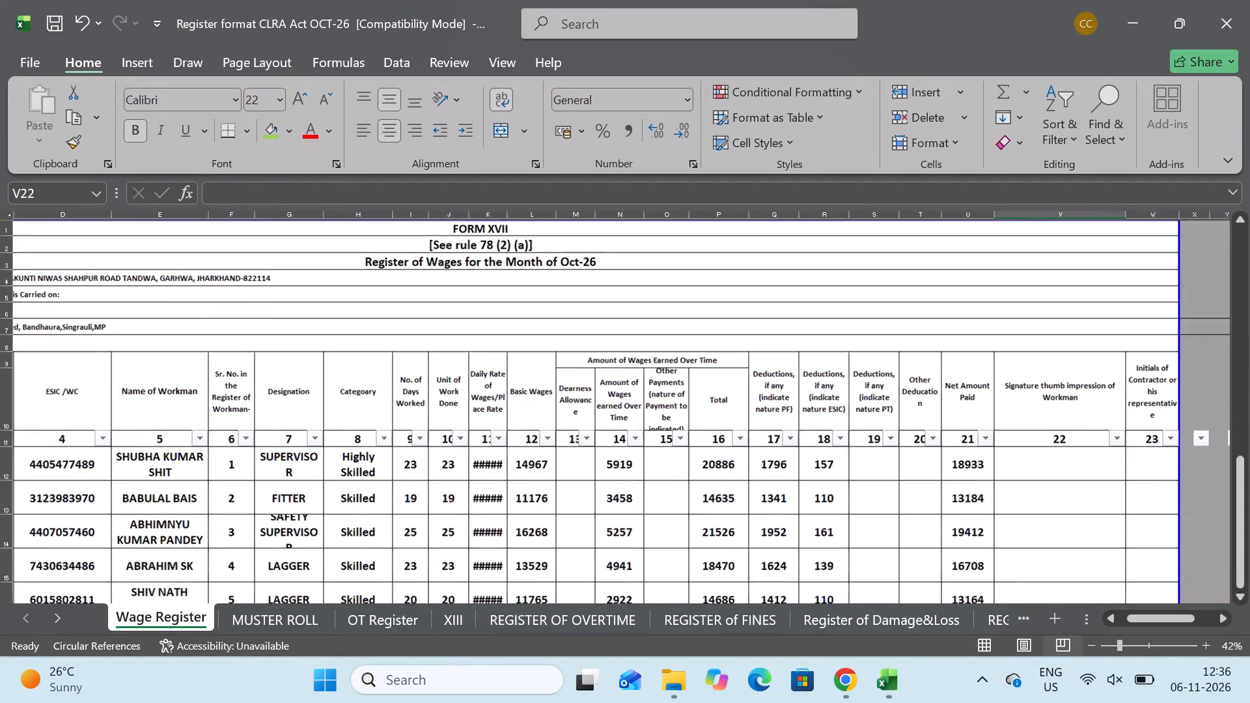
scroll(1068, 442, up, 1)
scroll(1068, 442, right, 4)
scroll(1068, 442, up, 1)
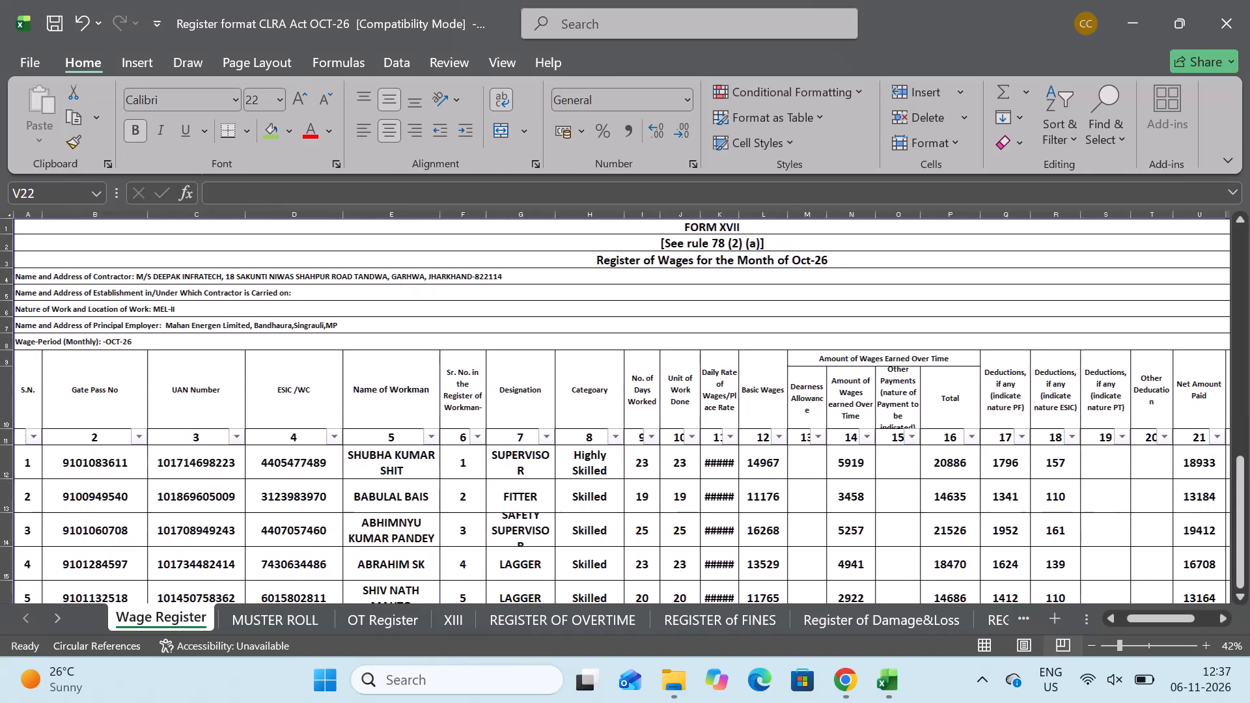
scroll(1068, 442, down, 3)
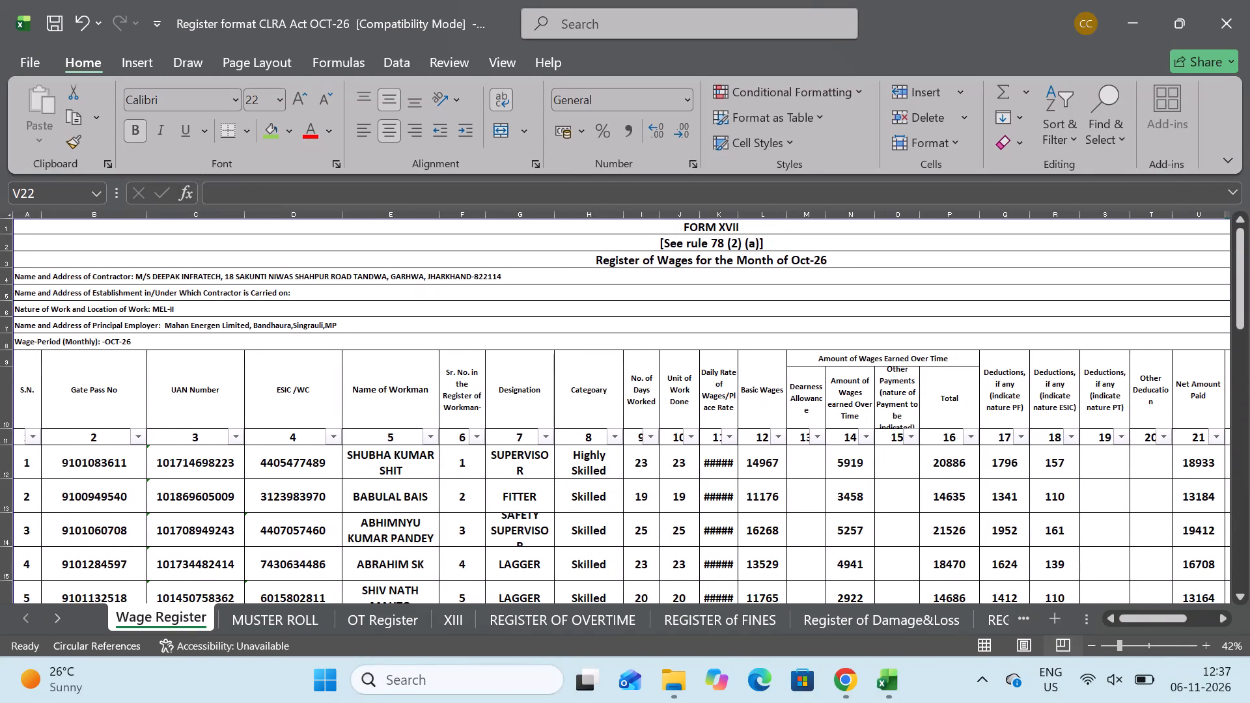
Close the Register format CLRA Act OCT-26 workbook.
click(1249, 0)
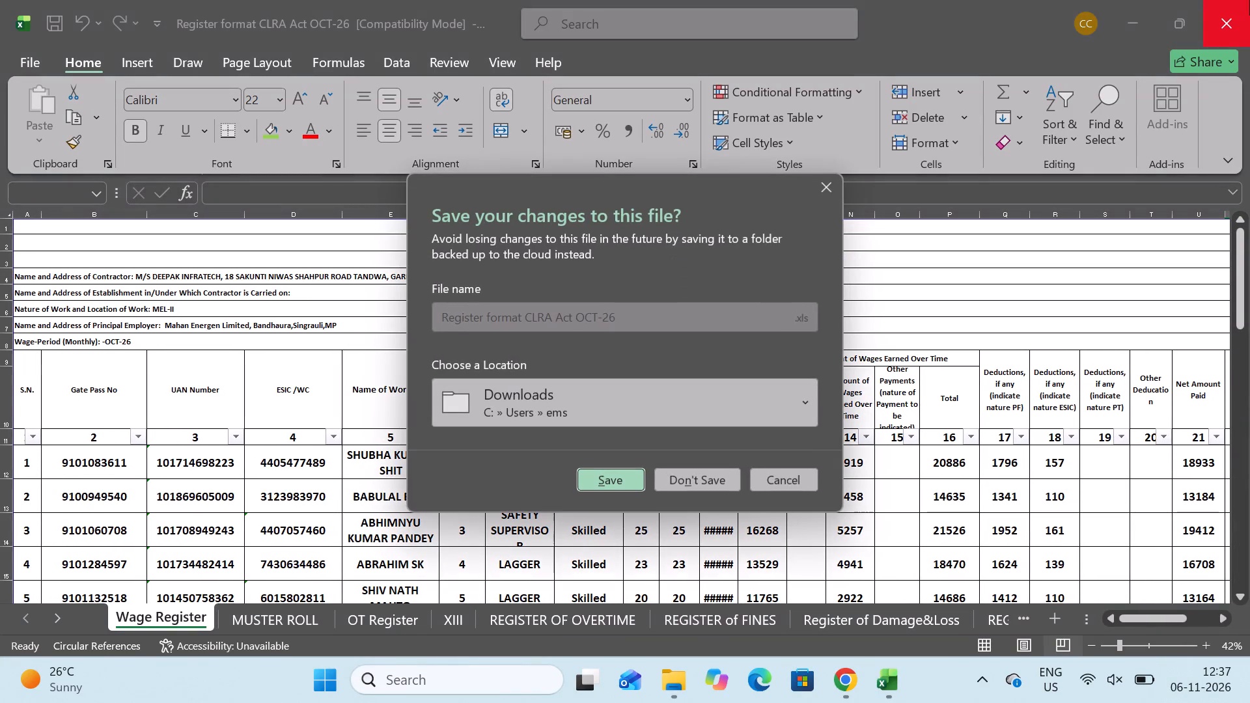
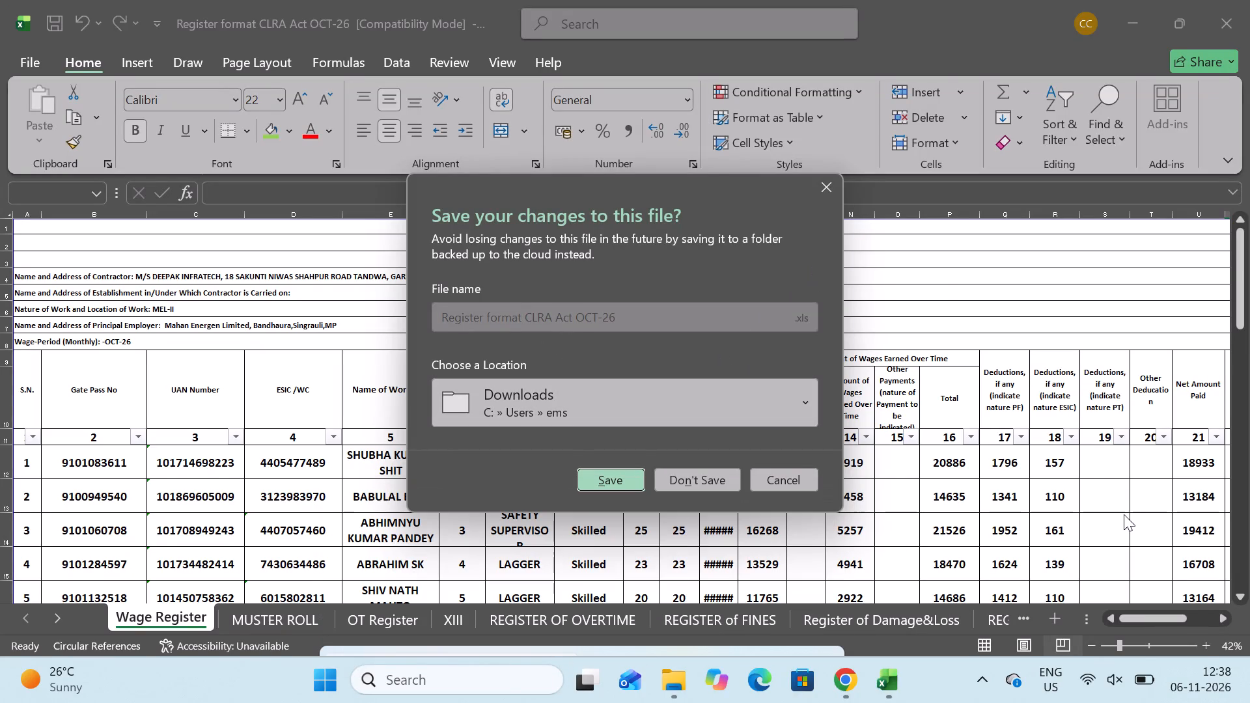
Cancel closing the Register format CLRA Act OCT-26 workbook so it stays open.
click(1085, 489)
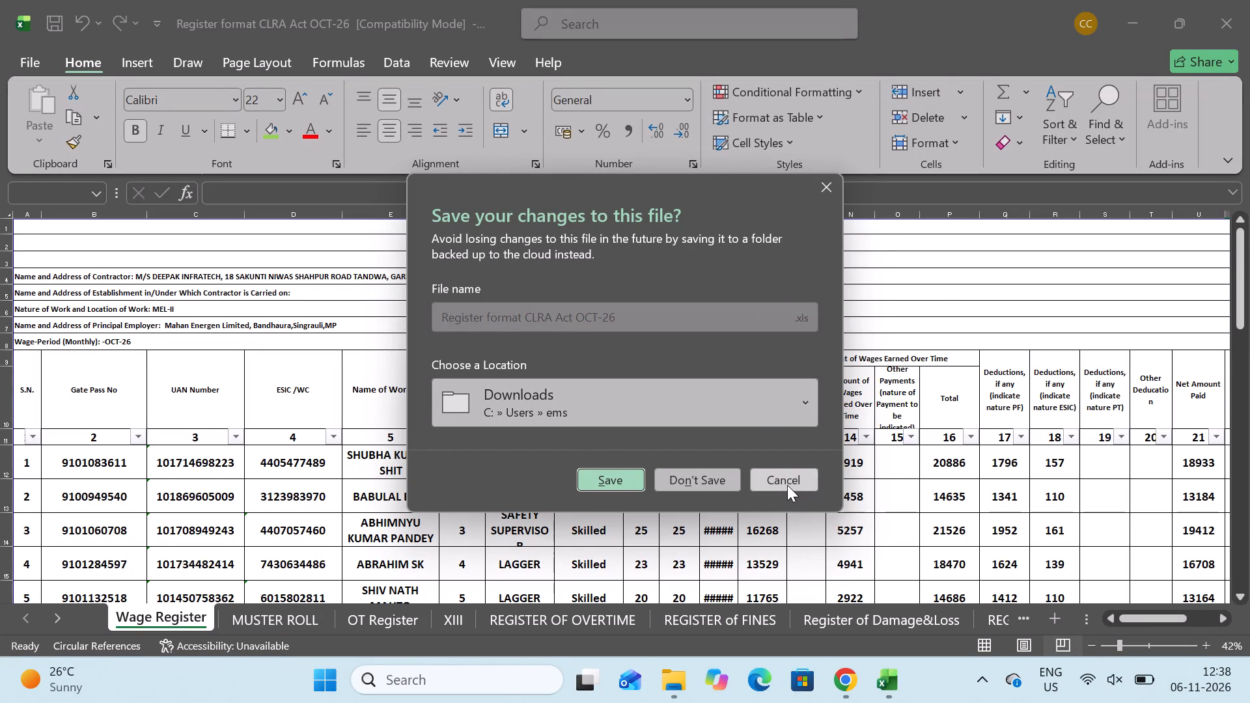
click(787, 484)
Undo the clearing of the signature column cells for serial numbers 2 to 8 in the Wage Register.
key(ctrl+z)
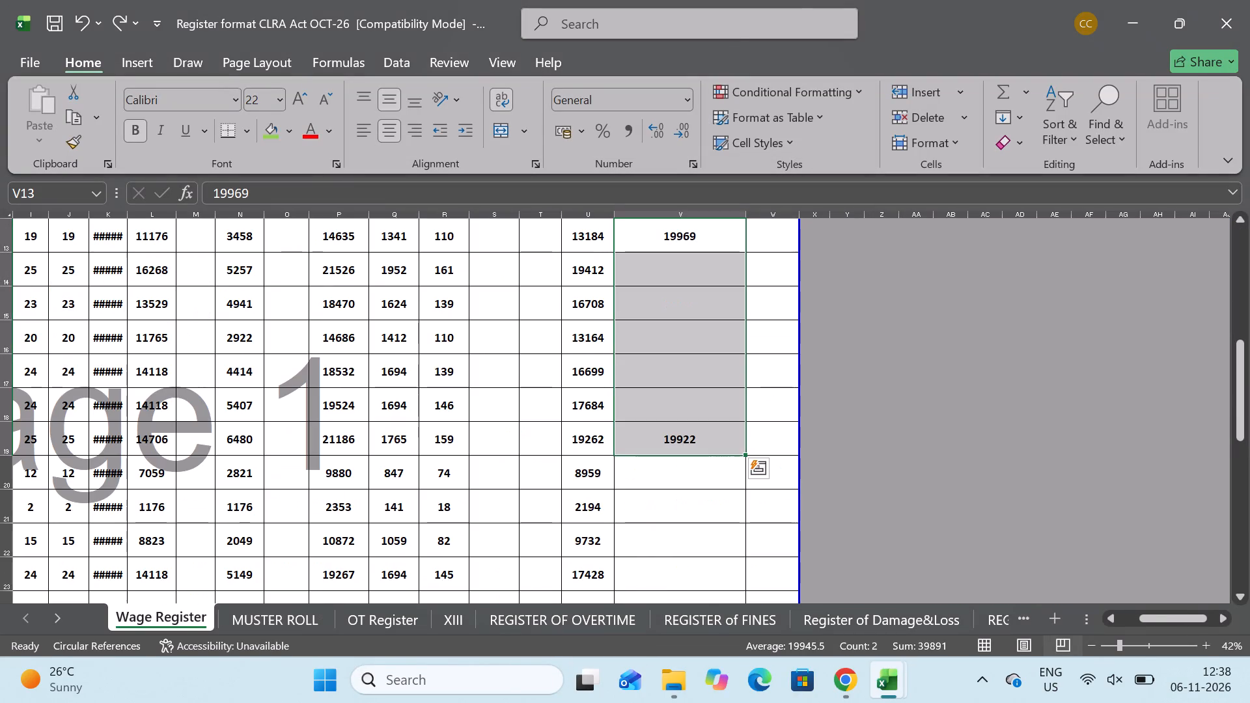
click(719, 463)
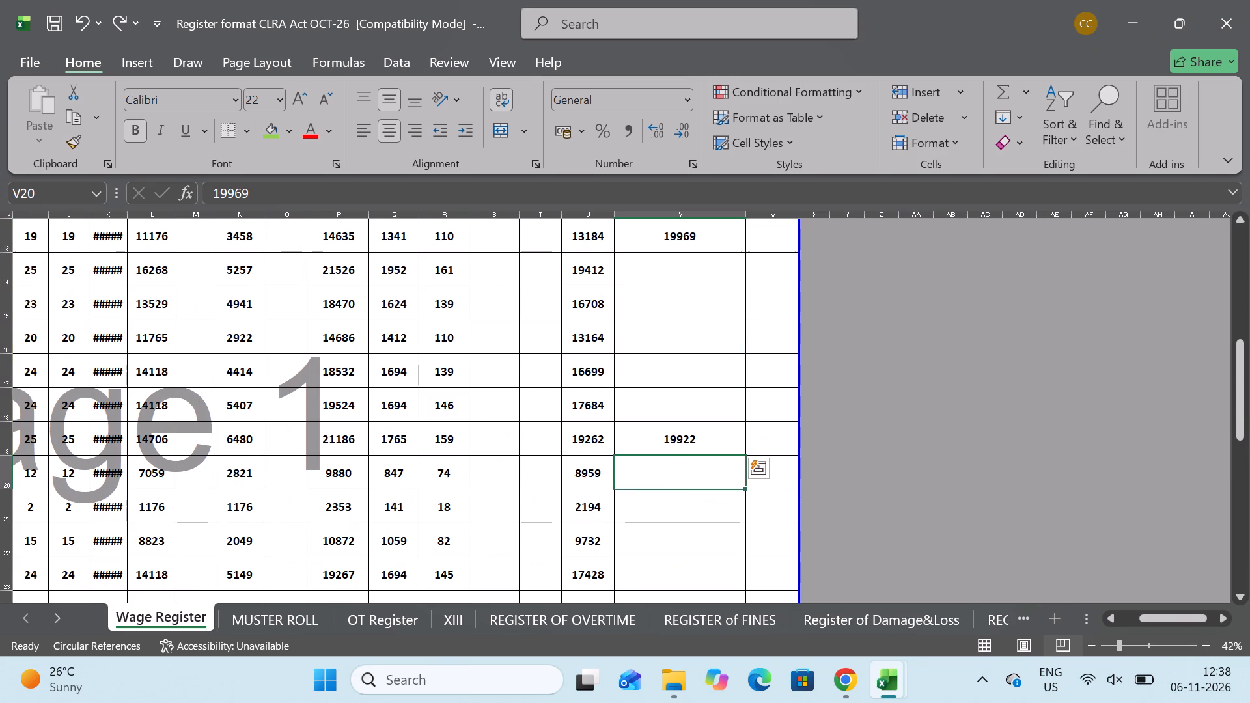
scroll(719, 463, right, 2)
scroll(719, 463, up, 1)
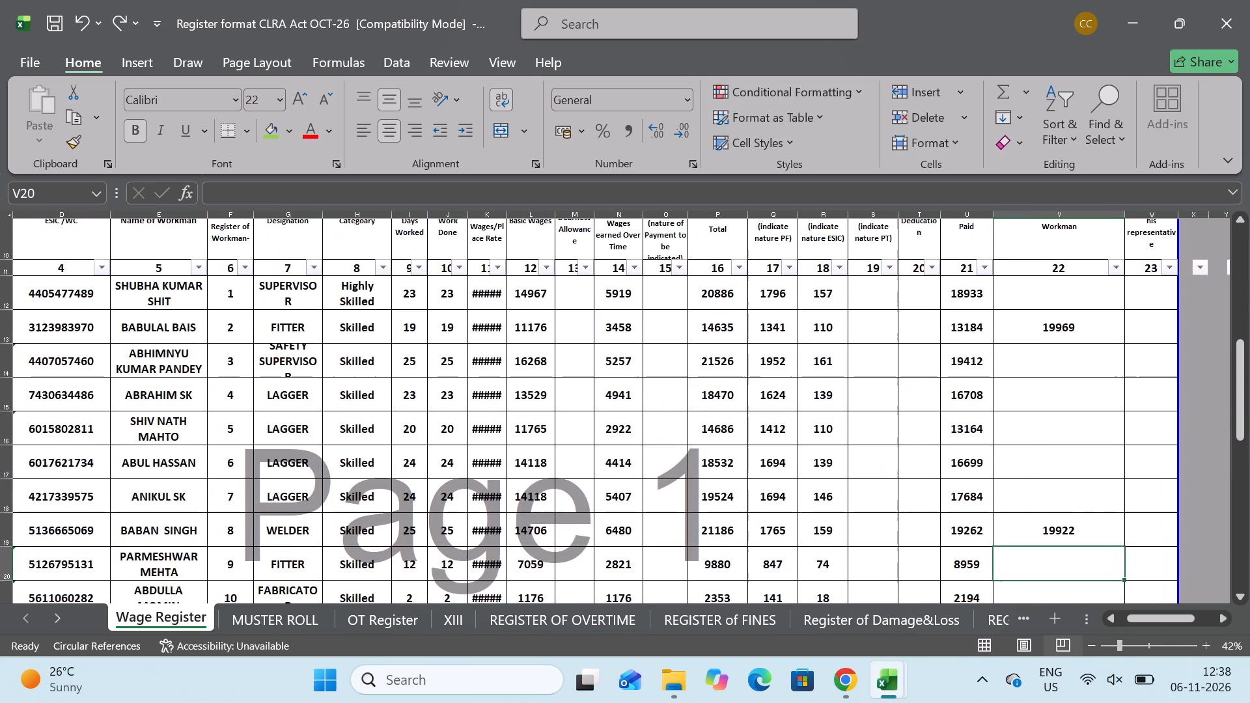
scroll(719, 463, up, 1)
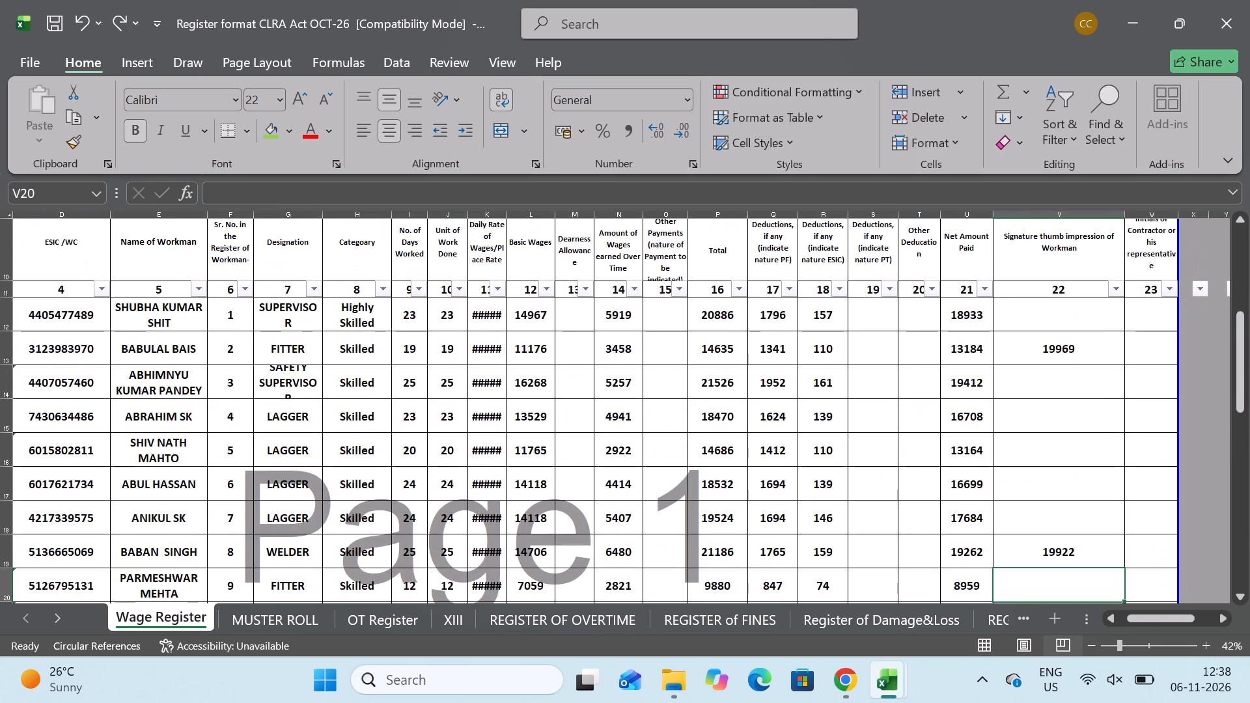
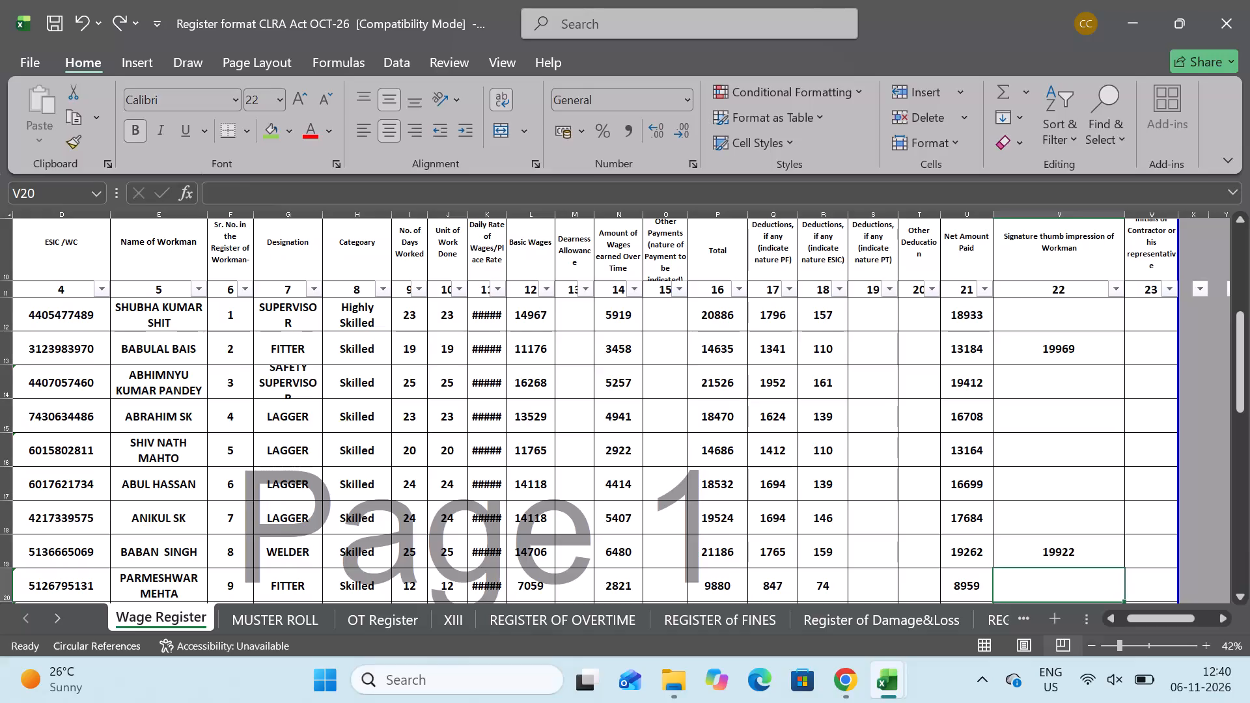
Enter 11298 in the signature column for serial number 17 of the Wage Register.
scroll(1078, 449, down, 1)
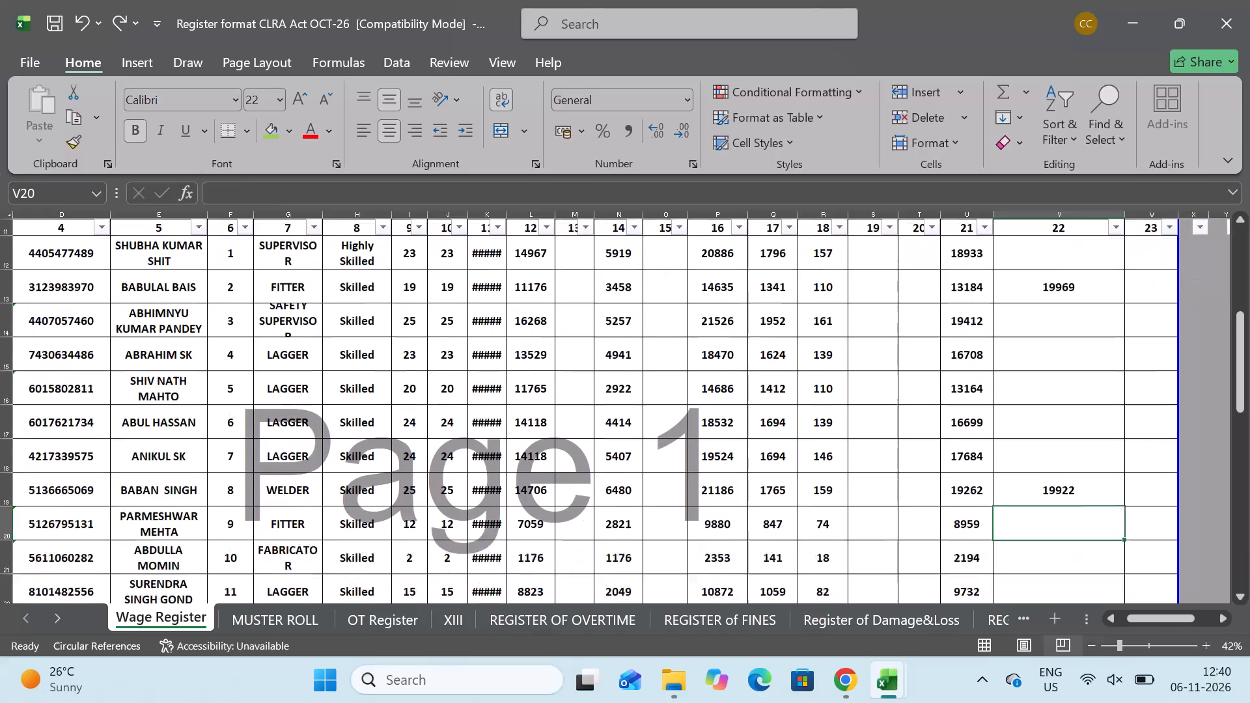
scroll(1078, 449, down, 3)
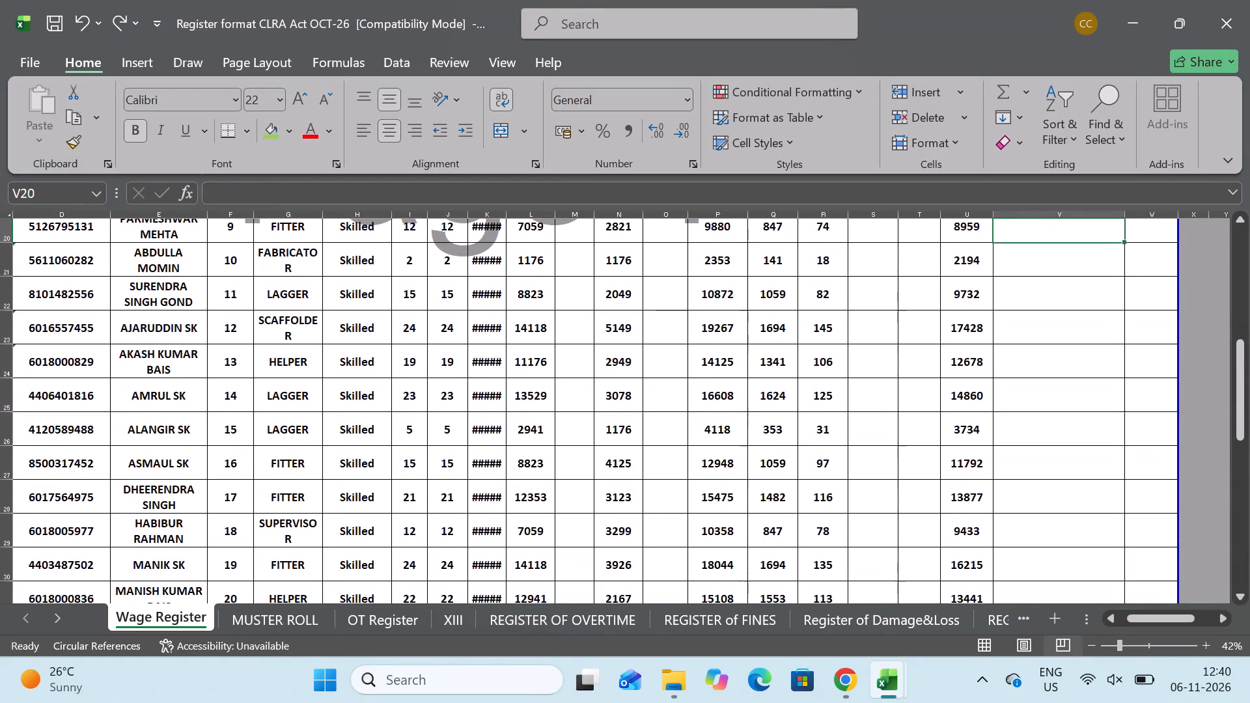
scroll(1078, 449, down, 1)
click(1048, 515)
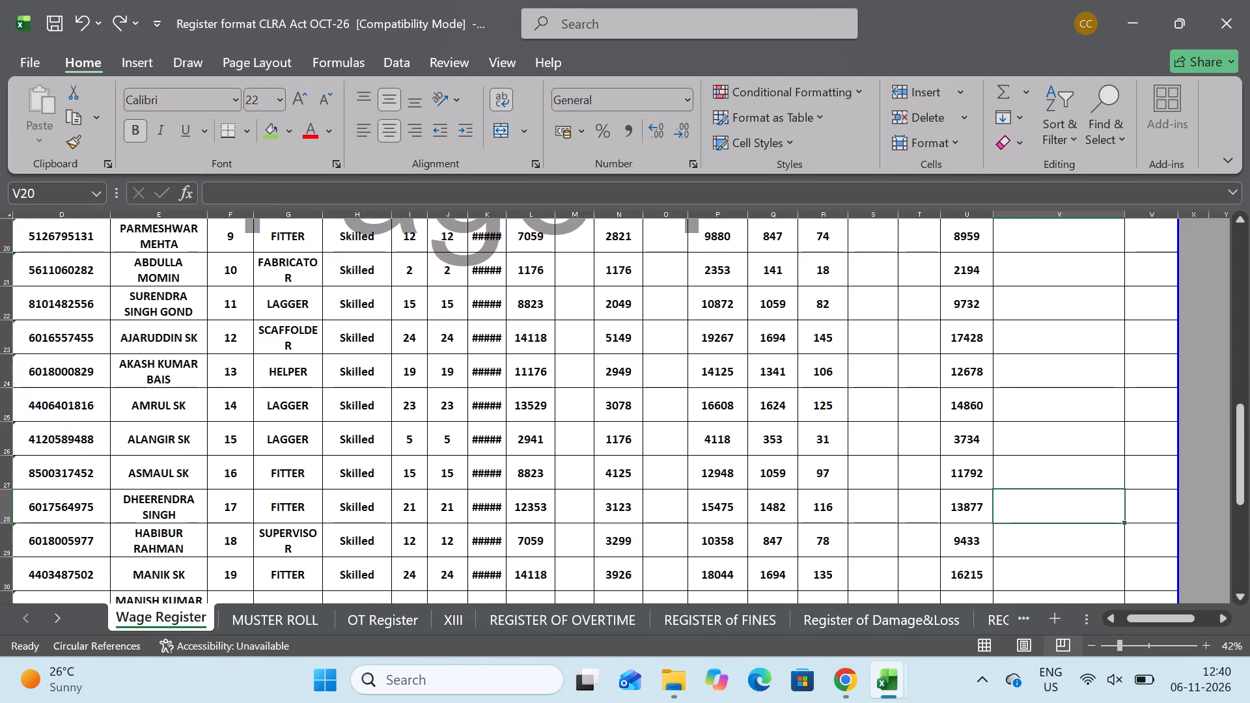
text(112)
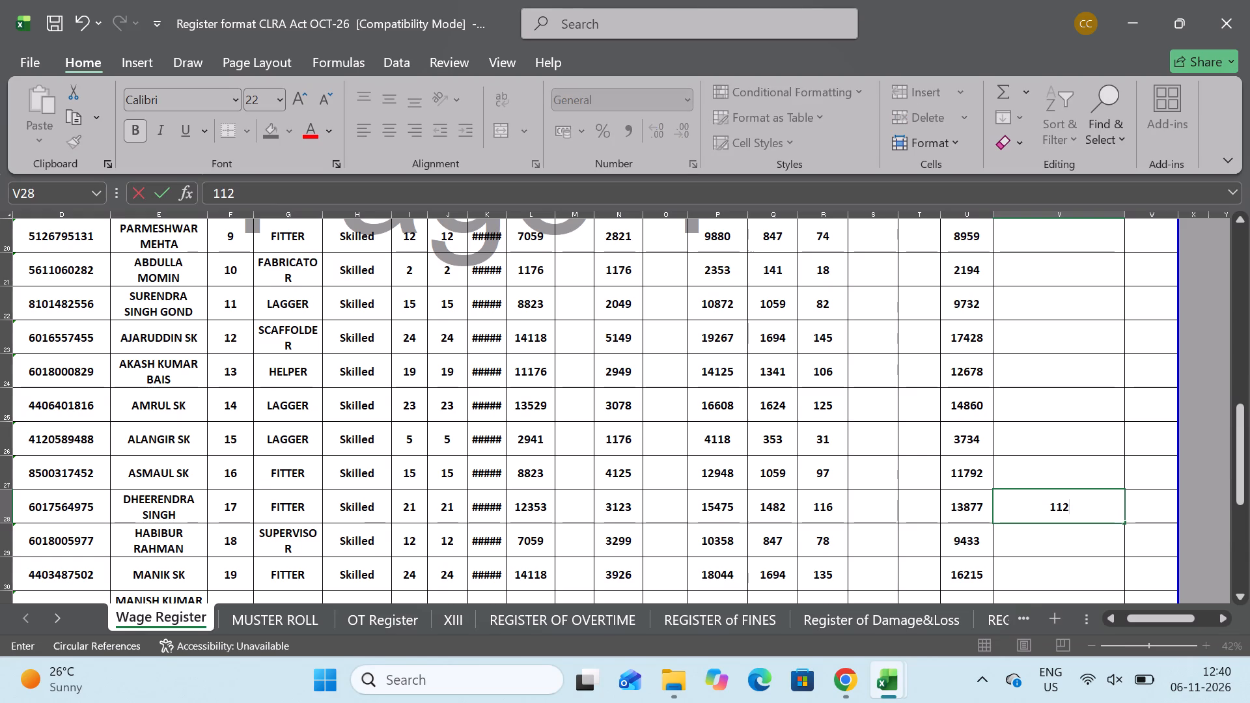
text(98)
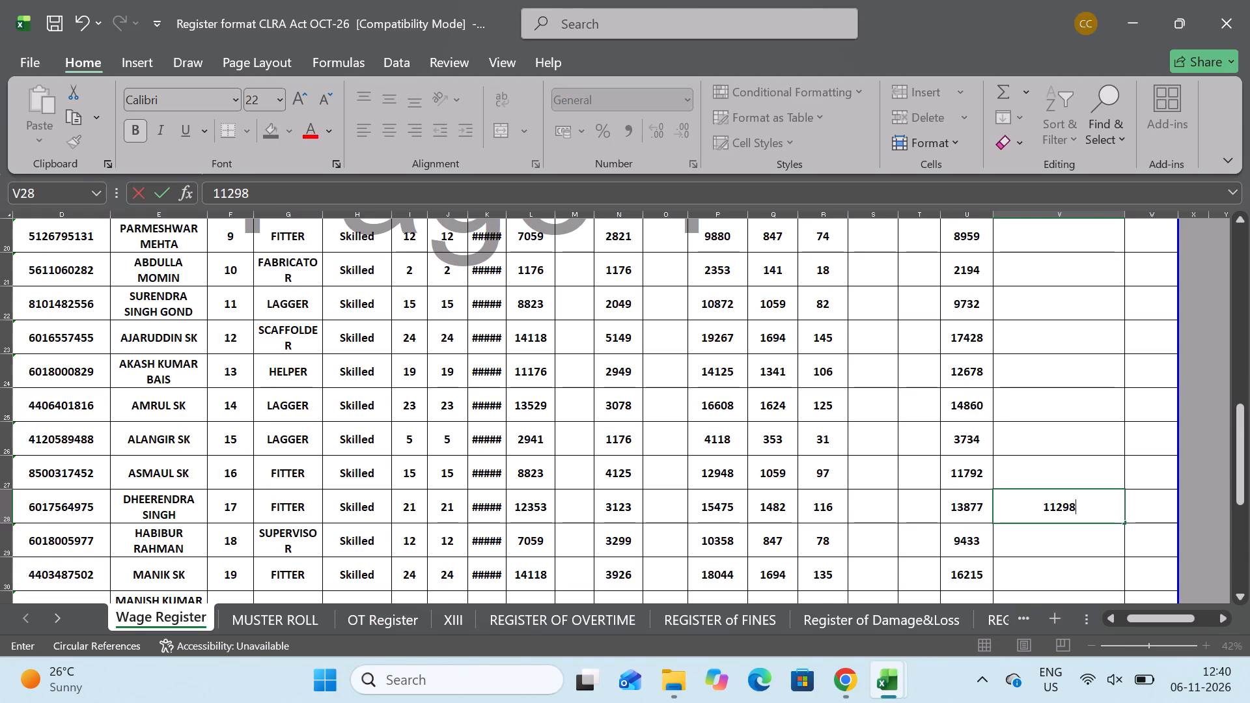
key(Return)
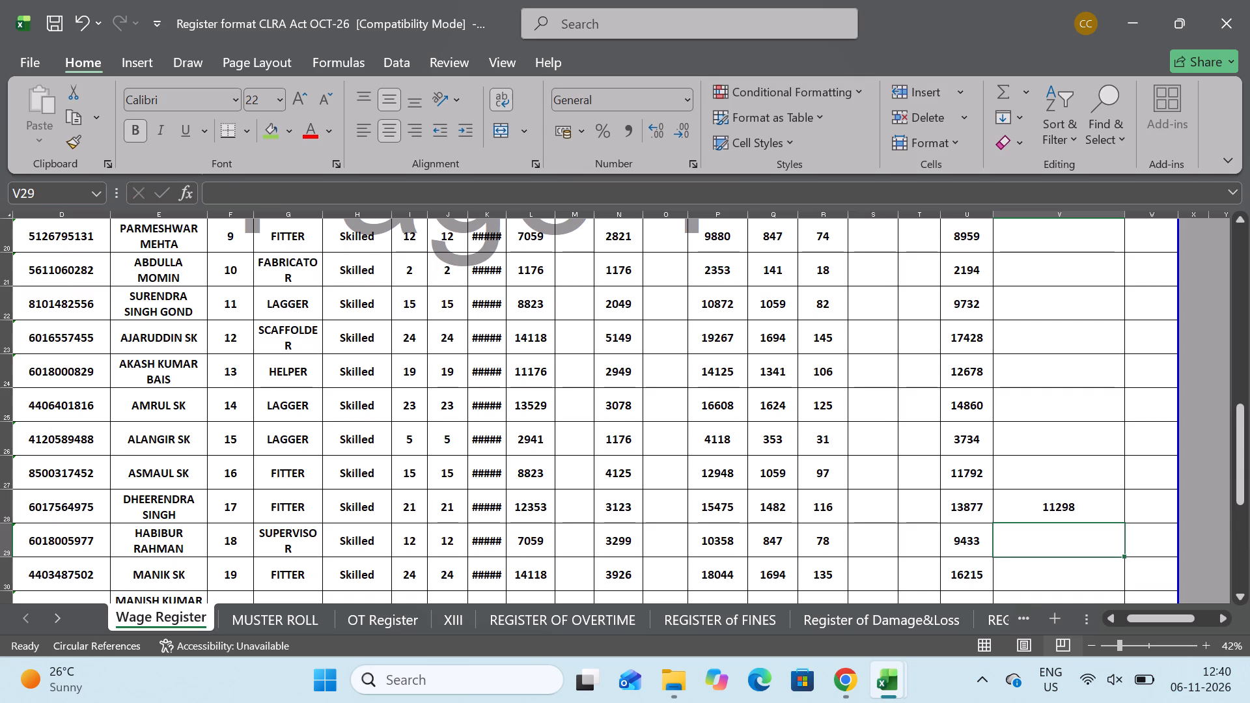
Enter 9885 for serial number 11 and 11354 for serial number 9 in the signature column.
click(1013, 307)
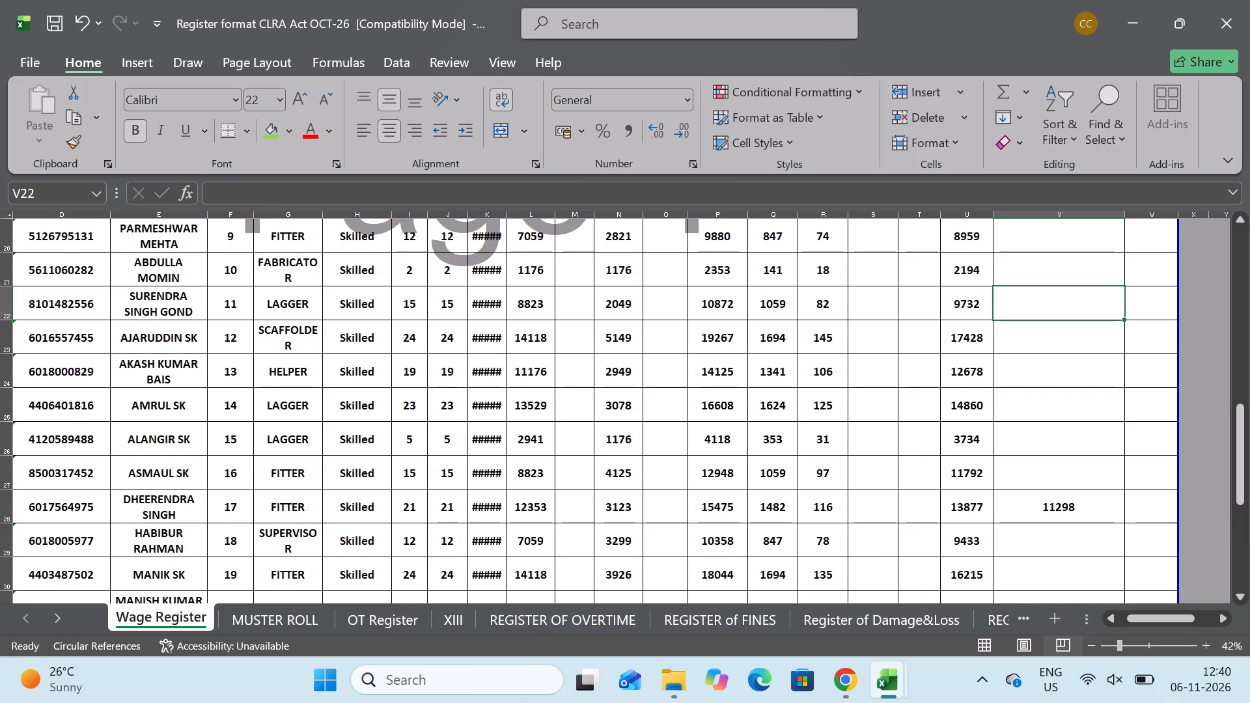
text(9885)
key(Return)
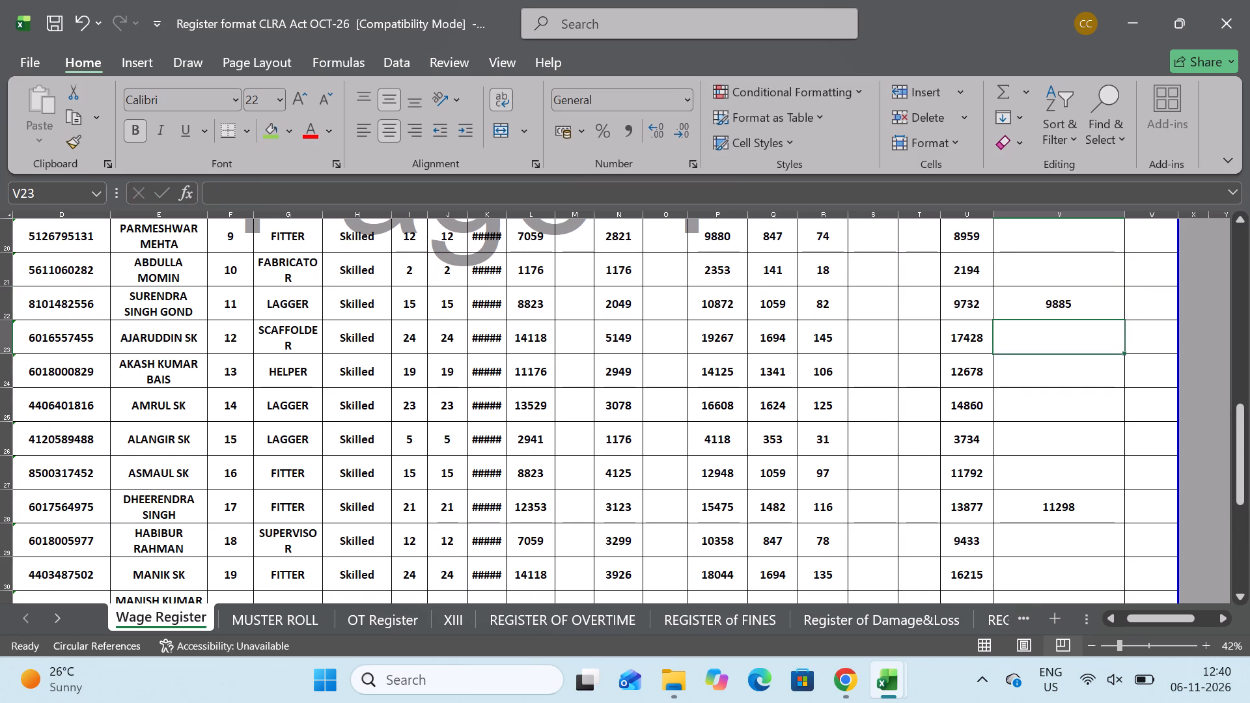
click(1056, 242)
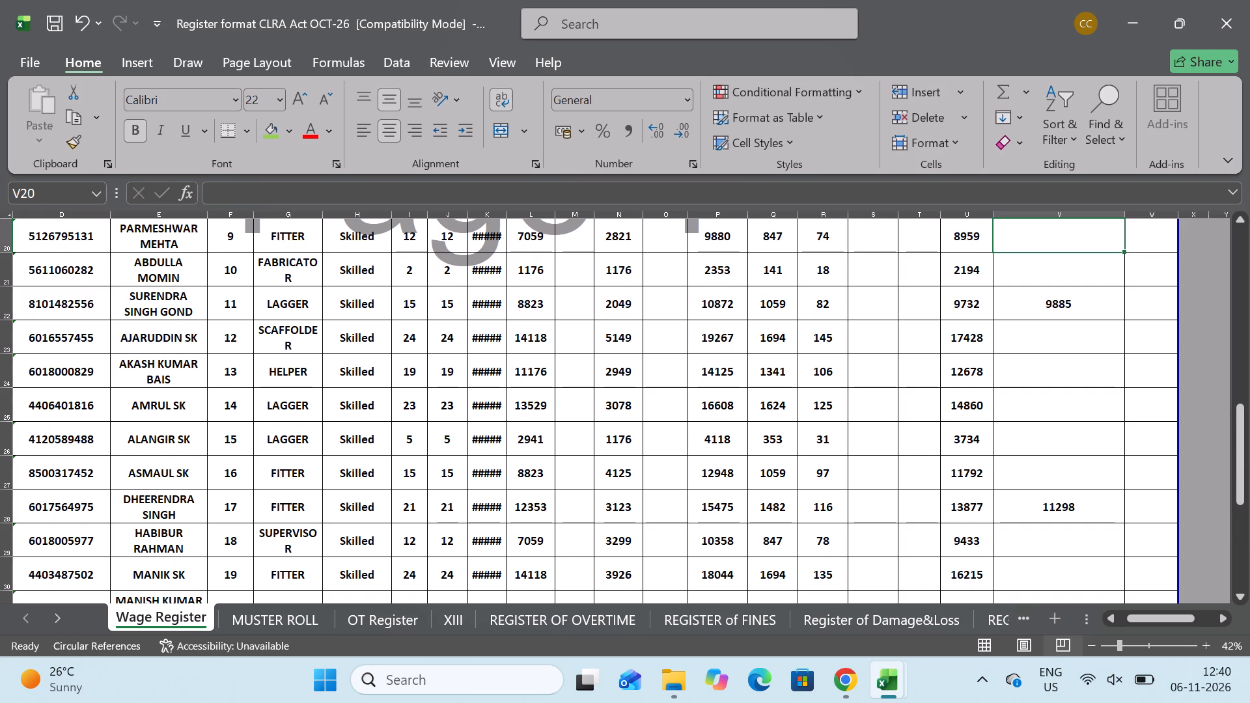
text(113)
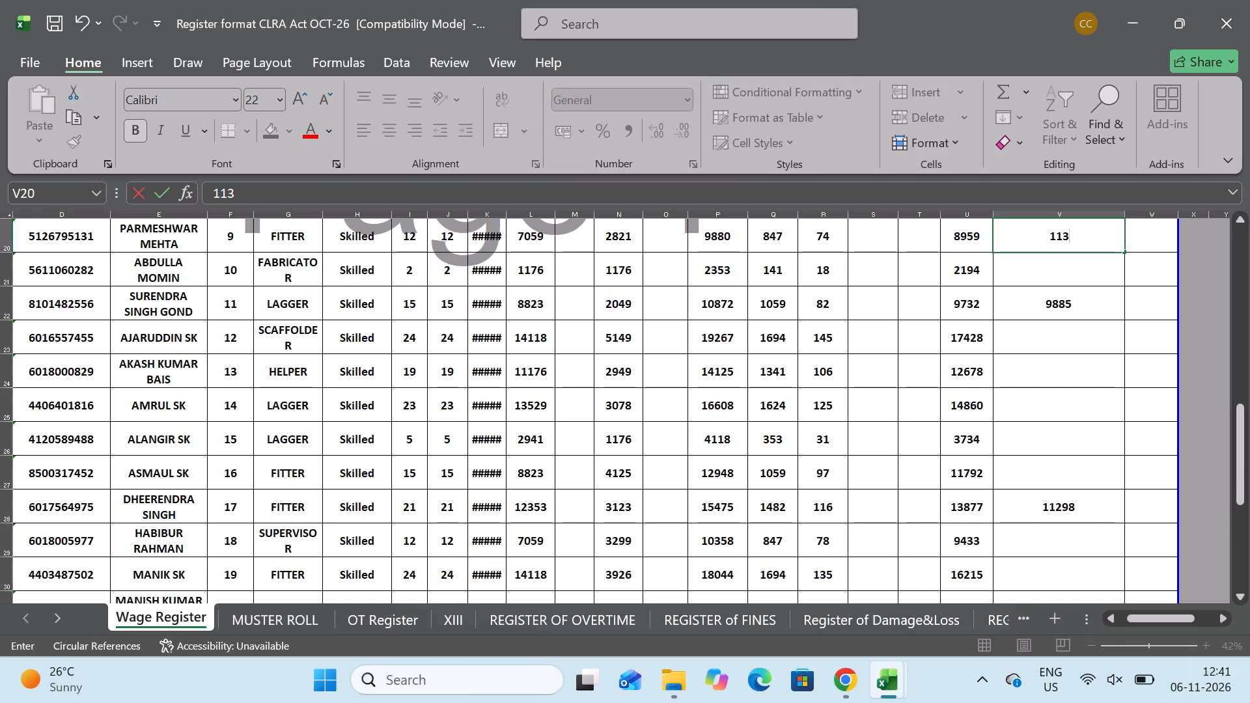
text(54)
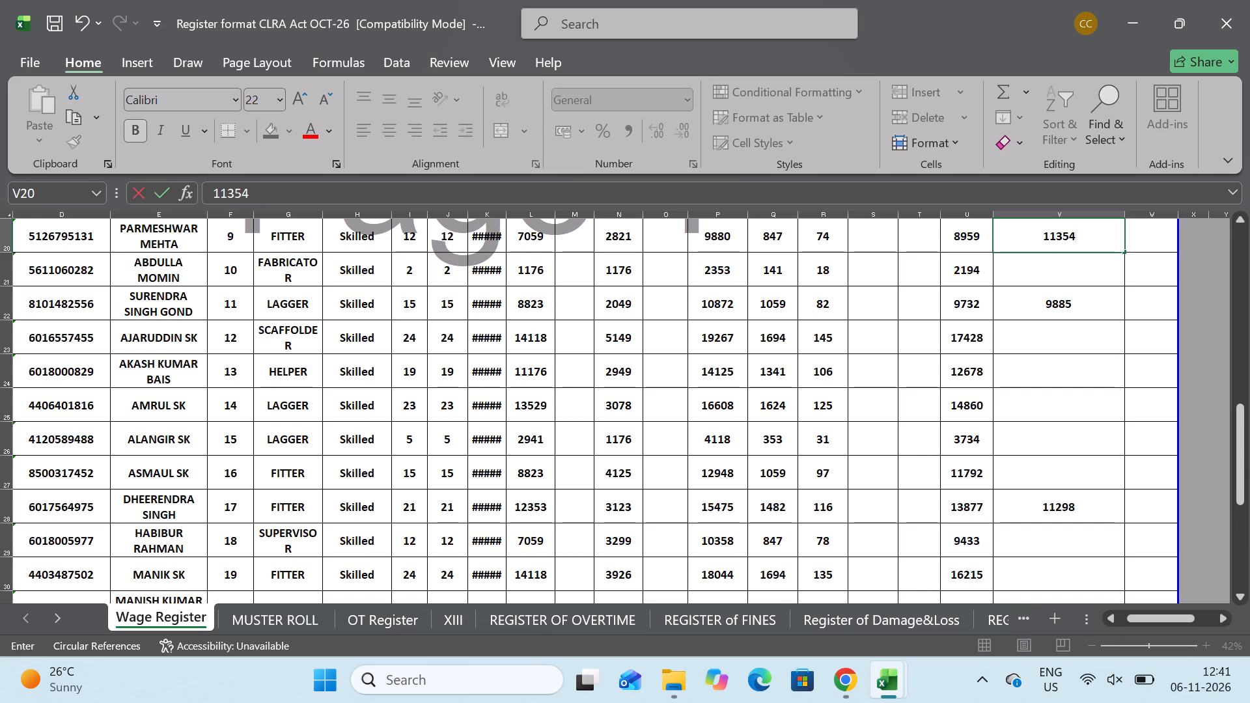
click(1056, 269)
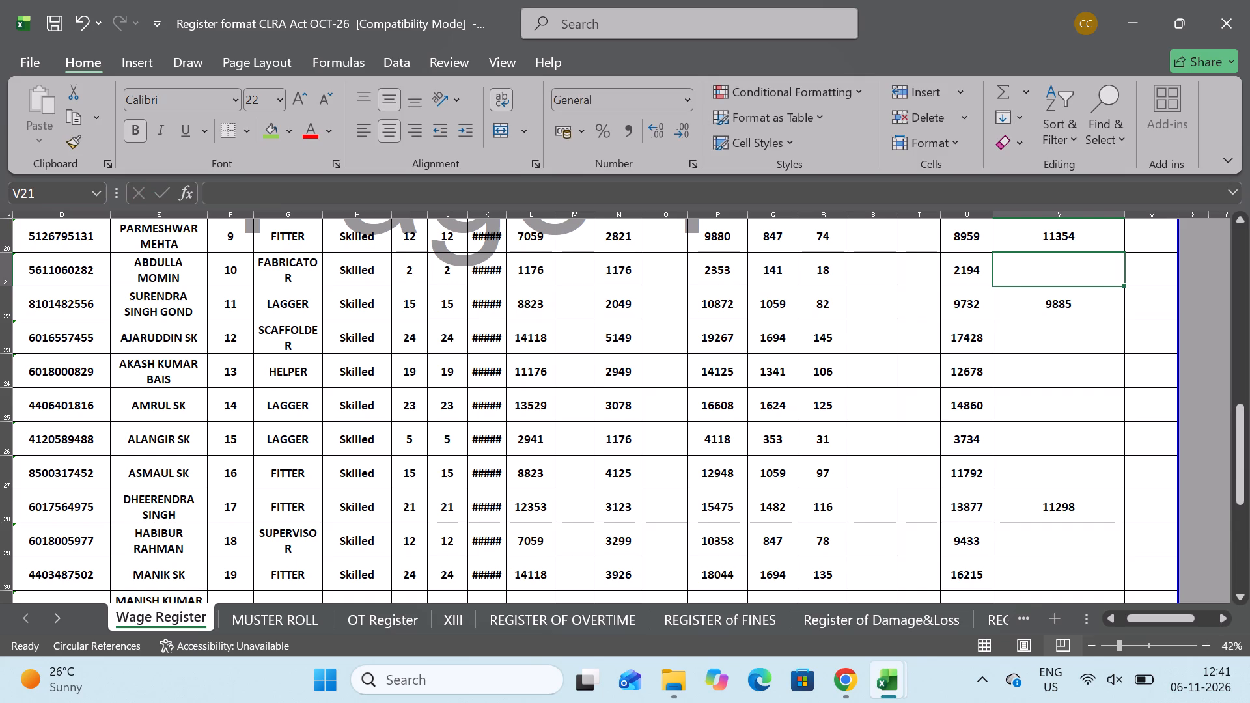
Enter 11897 in the signature column for serial number 5 of the Wage Register.
scroll(1056, 269, up, 1)
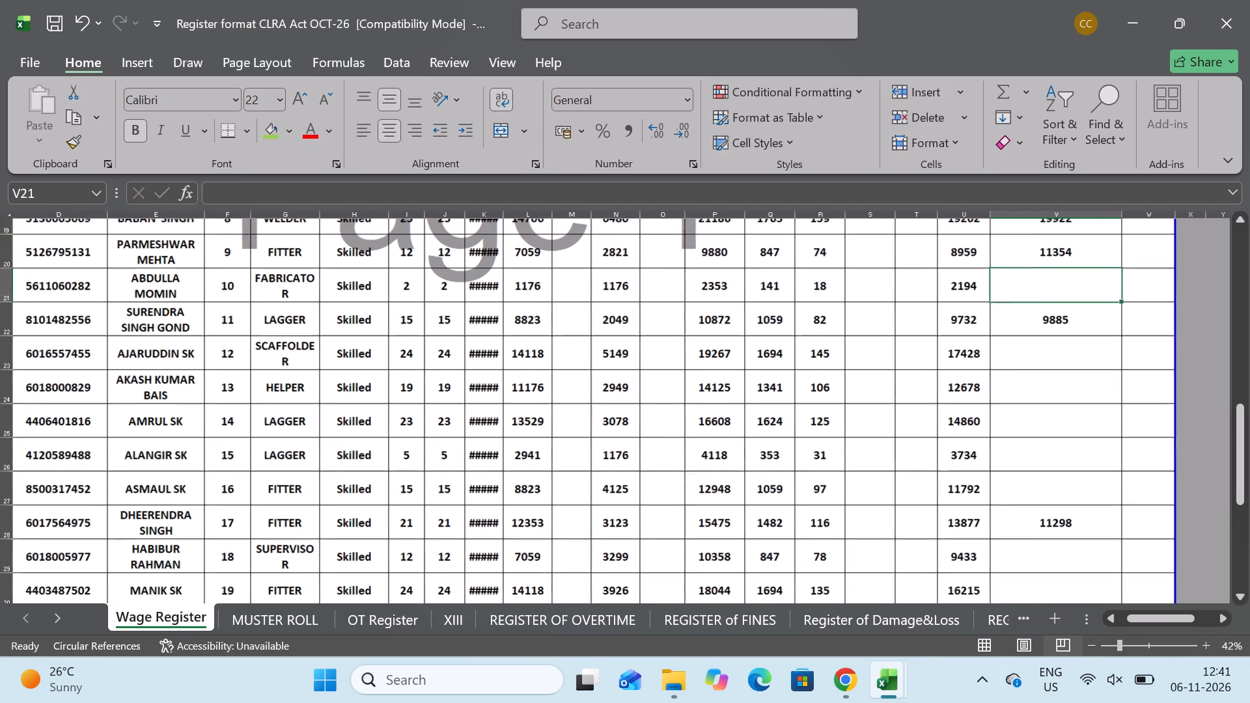
scroll(1056, 269, up, 2)
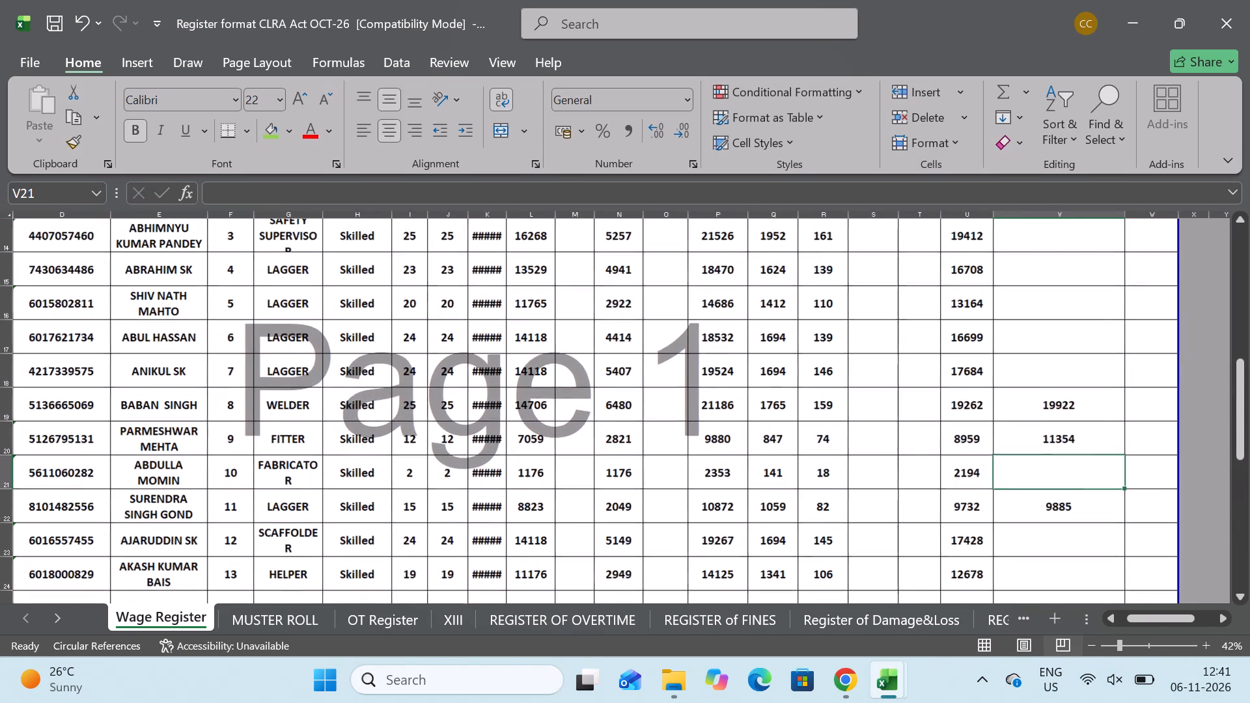
click(1043, 305)
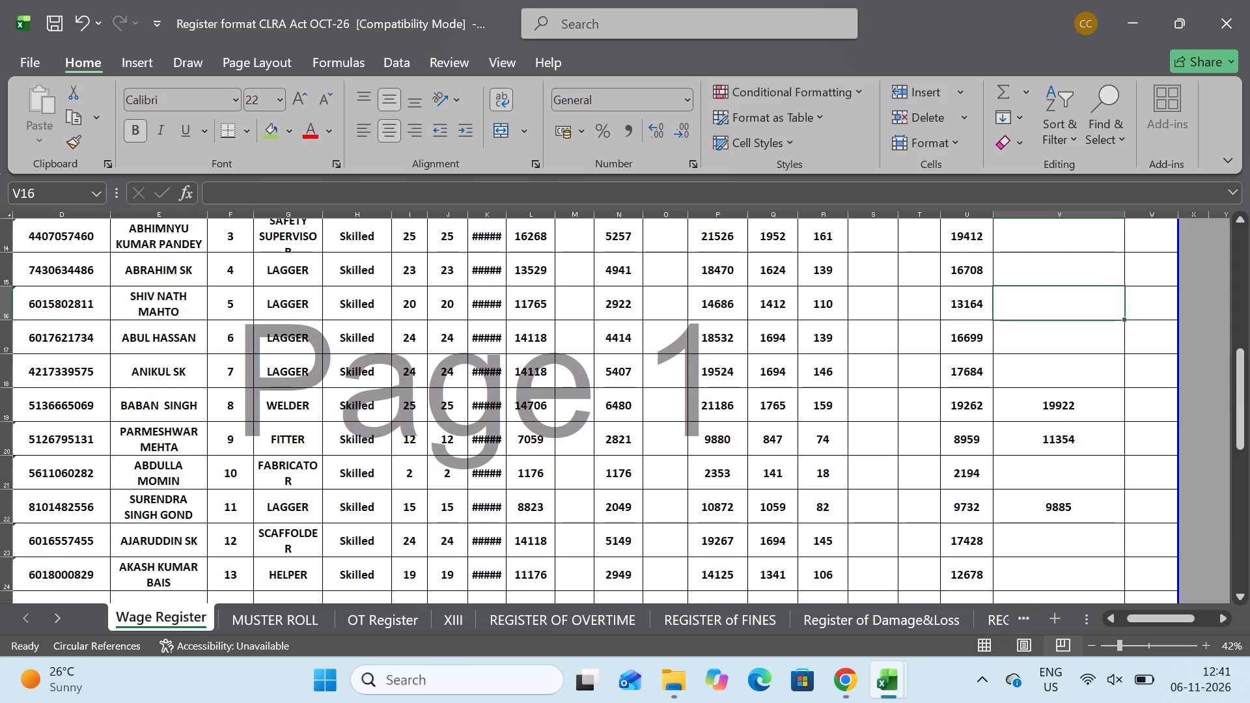
text(11)
text(897)
key(Return)
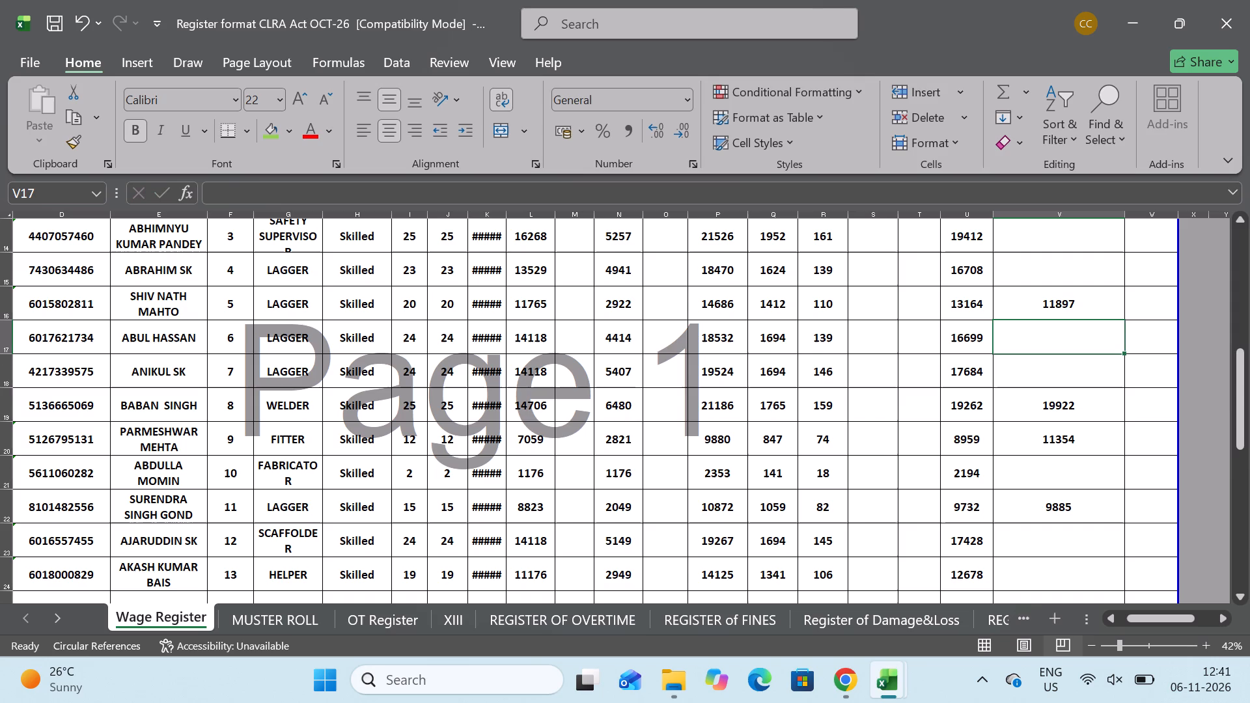
Enter 20022 in the signature column for serial number 22 of the Wage Register.
scroll(848, 435, up, 1)
scroll(848, 435, down, 2)
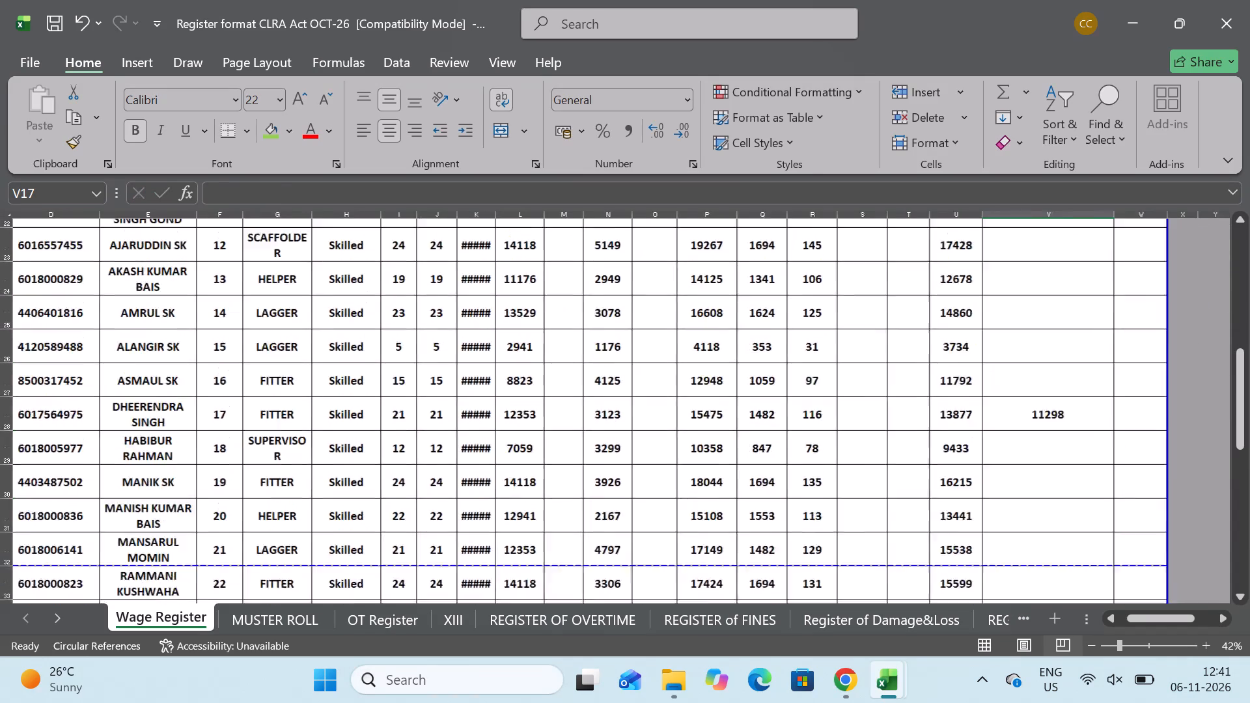
scroll(848, 435, down, 2)
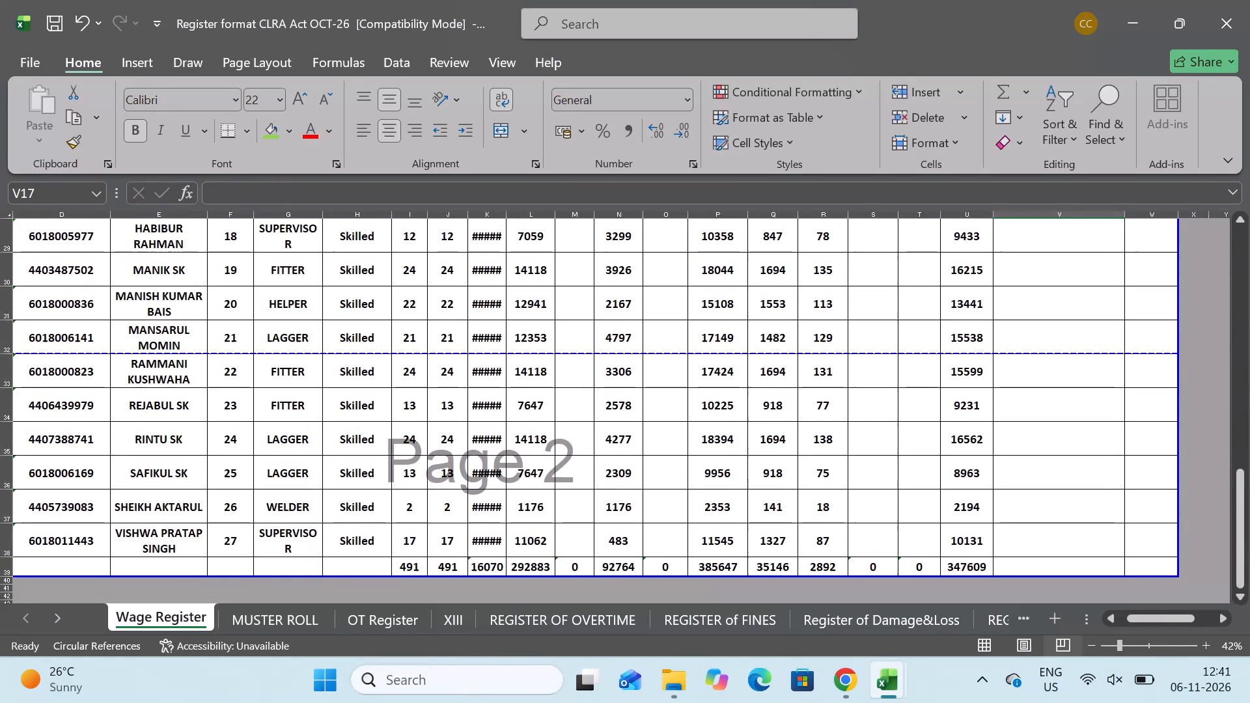
click(1027, 376)
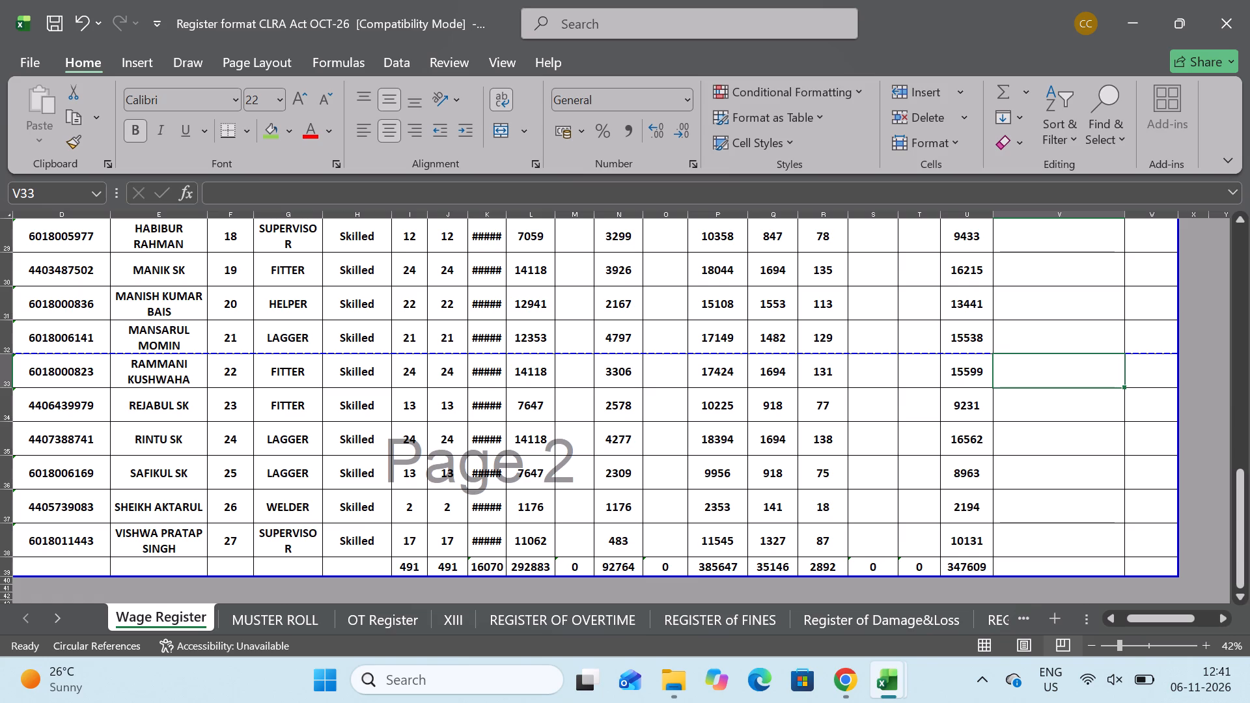
text(200)
text(22)
click(1078, 437)
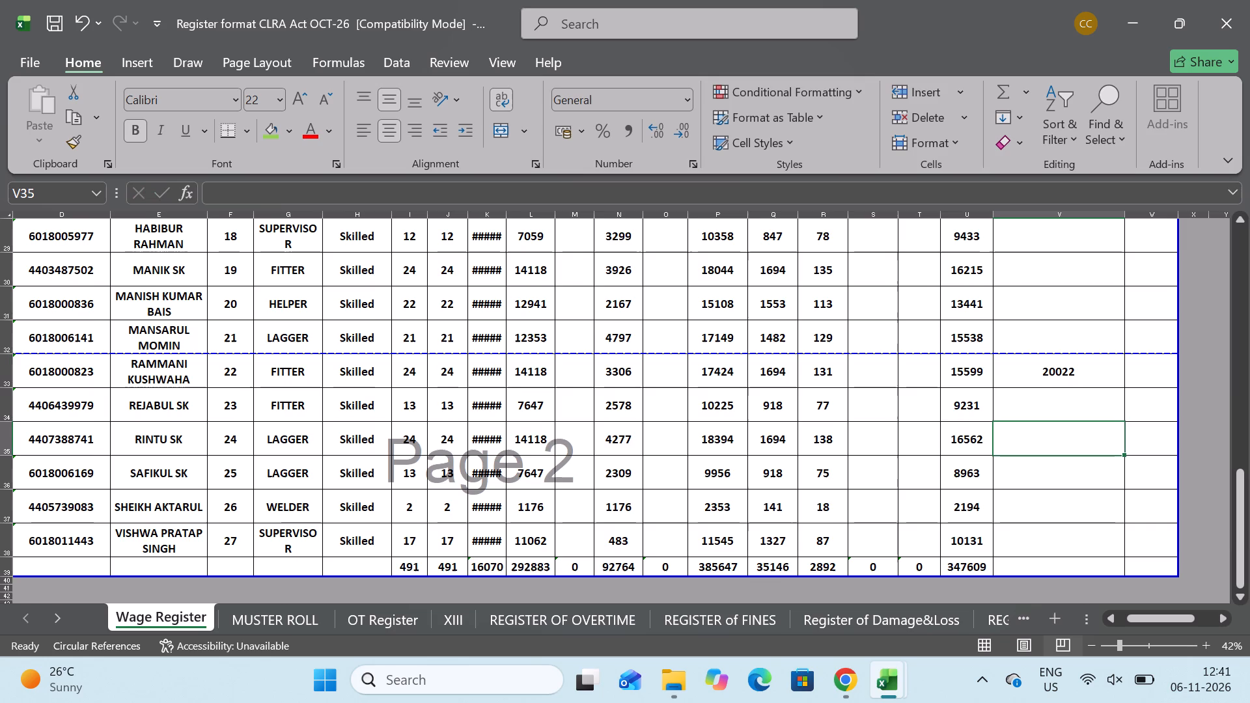
Enter 13292 in the signature column for serial number 13 of the Wage Register.
scroll(1078, 437, up, 1)
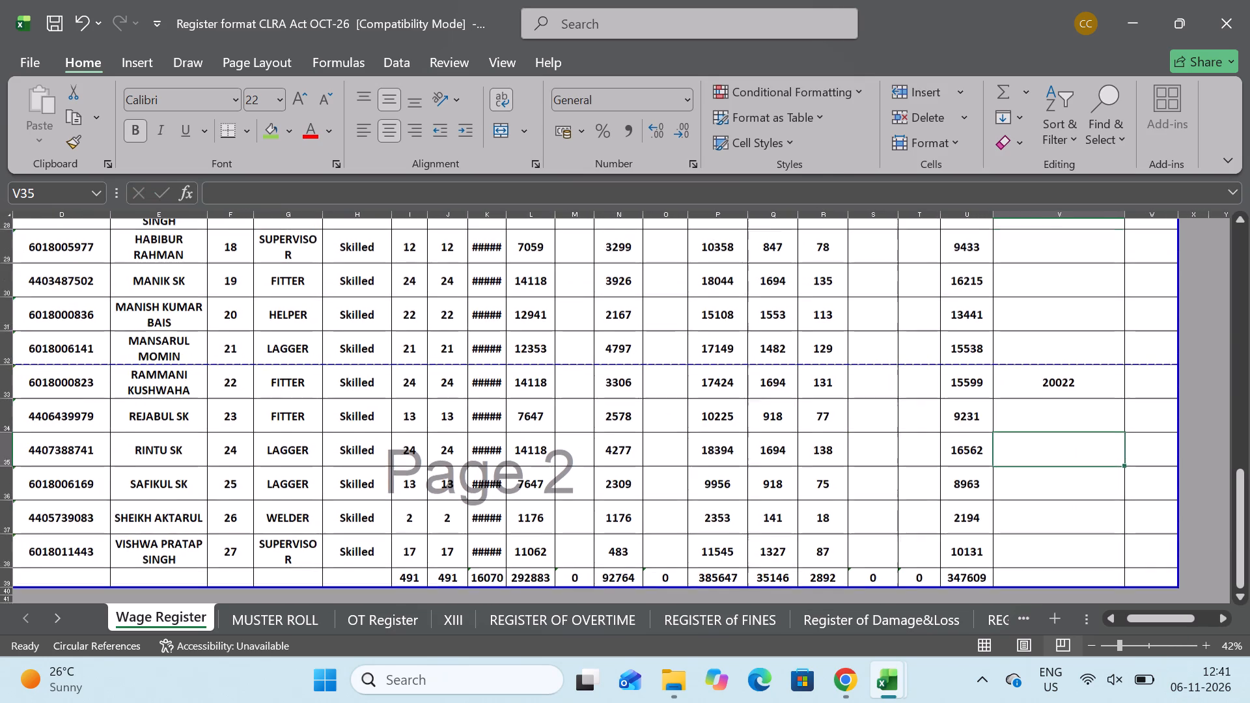
scroll(1078, 437, up, 2)
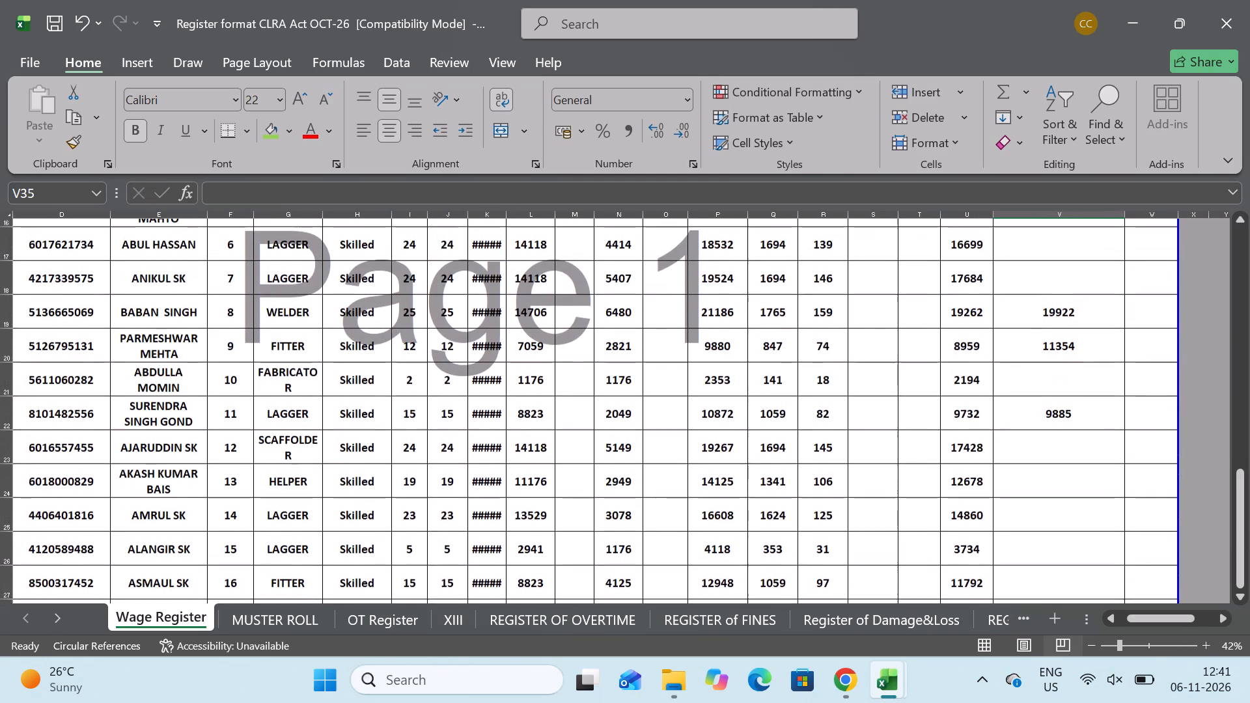
scroll(1021, 378, up, 1)
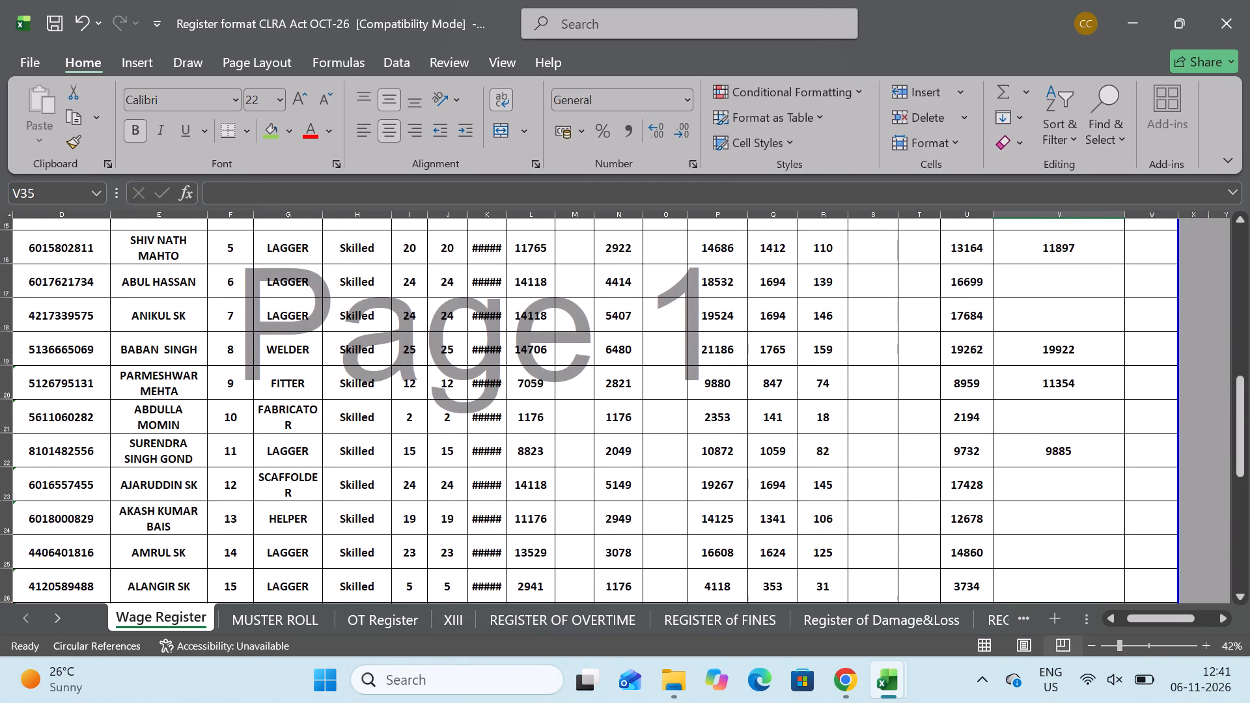
scroll(1021, 378, up, 1)
click(1074, 511)
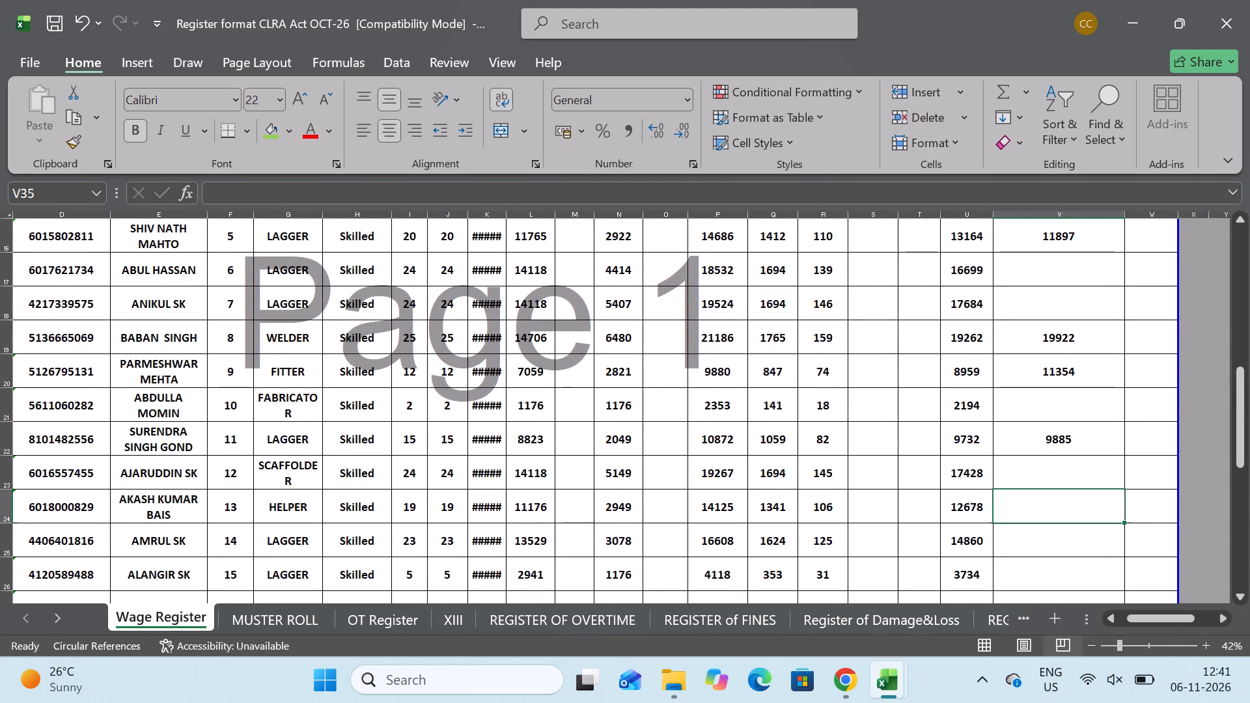
text(132)
text(92)
key(Return)
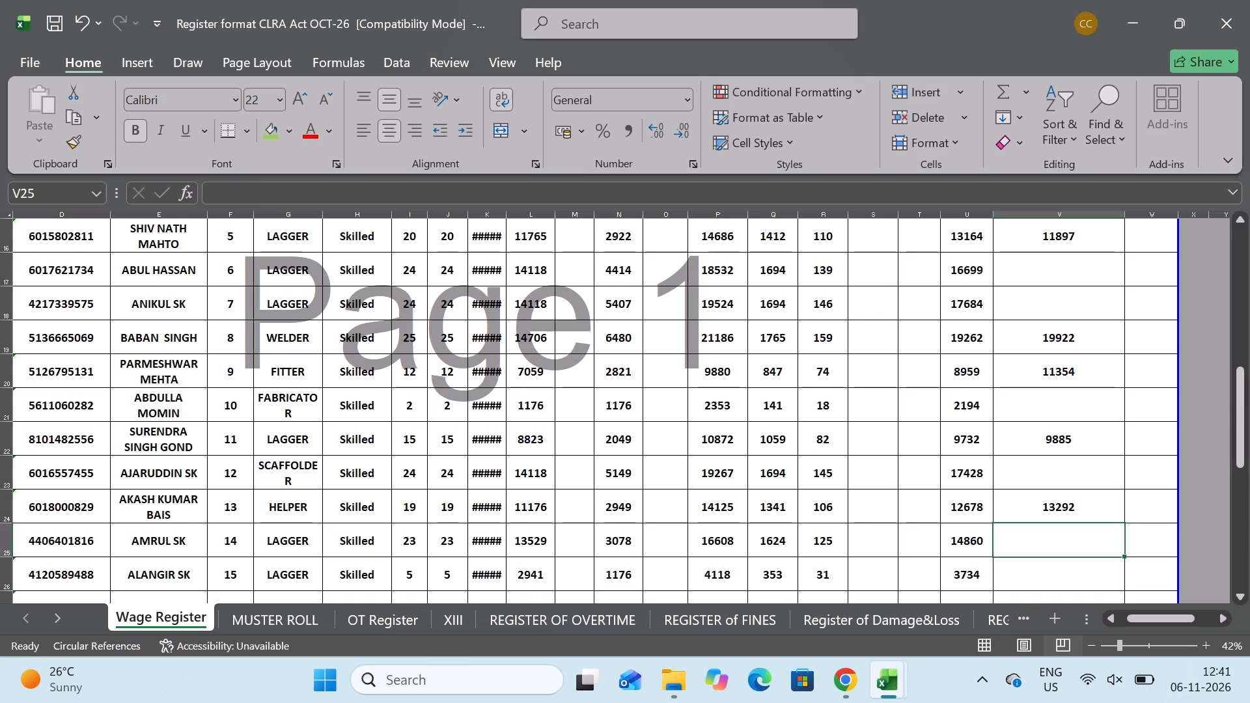
Enter 14396 in the signature column for serial number 20 of the Wage Register.
scroll(744, 532, down, 2)
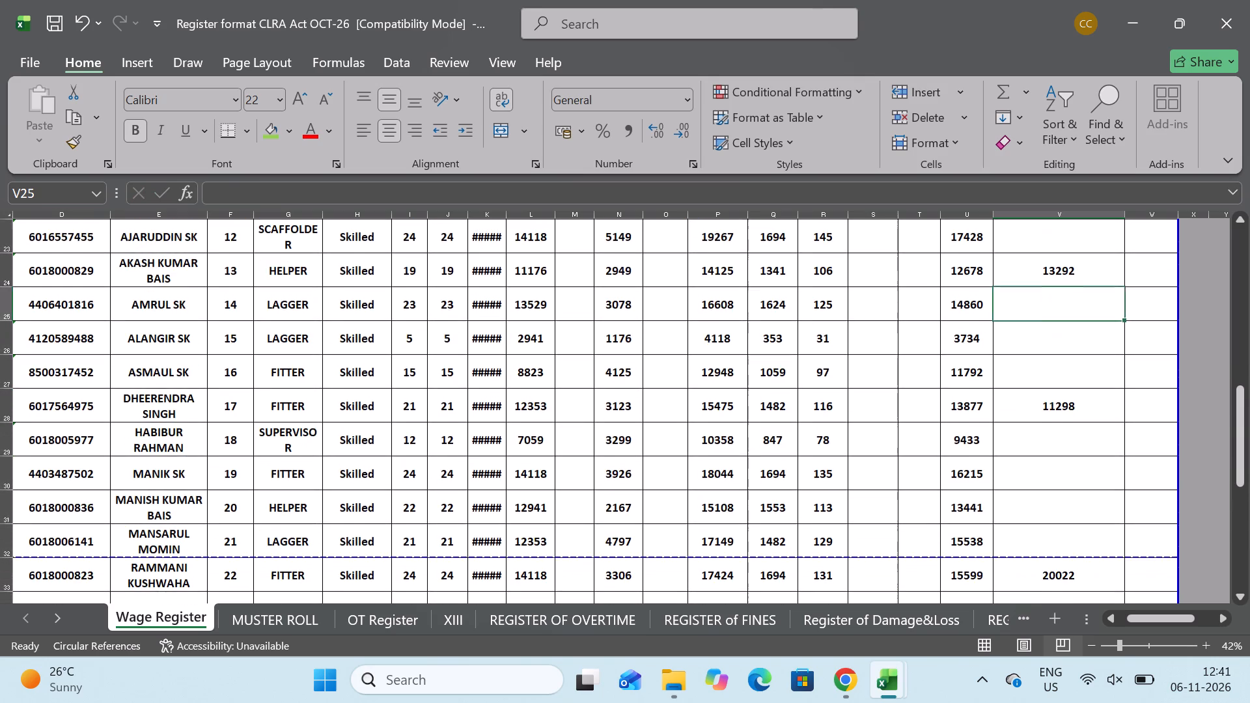
scroll(744, 532, down, 1)
click(1068, 510)
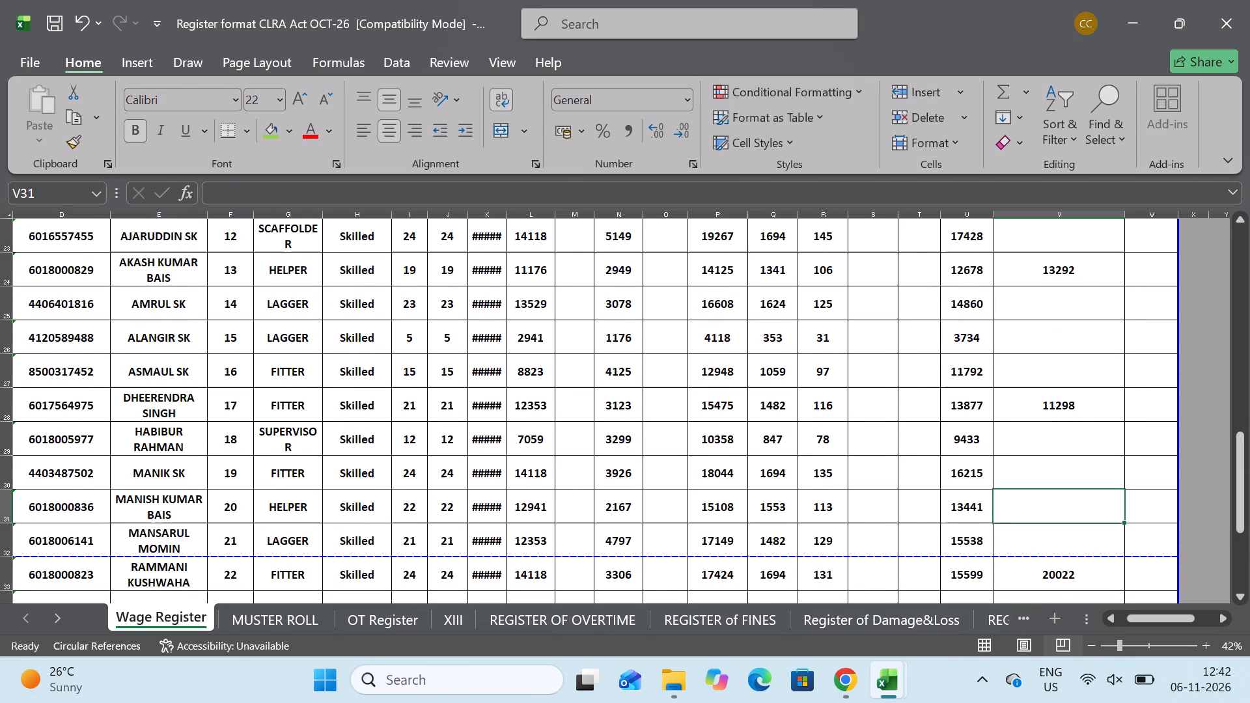
text(14)
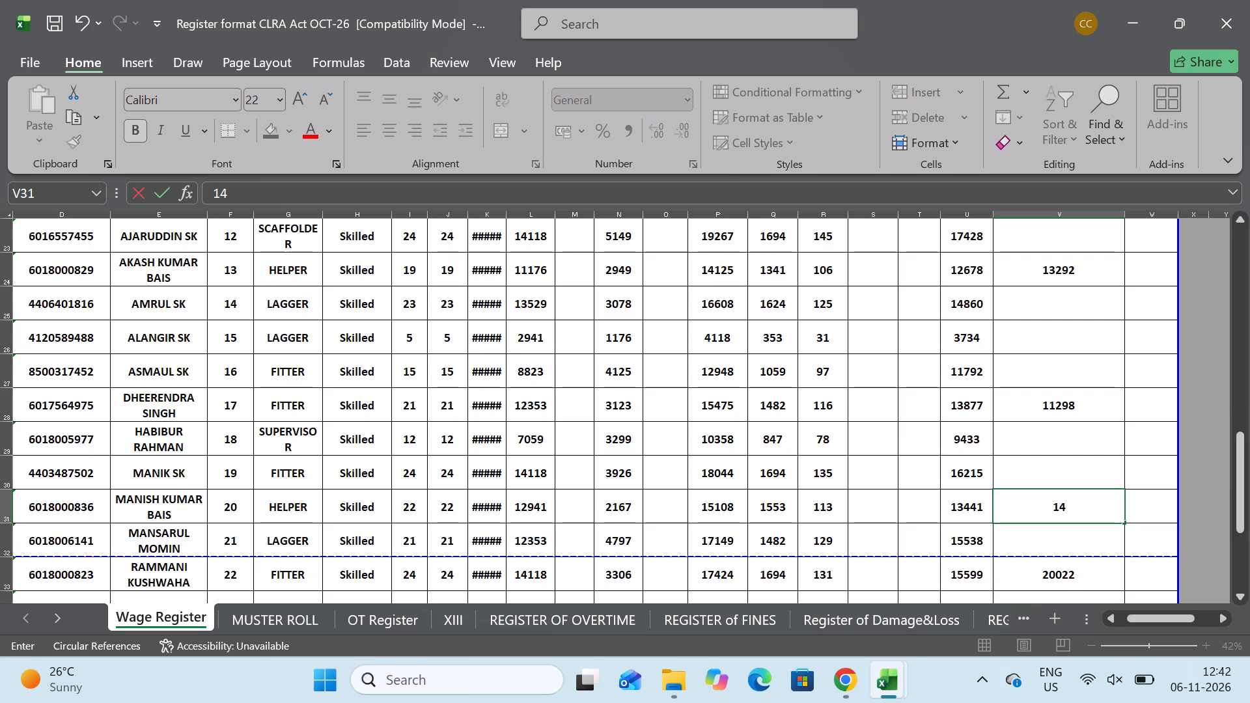
key(3)
text(96)
key(Return)
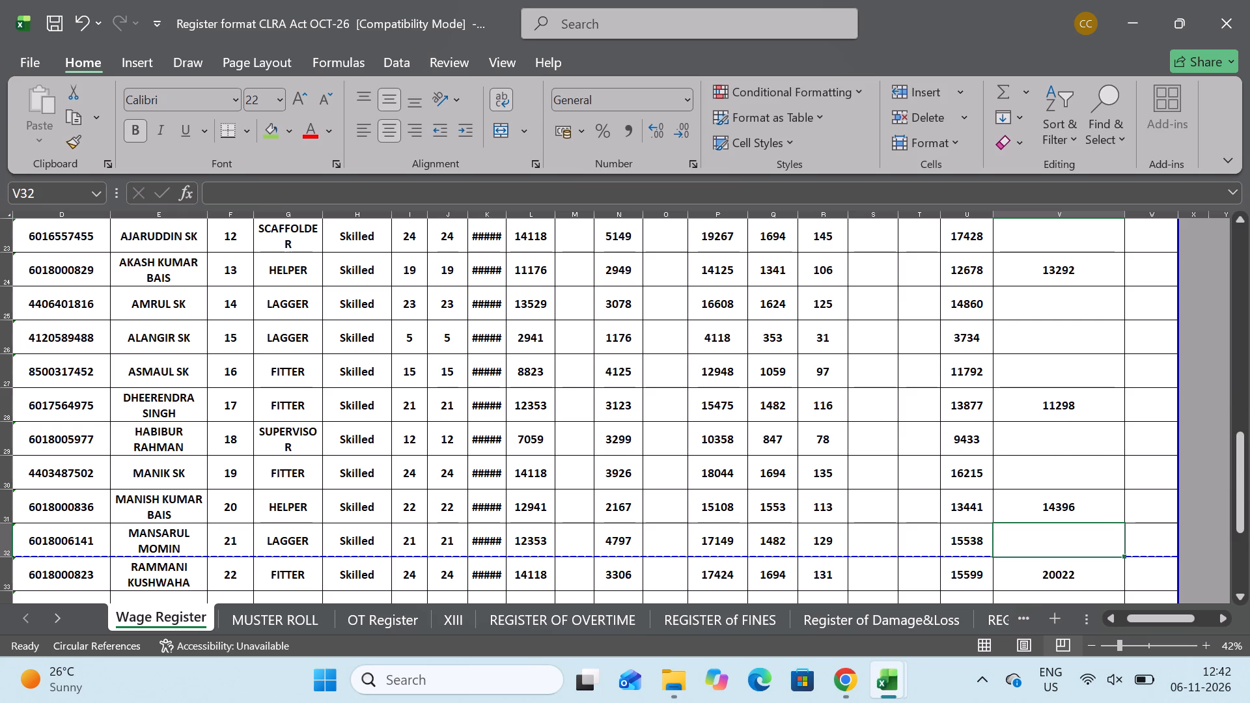
Enter 27183 in the signature column for serial number 19 of the Wage Register.
click(1045, 468)
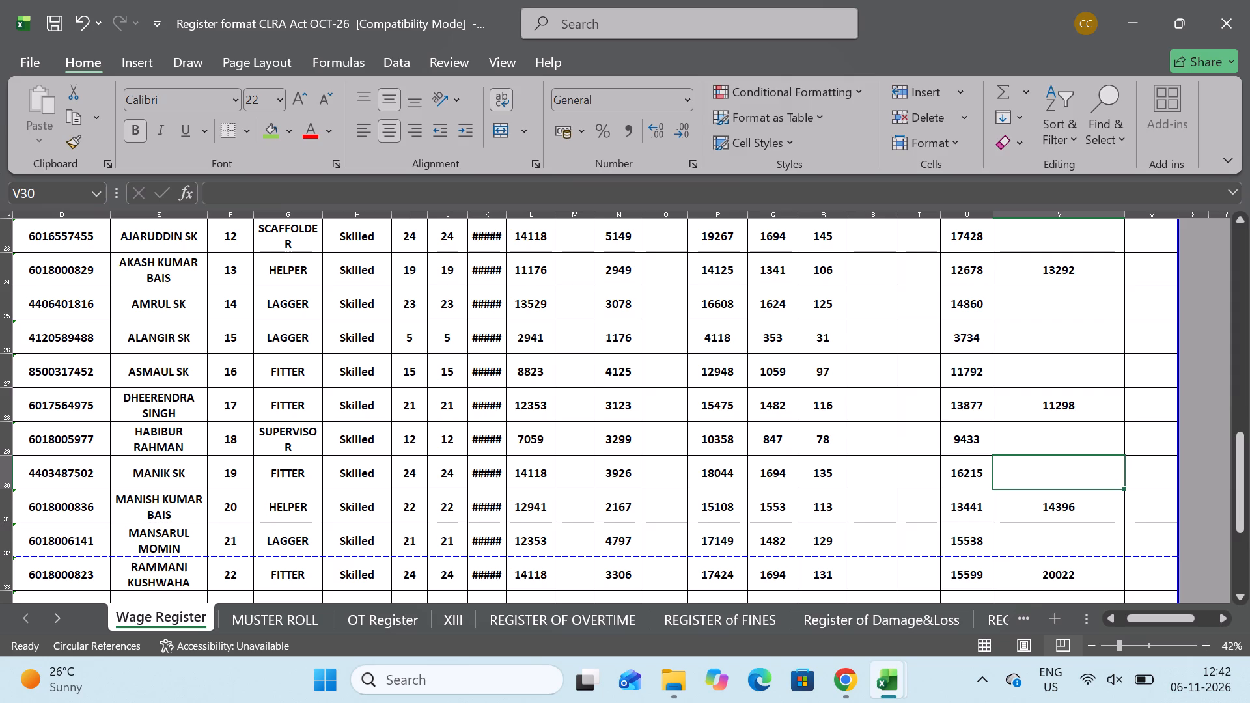
key(2)
key(7)
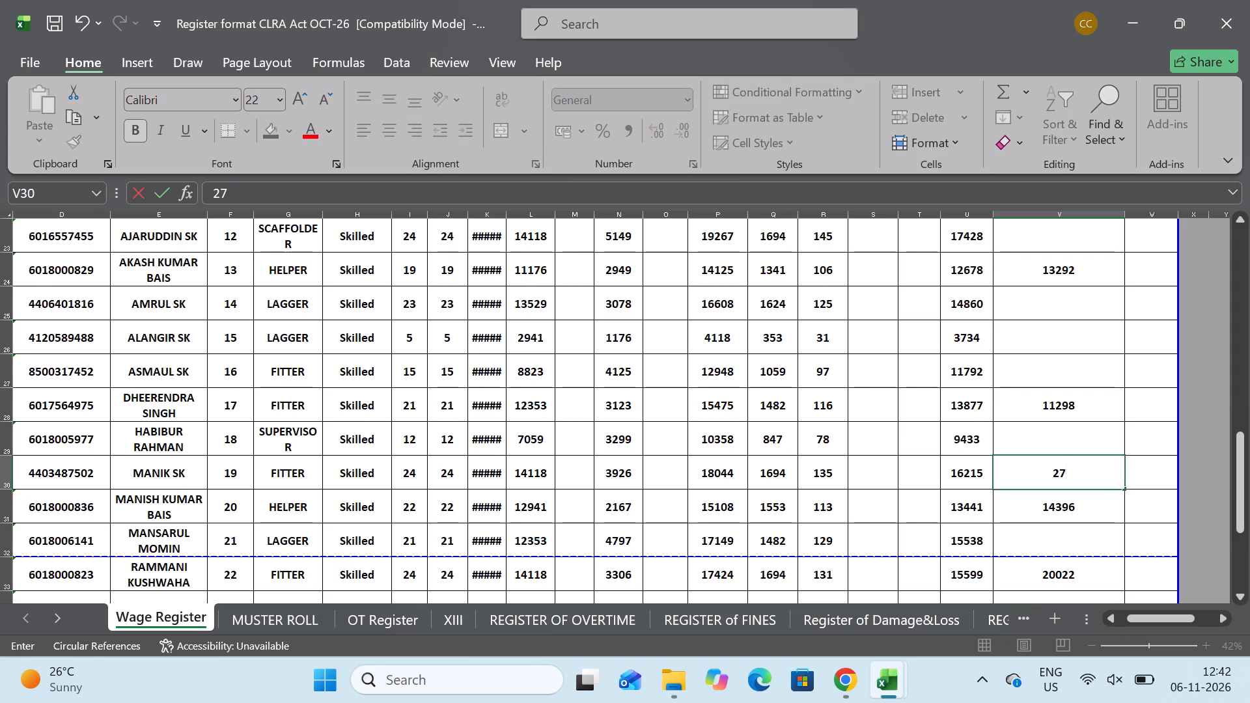
text(183)
key(Return)
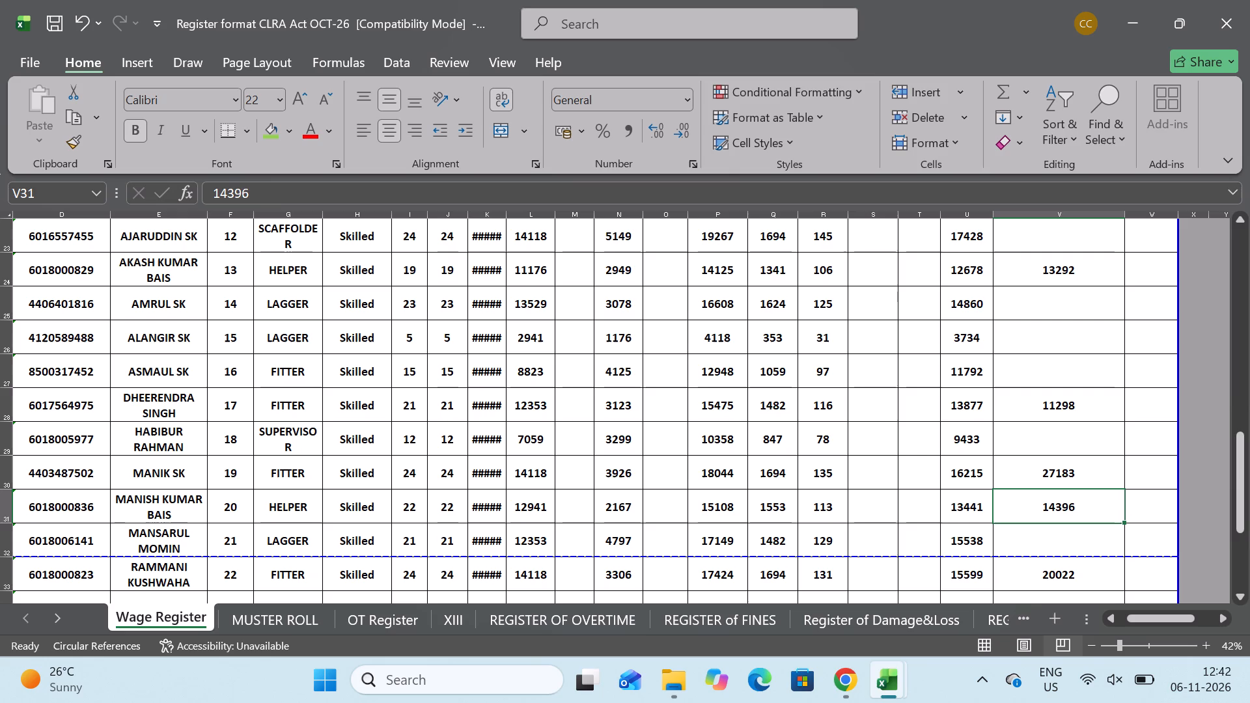
scroll(1045, 468, down, 1)
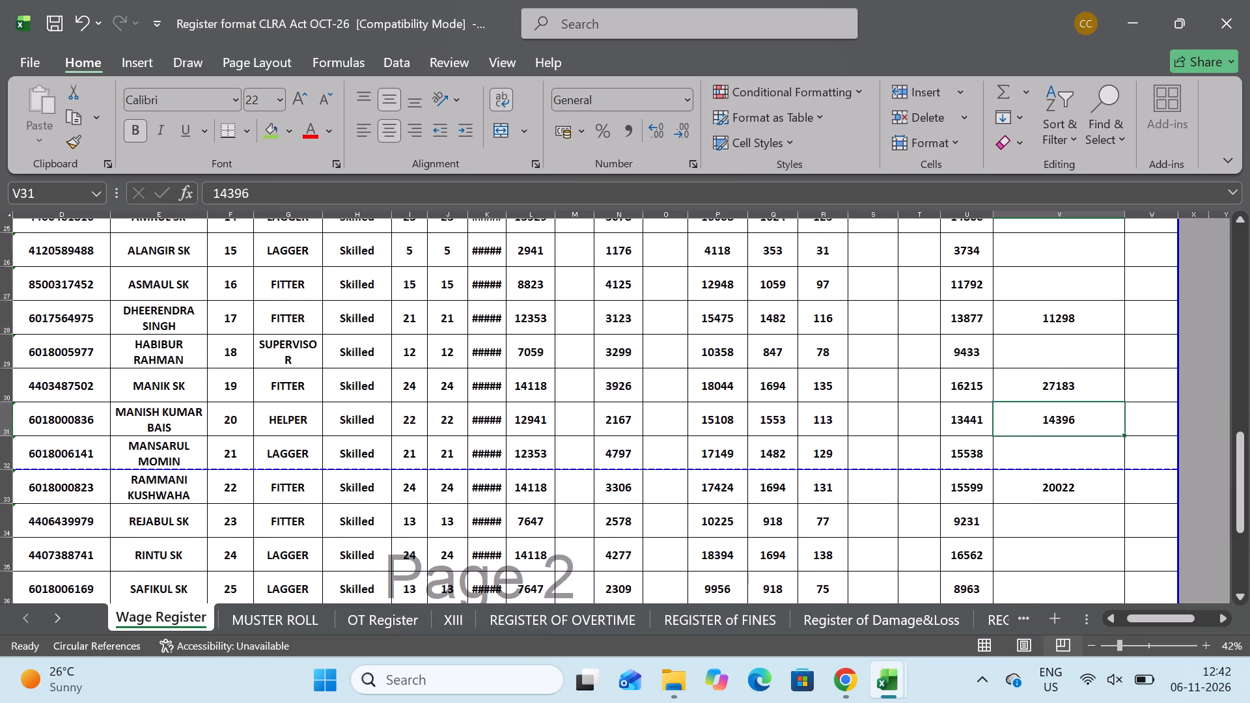
Enter 22636 in the signature column for serial number 6 of the Wage Register.
scroll(1045, 468, down, 1)
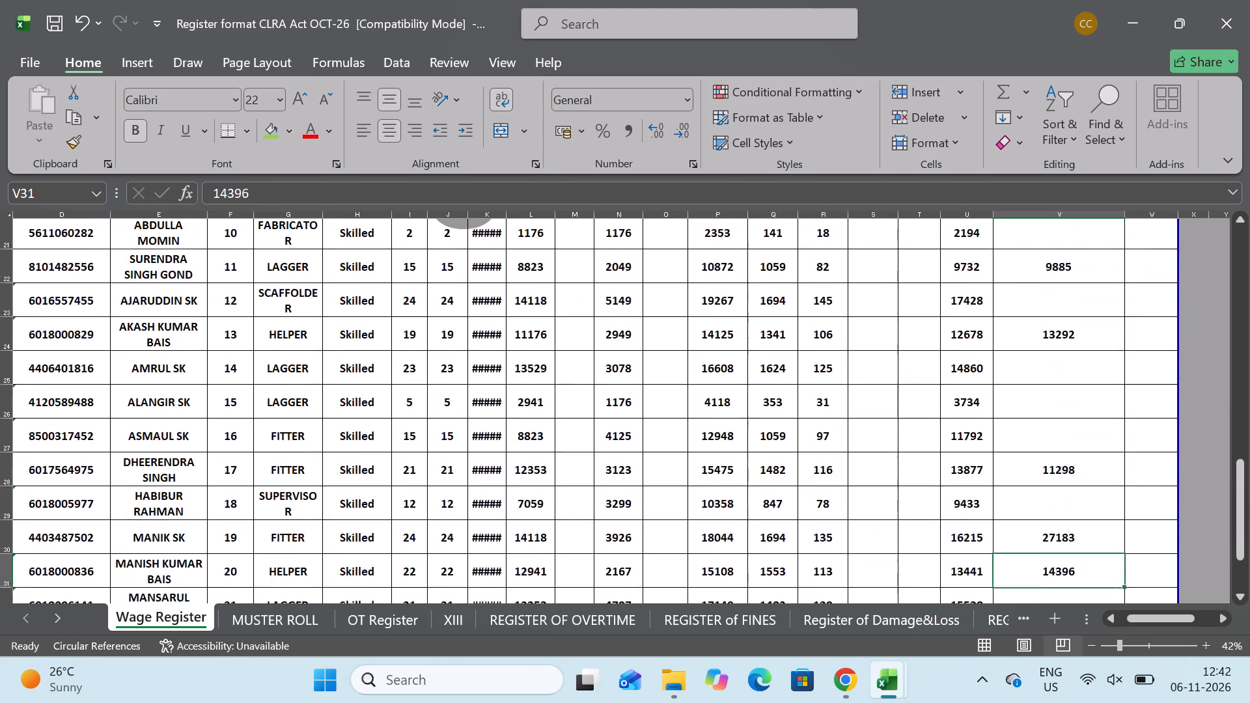
scroll(1045, 468, up, 4)
scroll(1045, 468, down, 1)
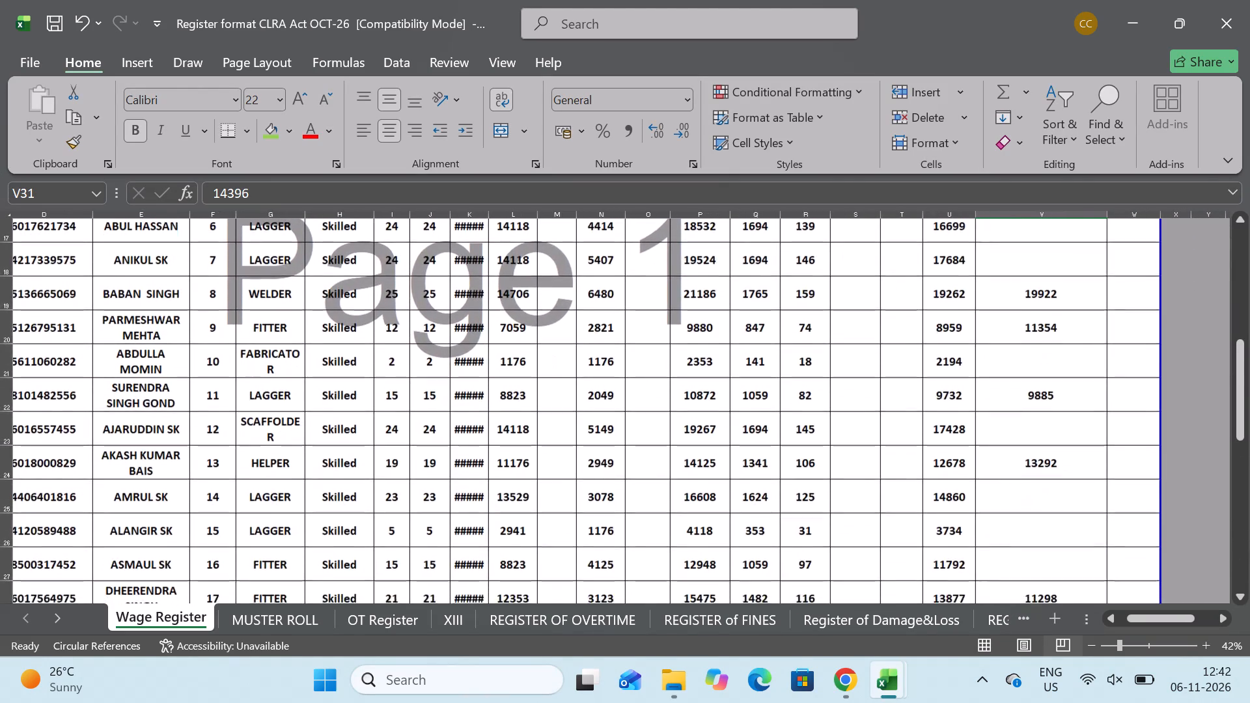
scroll(1045, 468, down, 2)
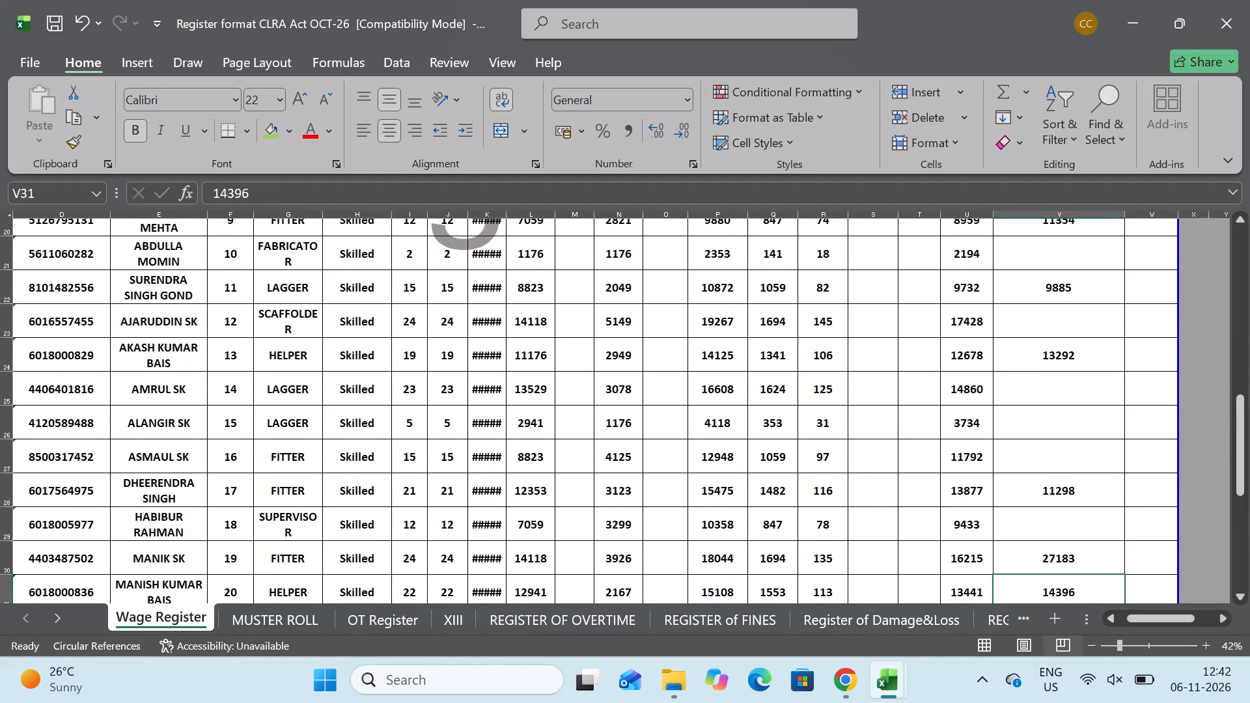
scroll(1045, 468, up, 1)
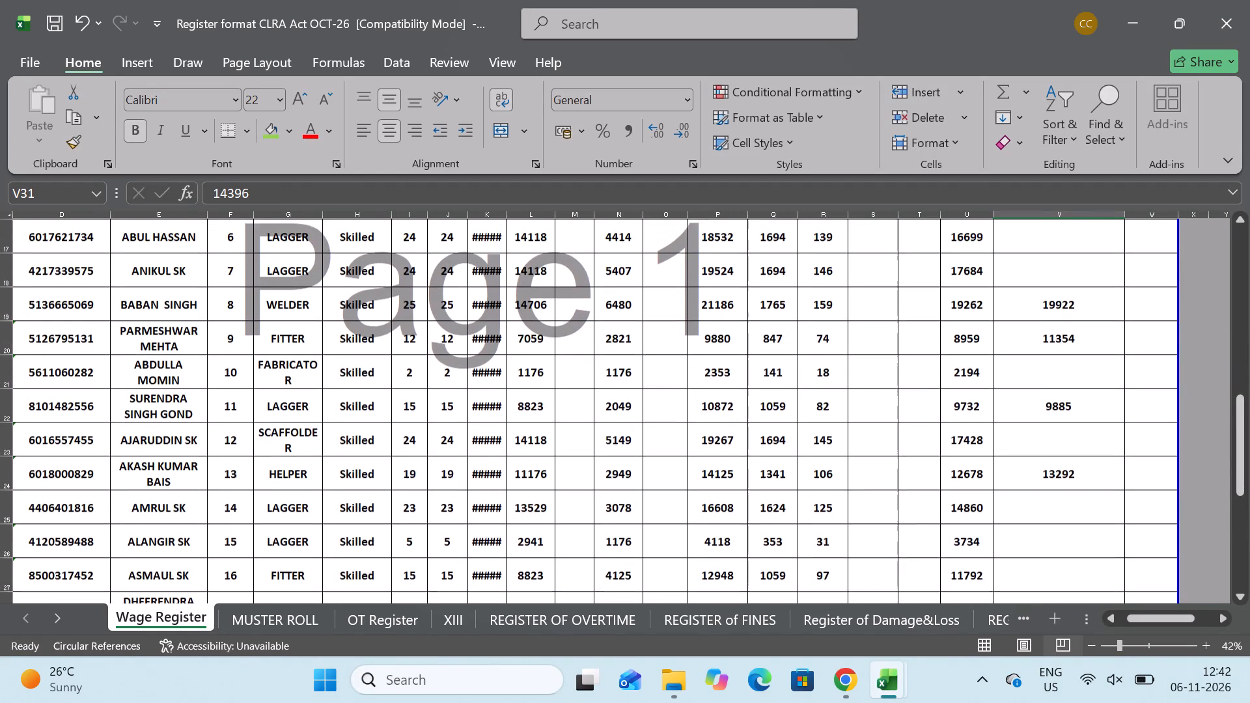
scroll(1045, 468, up, 1)
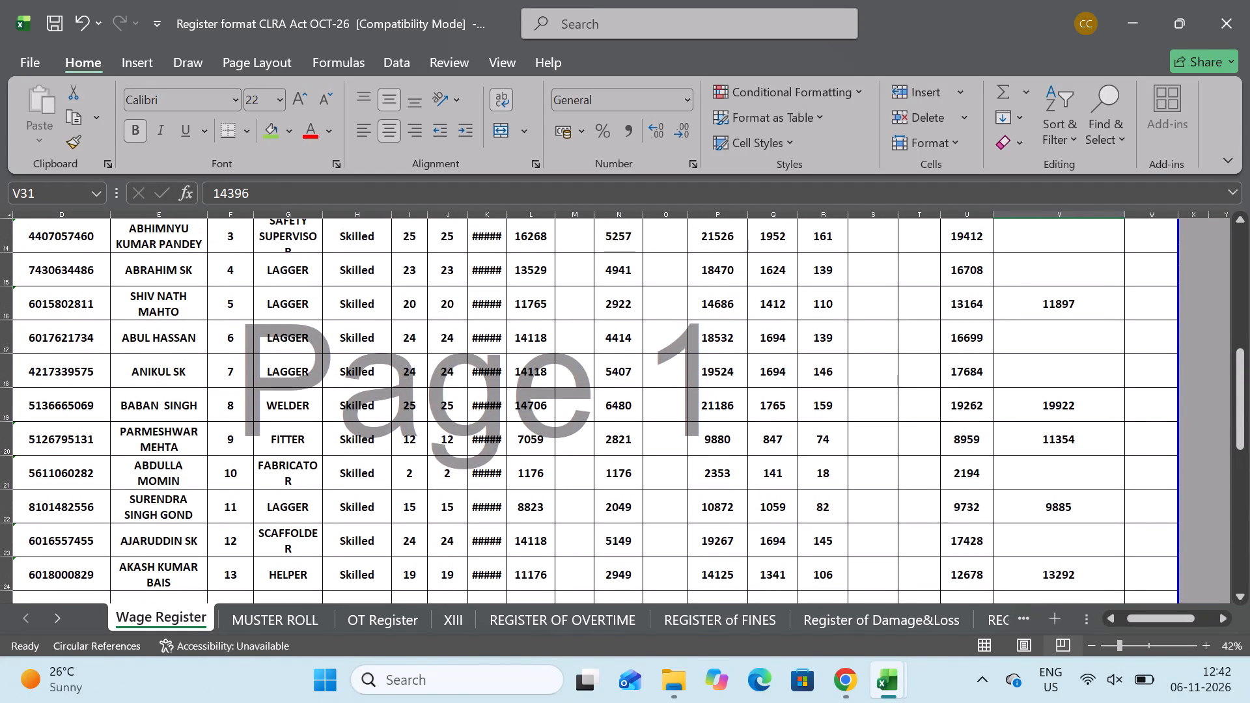
click(1040, 344)
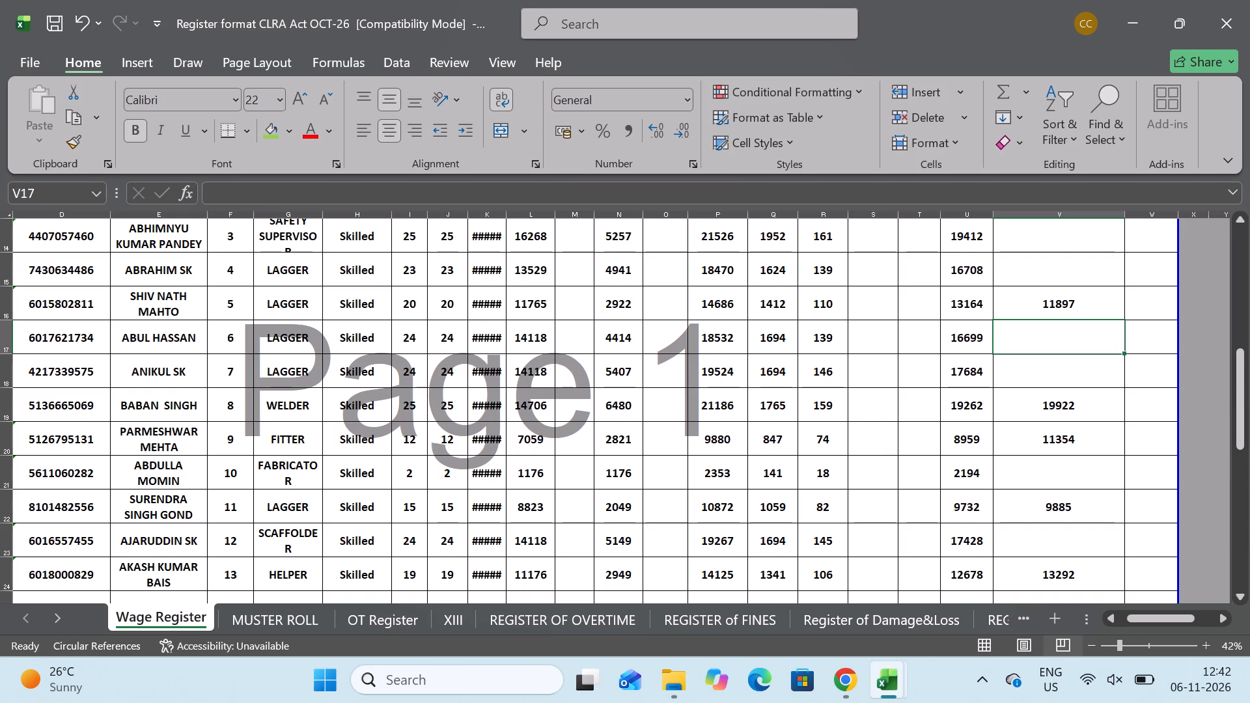
text(22)
text(636)
click(1072, 376)
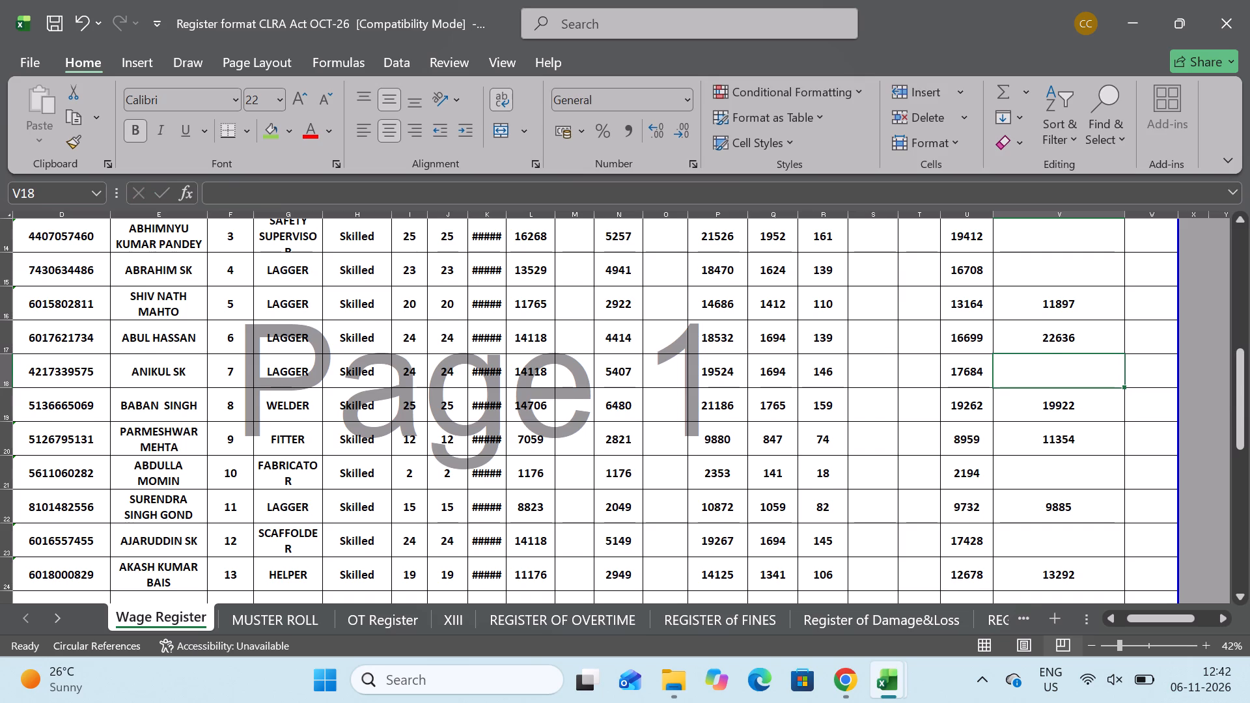
Enter 17096 in the signature column for serial number 14 of the Wage Register.
scroll(1072, 376, down, 3)
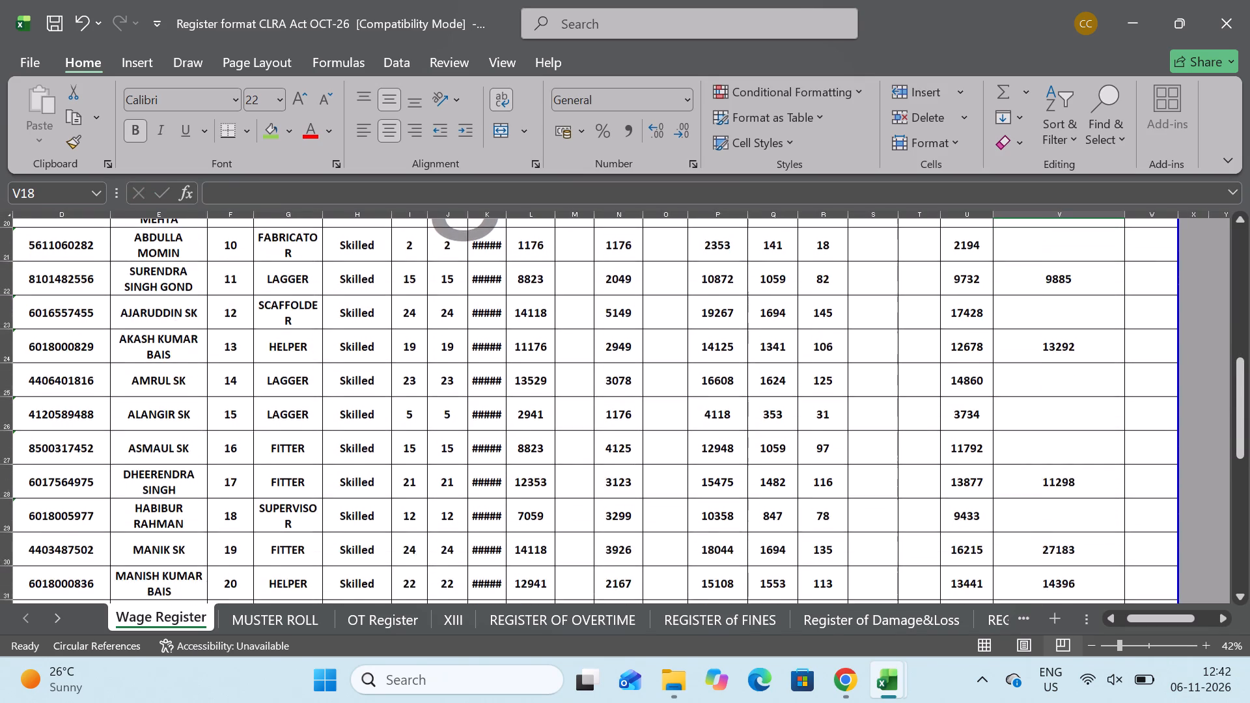
scroll(1072, 376, down, 3)
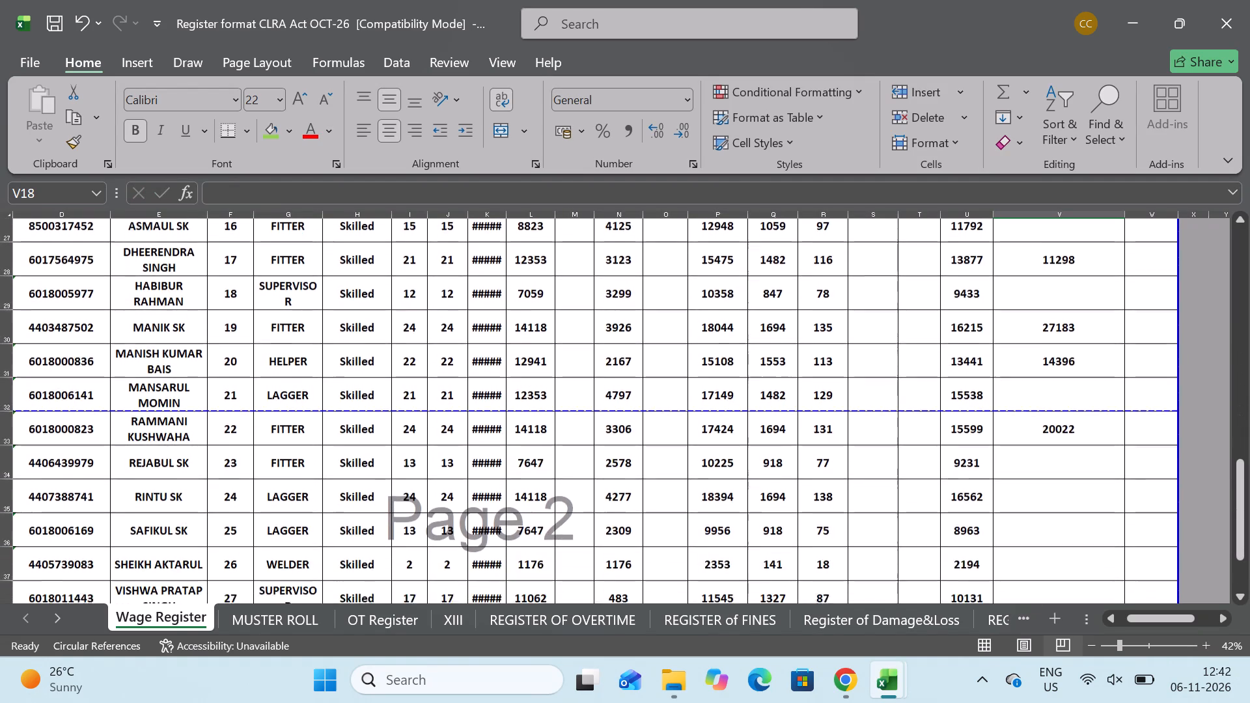
scroll(1072, 376, down, 1)
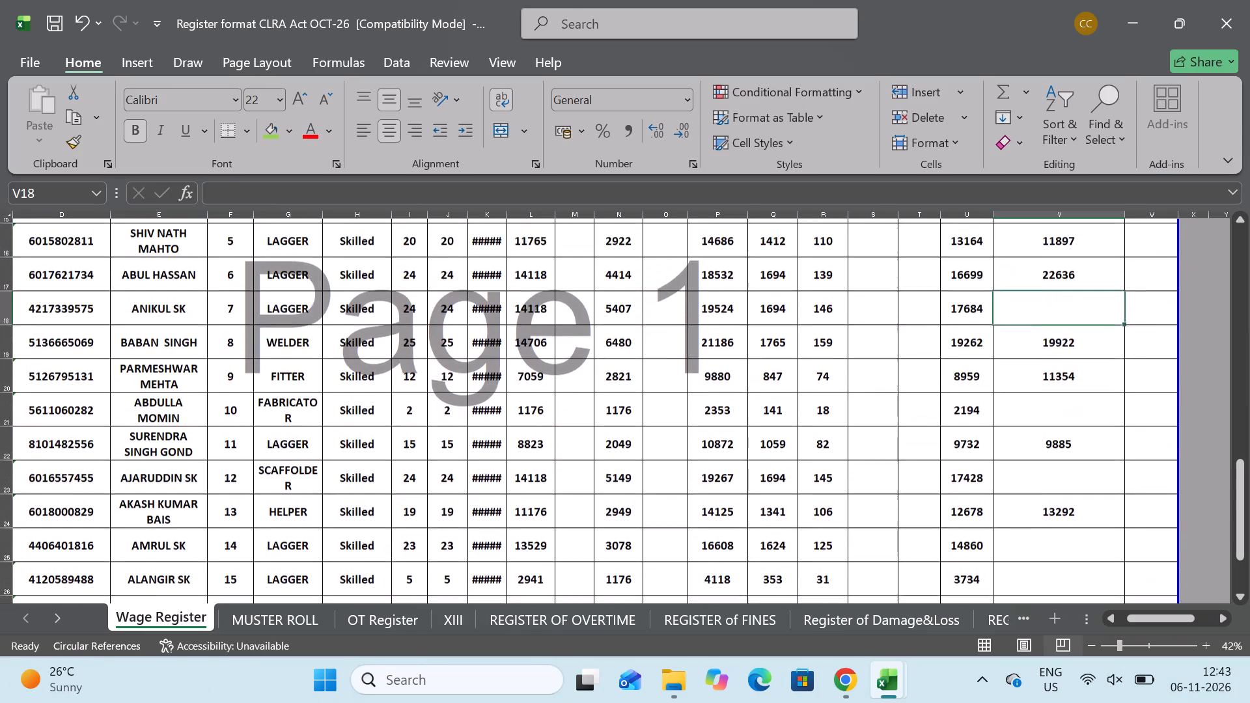
scroll(1072, 376, up, 2)
scroll(1072, 376, down, 1)
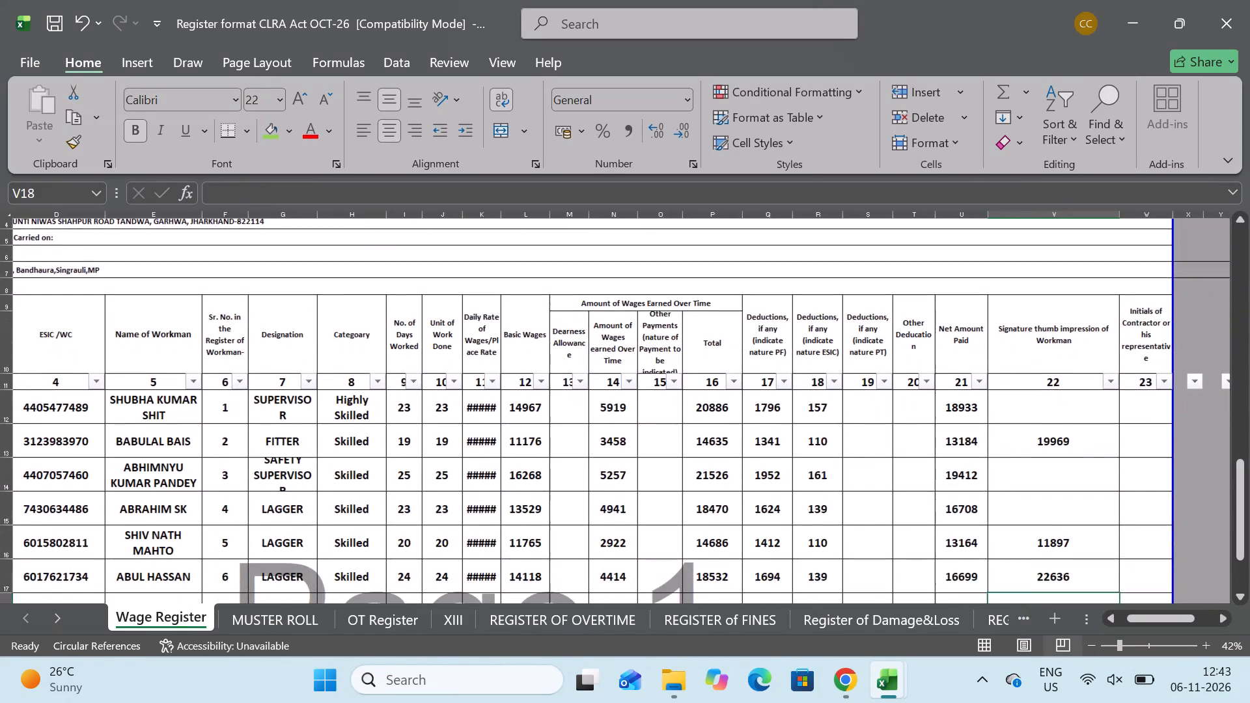
scroll(1072, 376, down, 2)
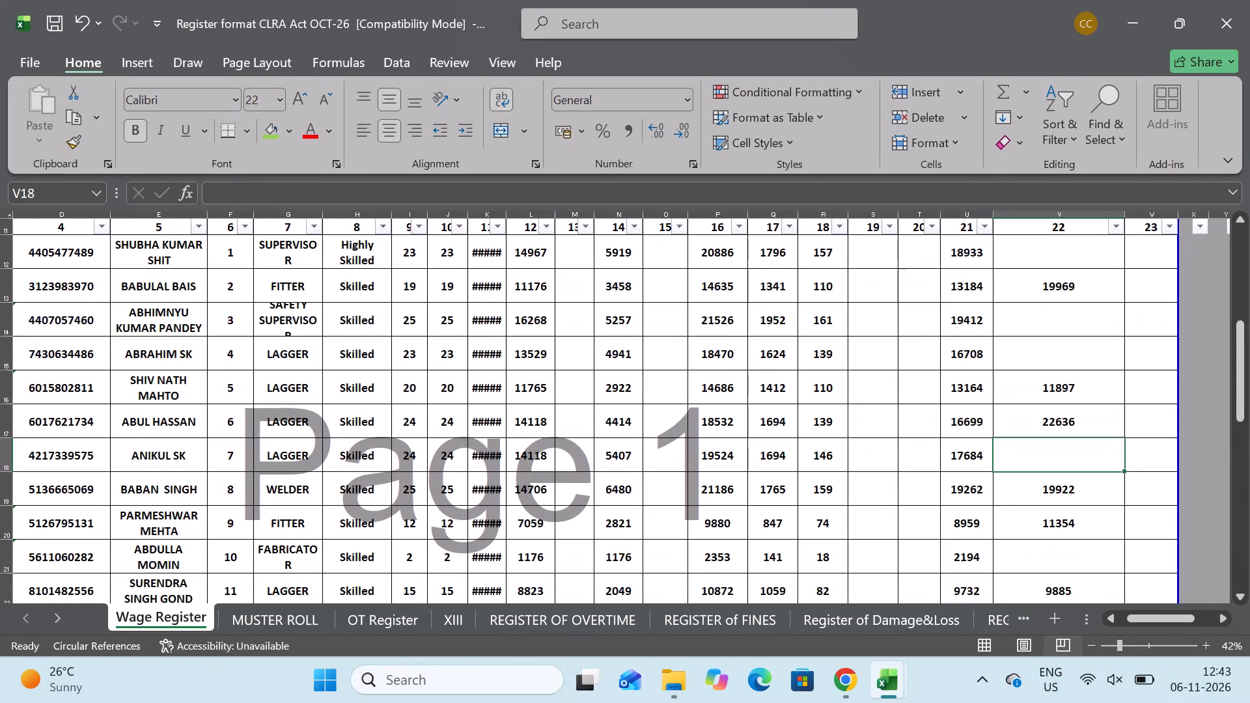
scroll(1072, 376, down, 2)
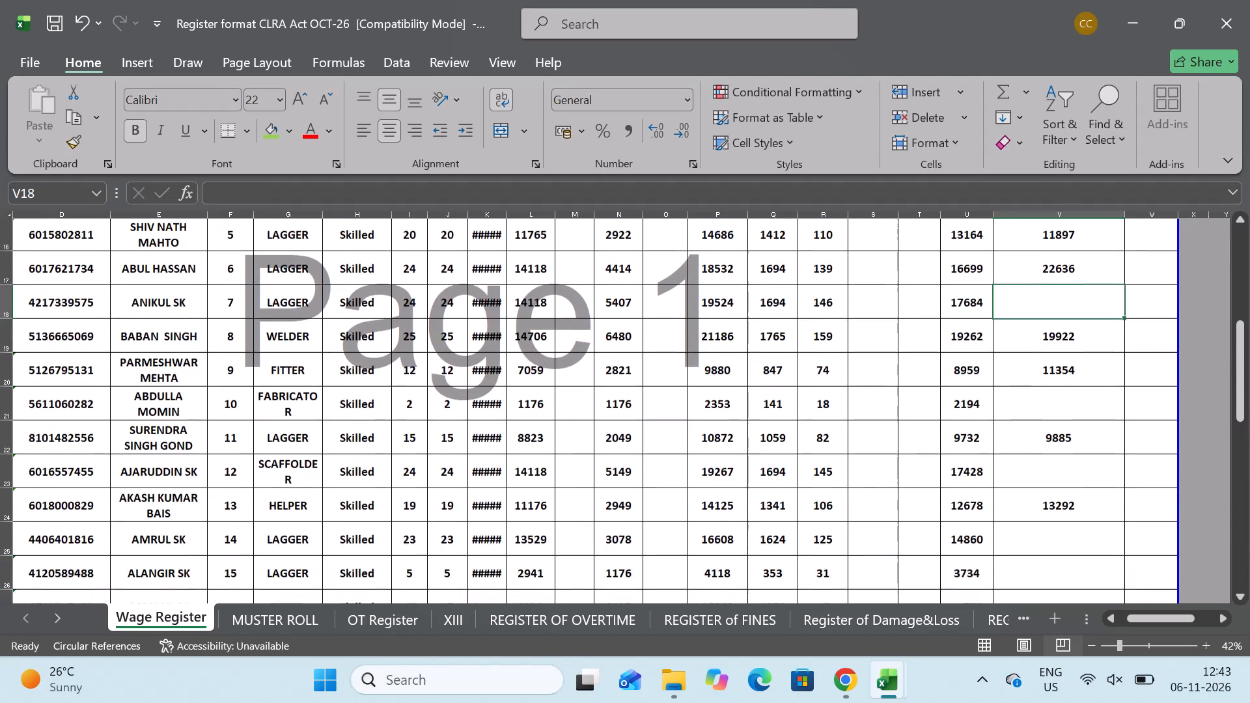
scroll(1072, 376, down, 2)
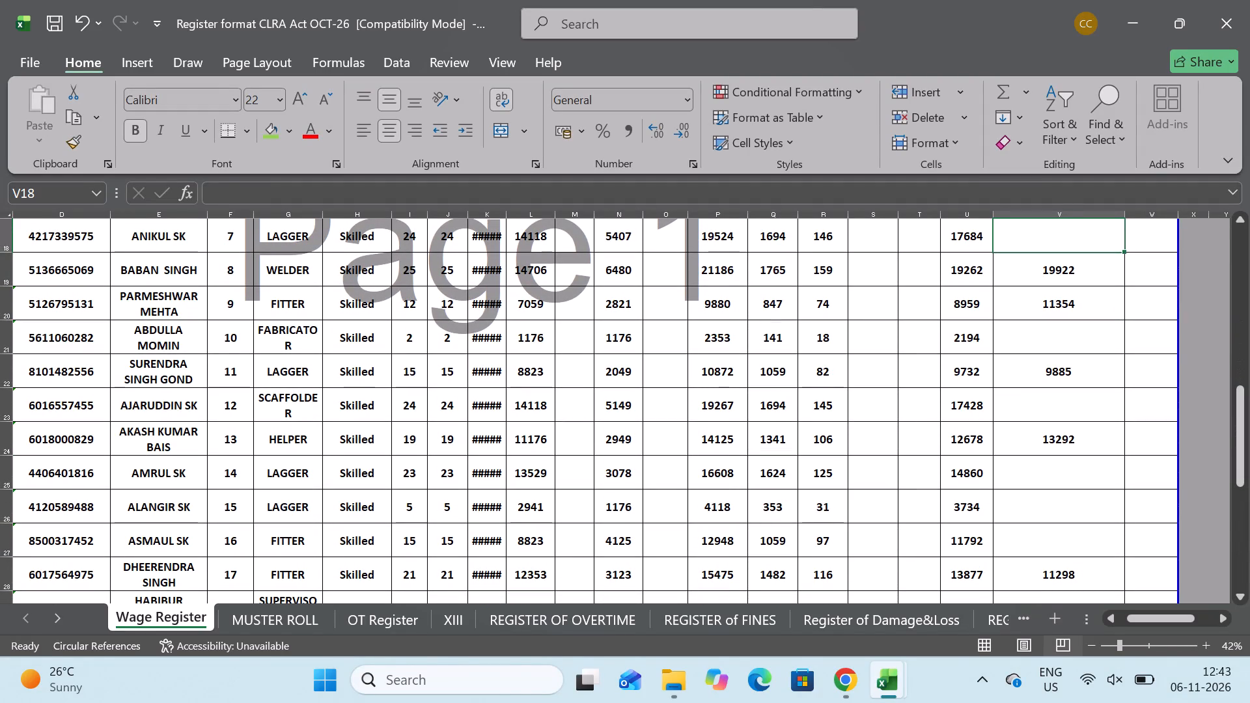
click(1042, 474)
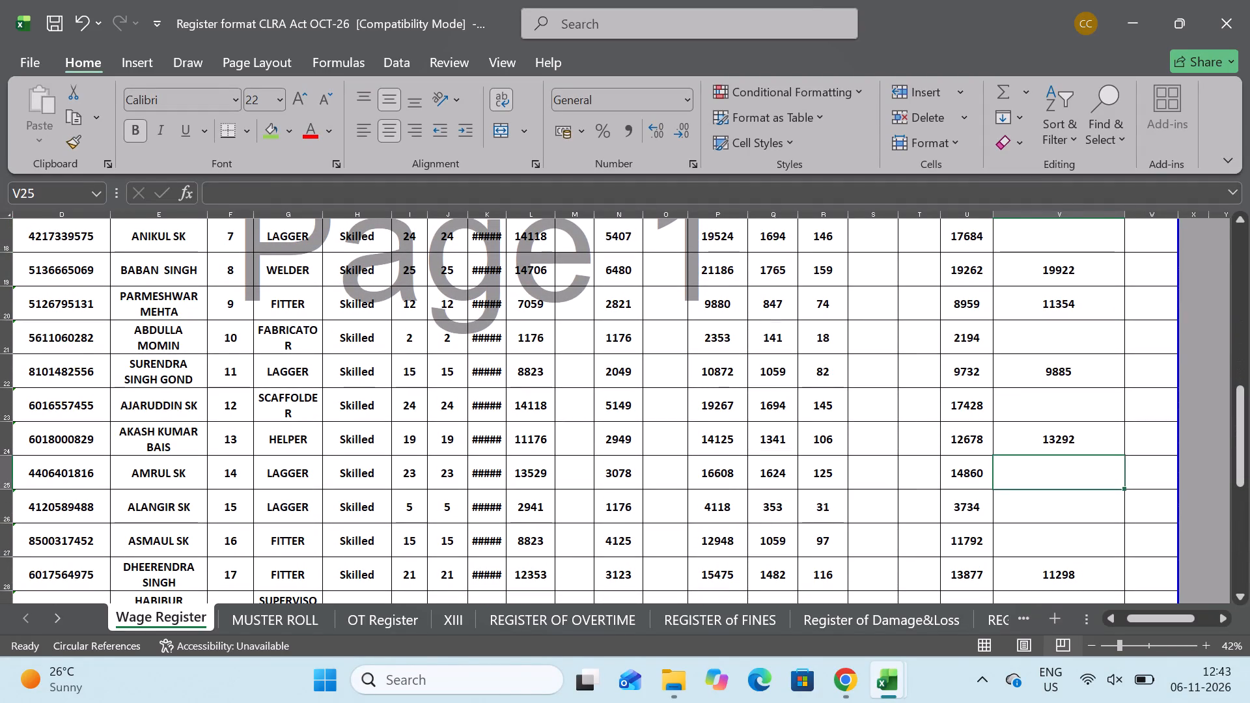
text(17096)
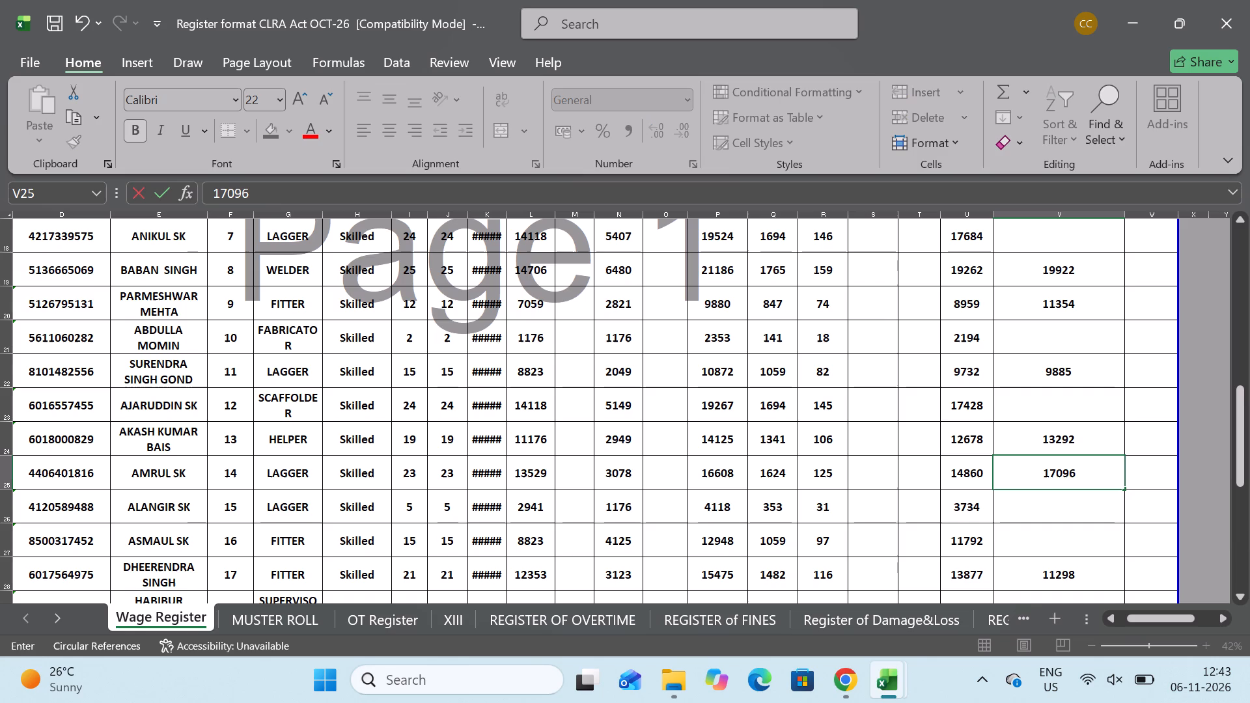
key(Return)
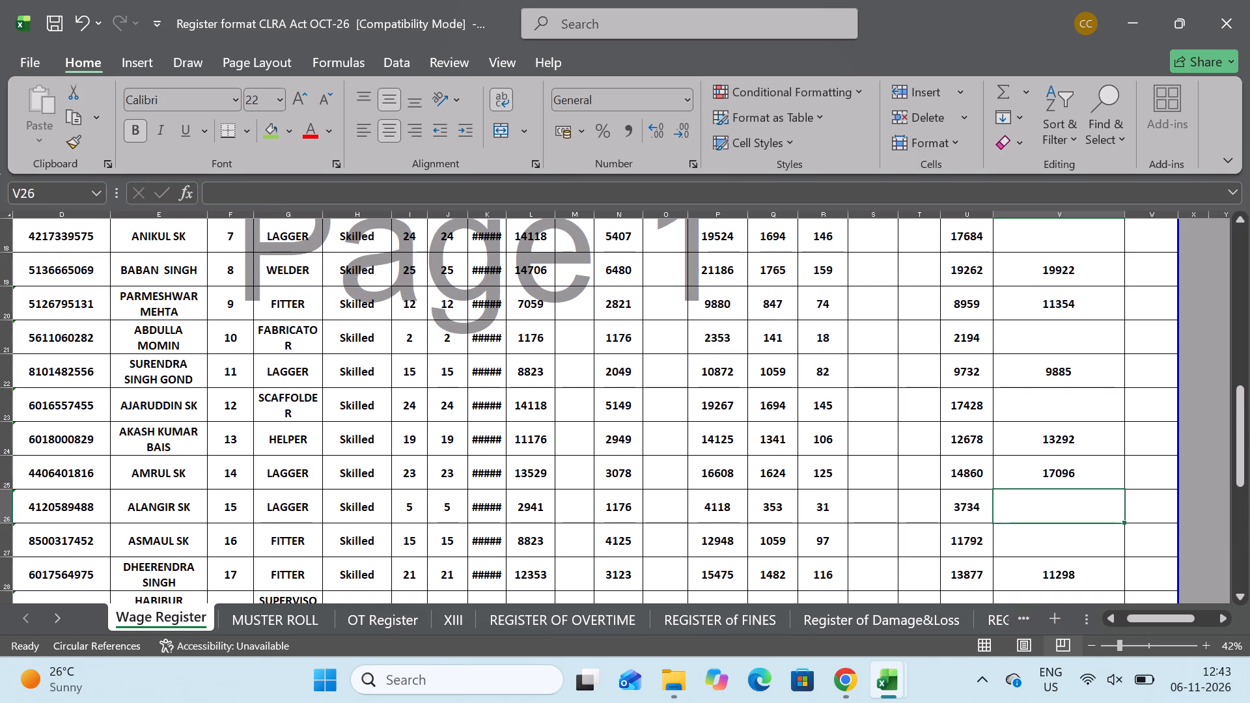
Enter 24776 in the signature column for serial number 4 of the Wage Register.
scroll(1042, 474, up, 1)
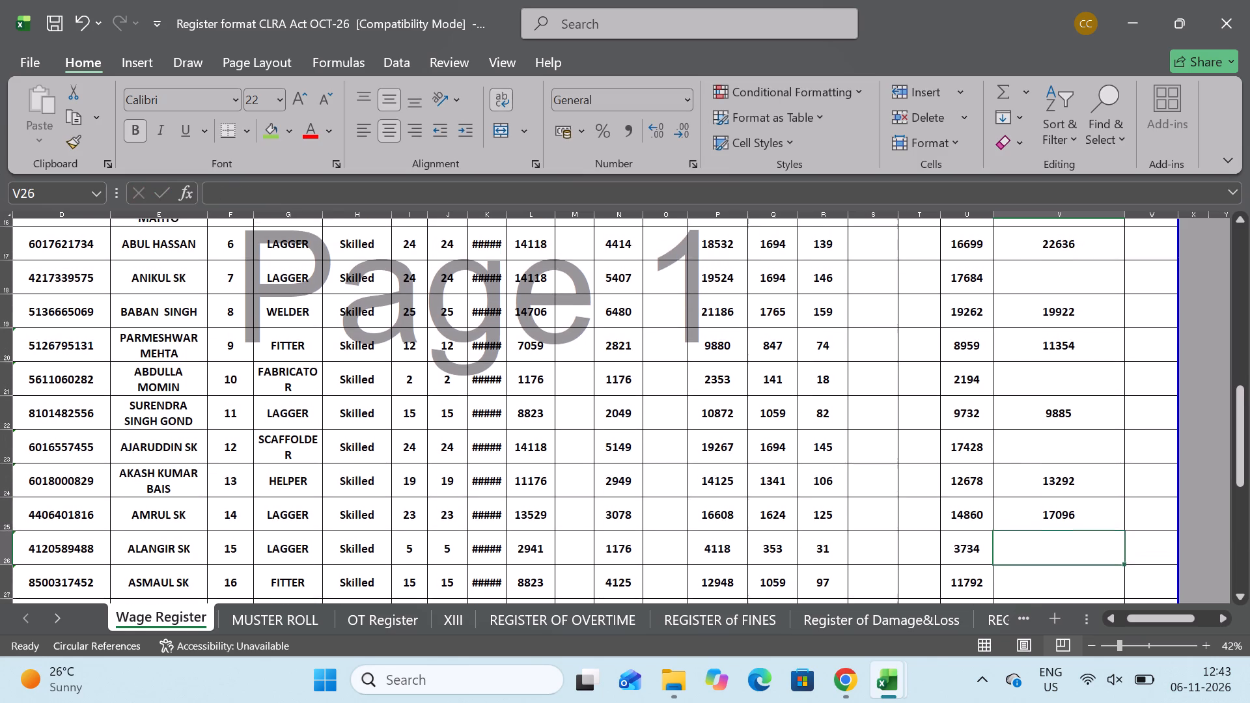
scroll(1042, 474, up, 3)
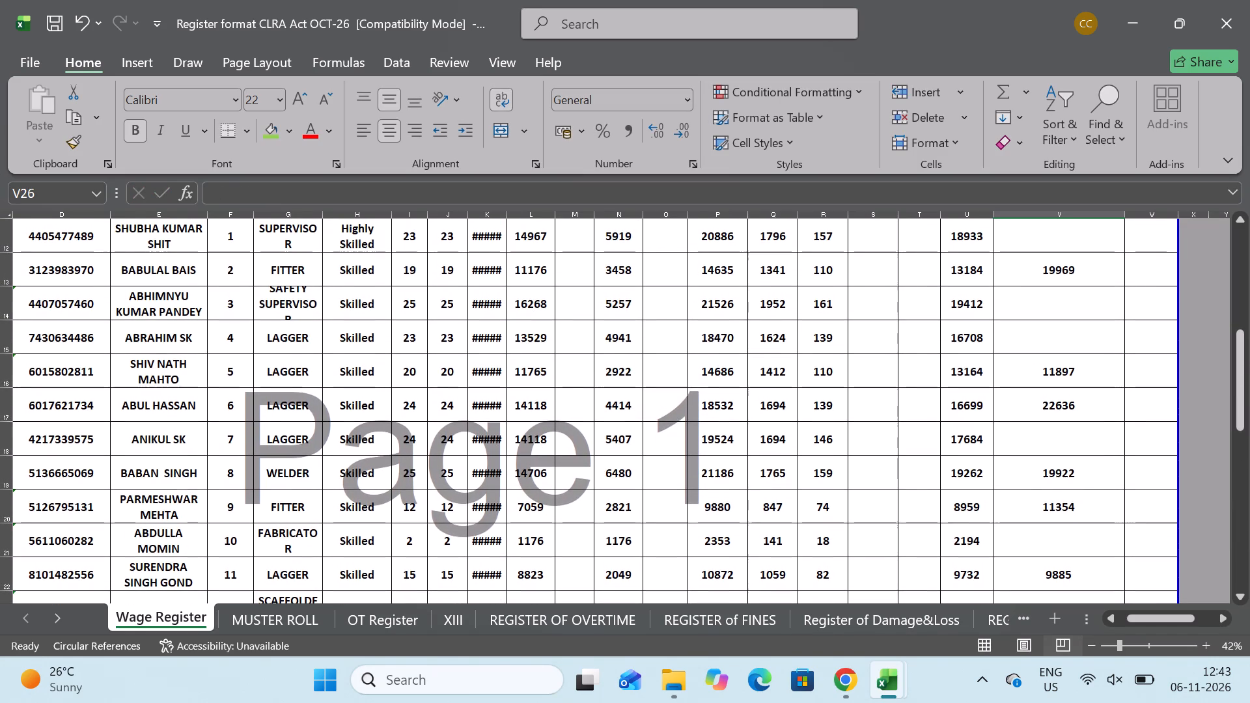
click(1059, 343)
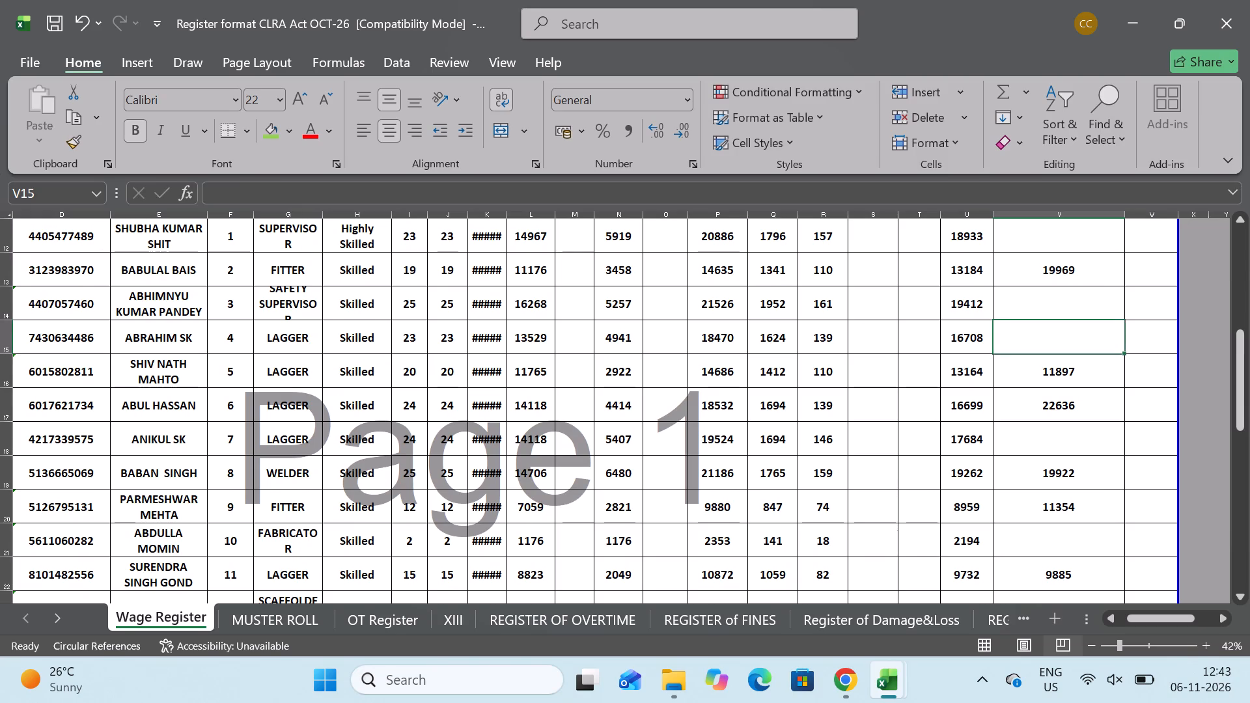
text(24)
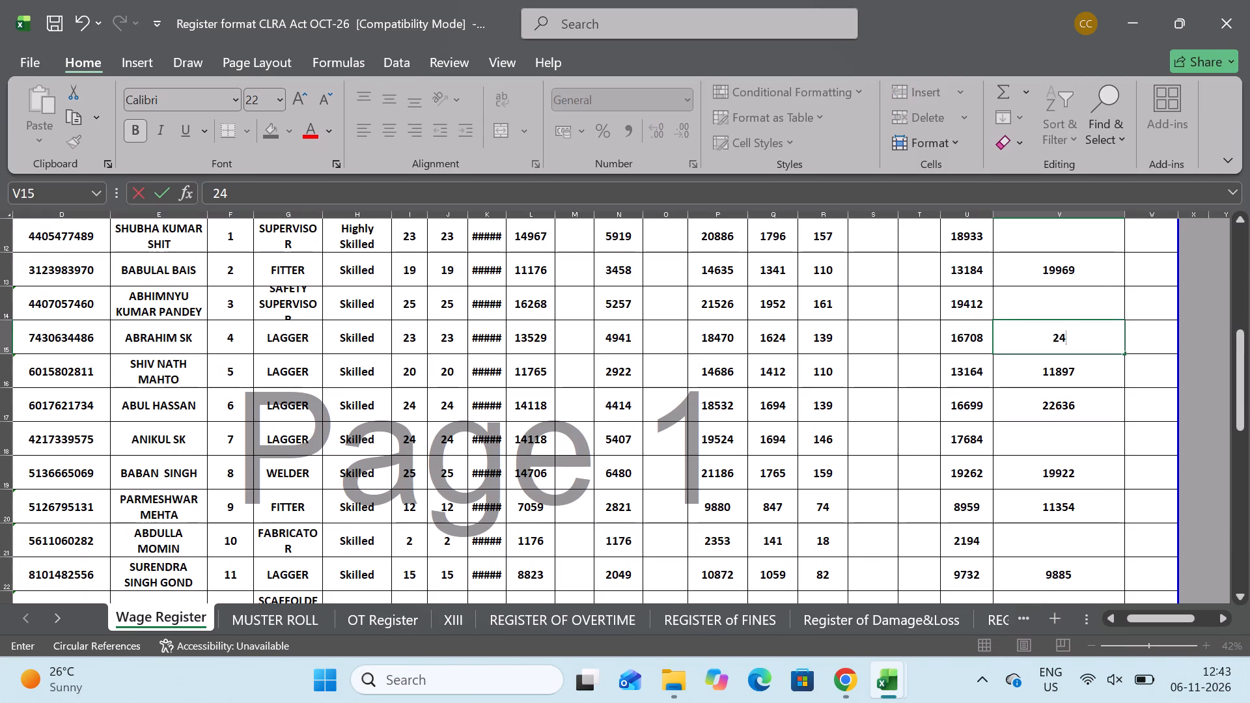
text(776)
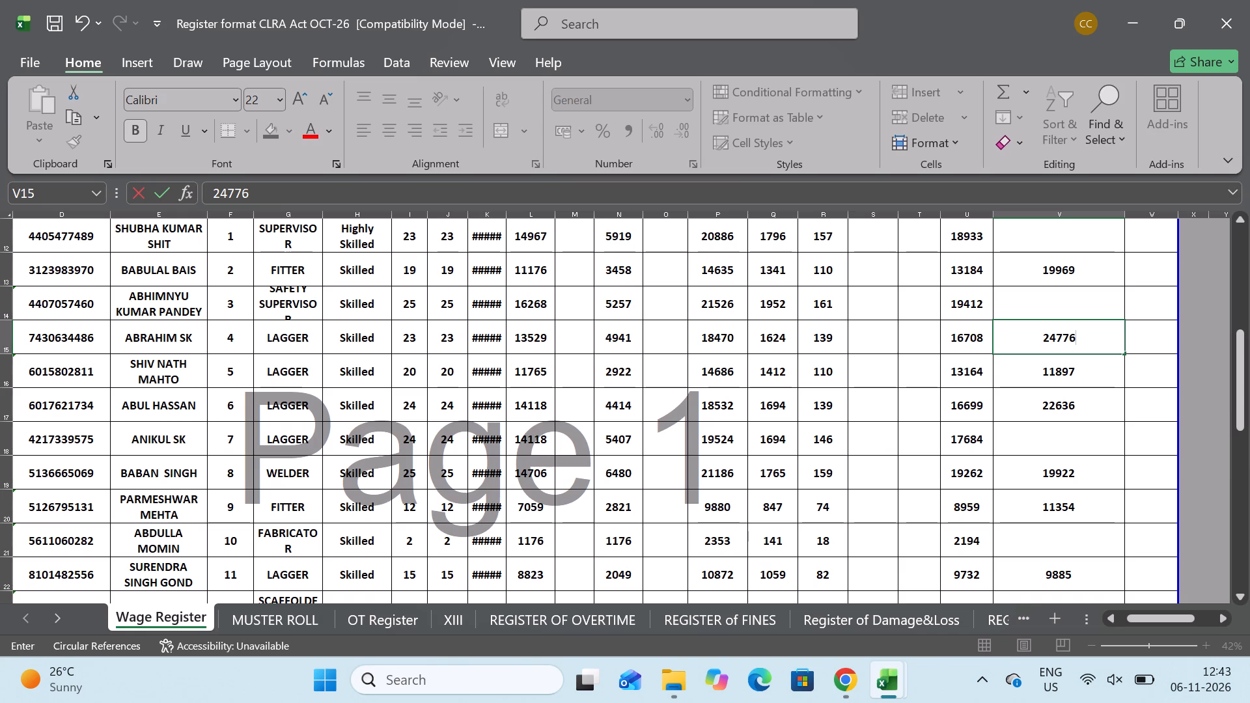
Enter 34461 in the signature column for serial number 7 of the Wage Register.
click(1060, 435)
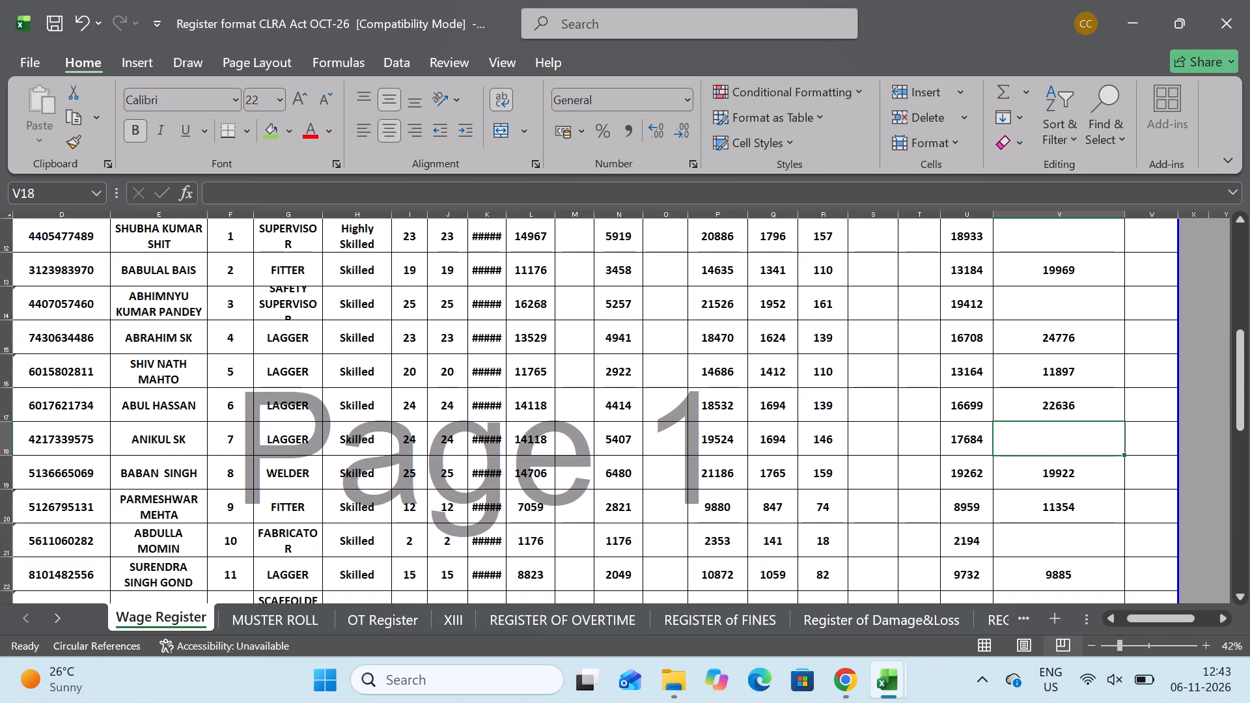
text(34)
key(4)
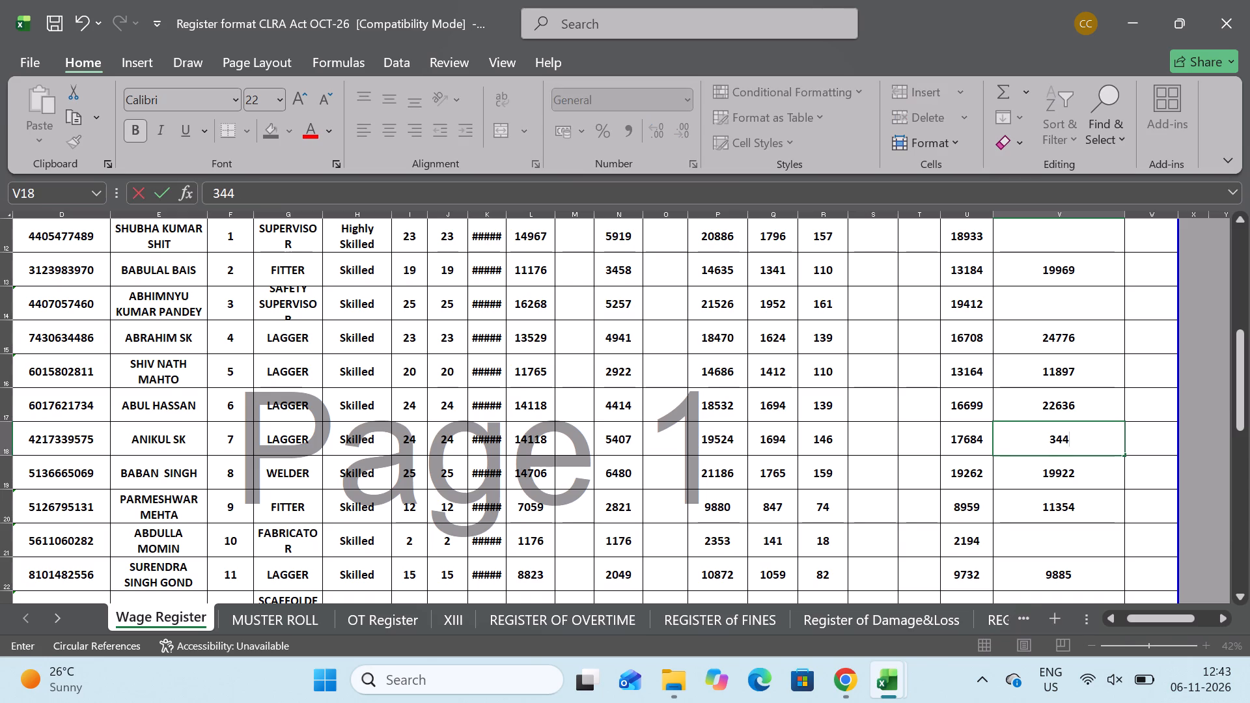
text(61)
key(Return)
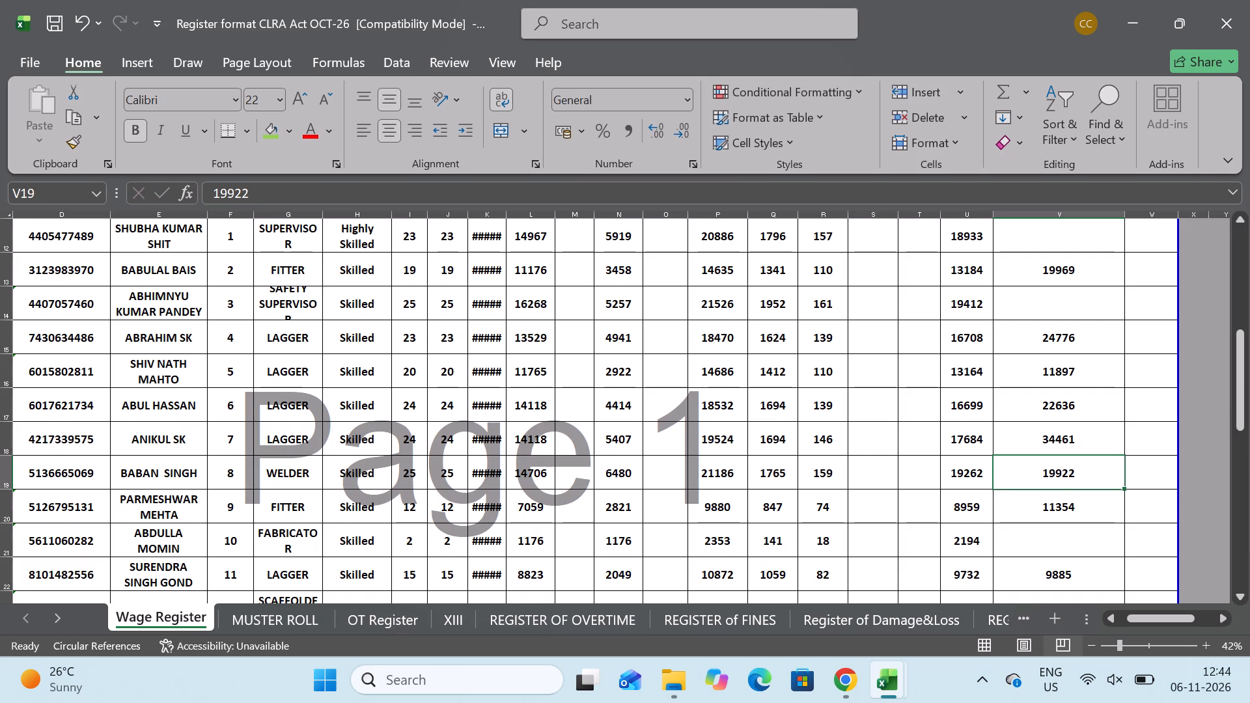
Enter 18908 in the signature column for serial number 24 of the Wage Register.
scroll(1035, 420, up, 1)
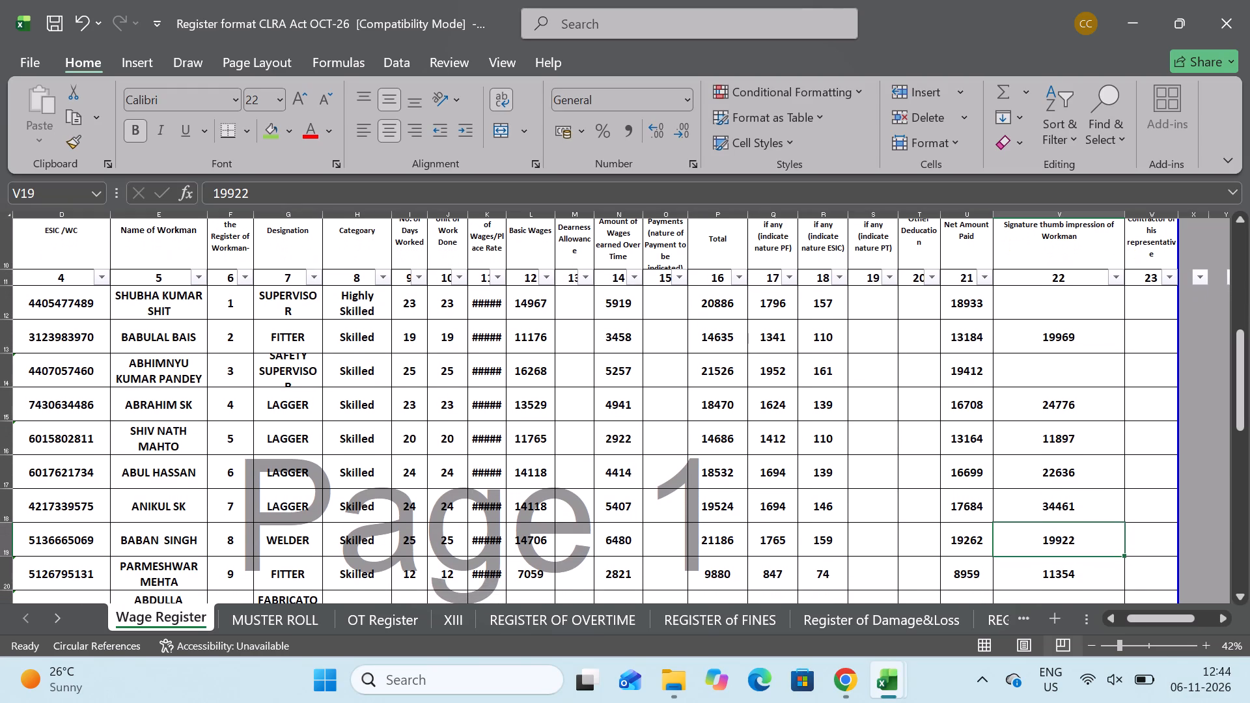
scroll(1035, 420, down, 1)
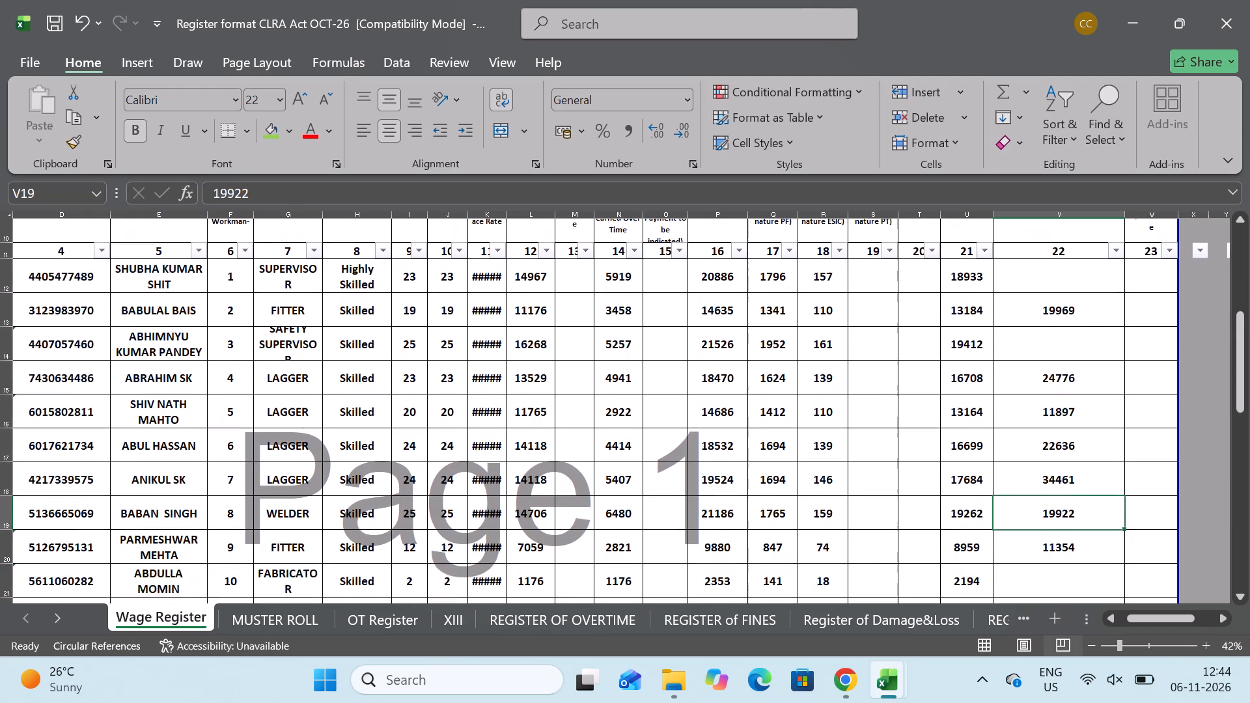
scroll(1035, 420, down, 4)
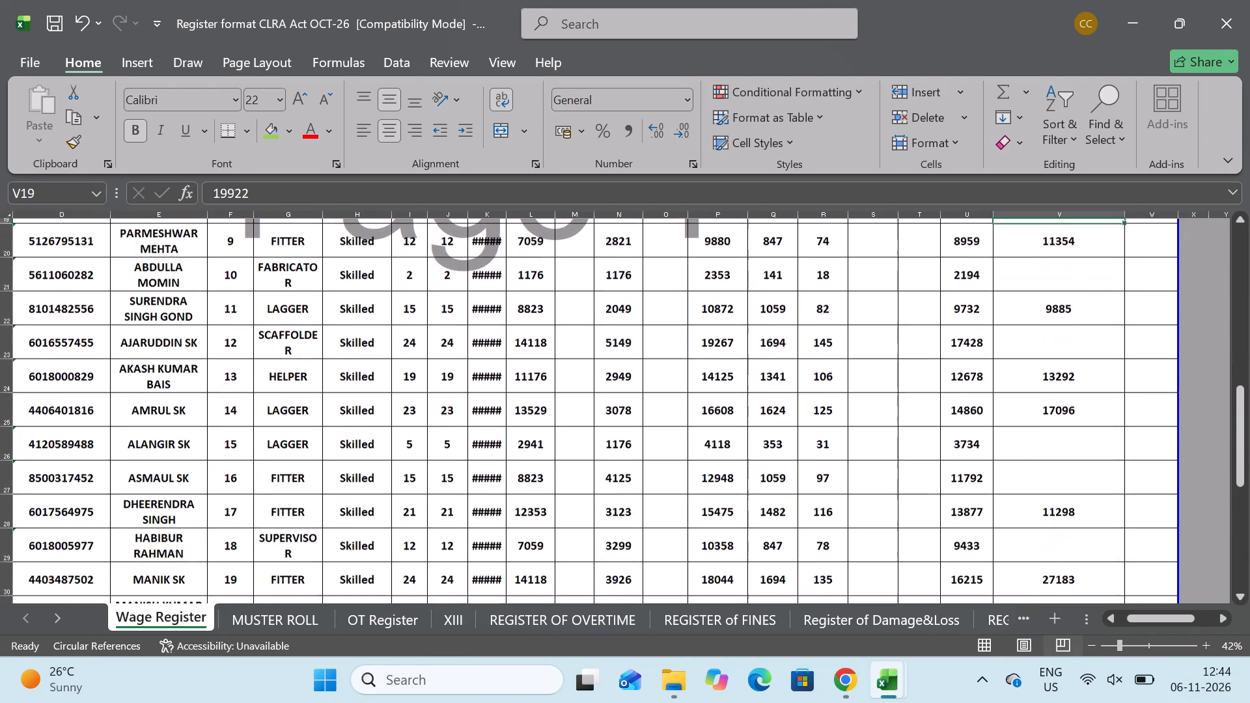
scroll(1035, 420, down, 4)
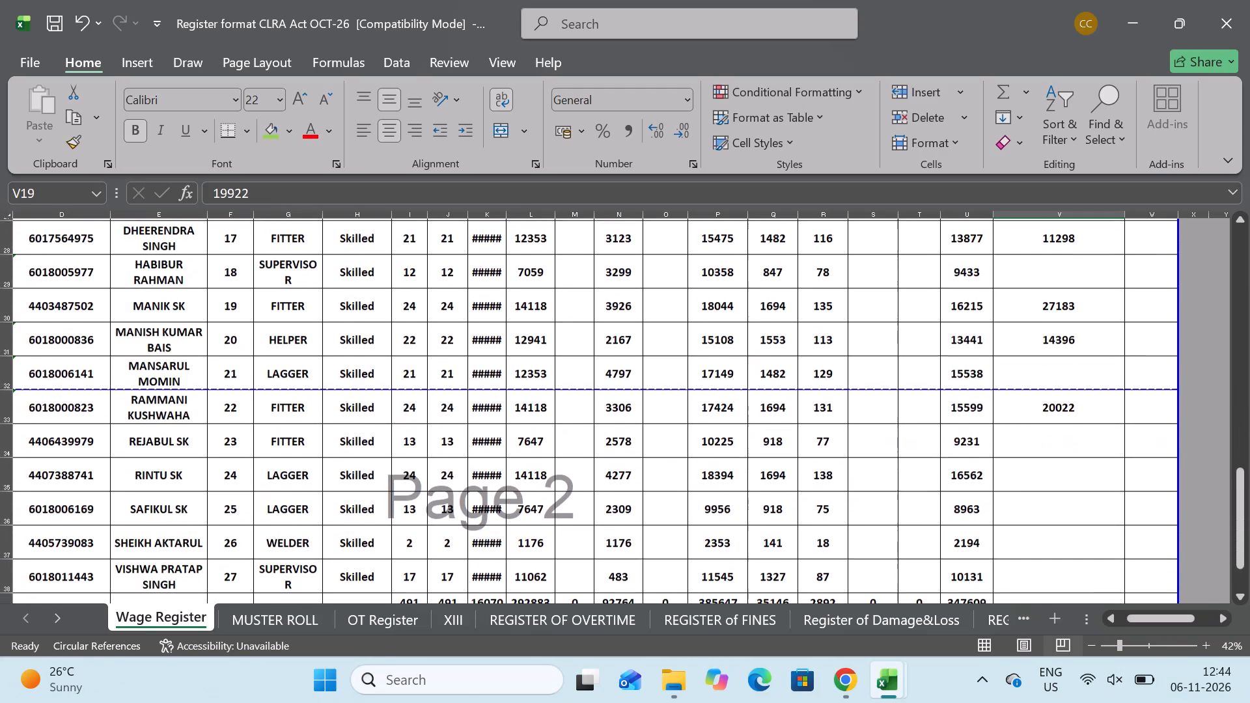
click(1061, 480)
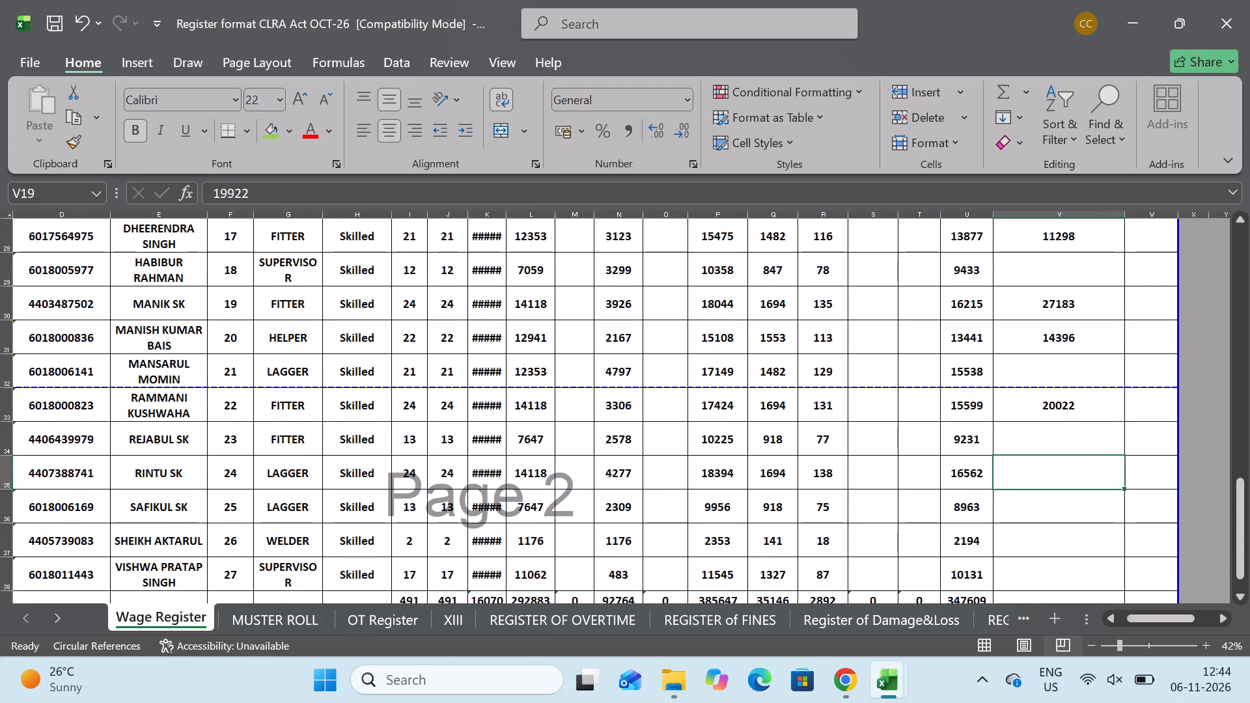
text(189)
key(0)
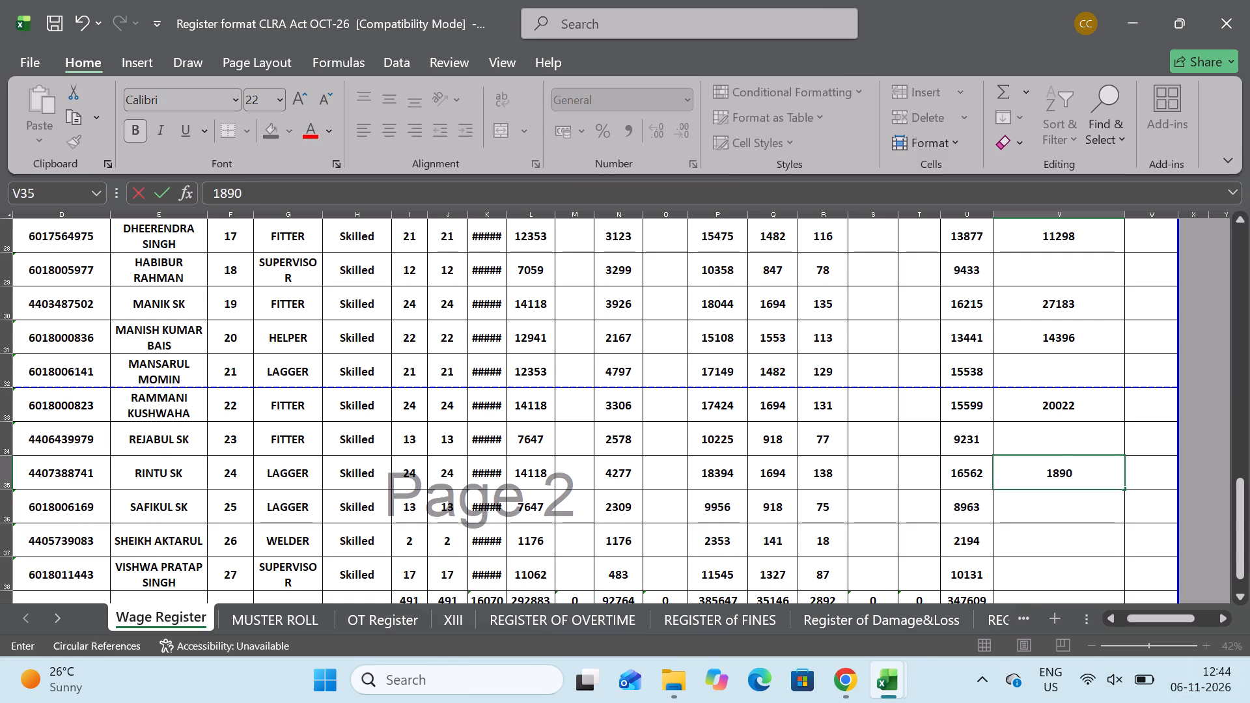
key(8)
key(Return)
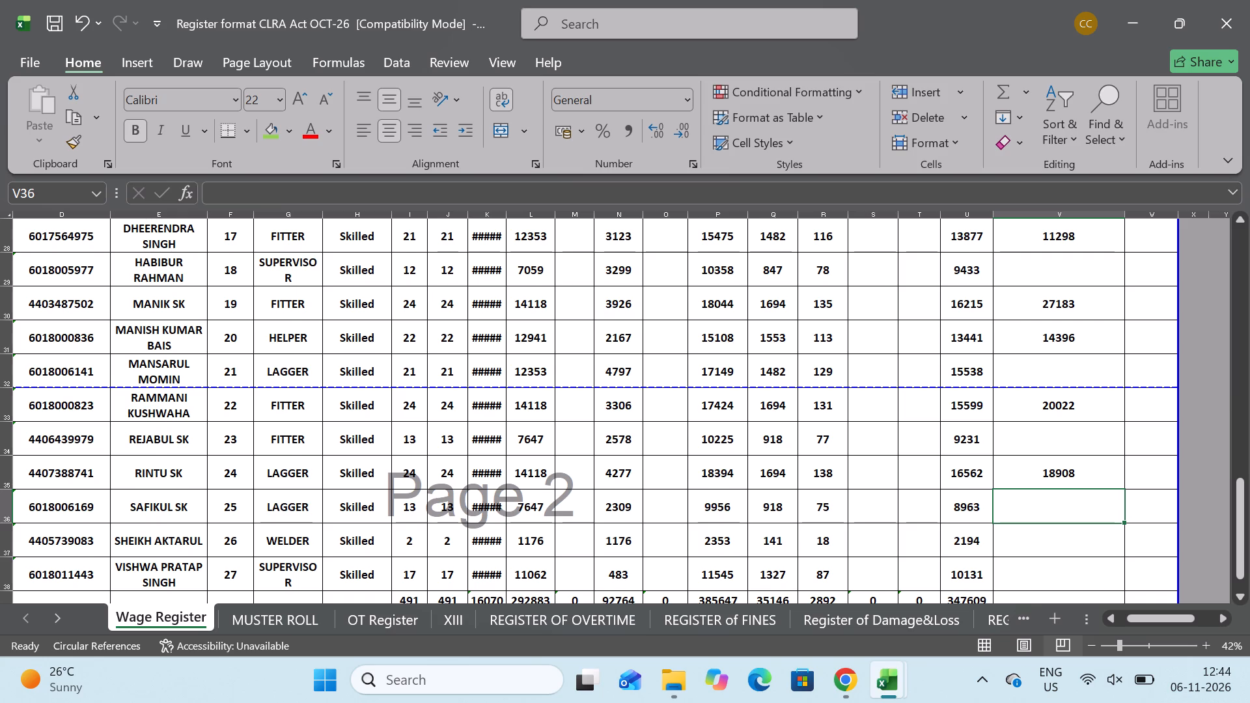
scroll(651, 525, up, 2)
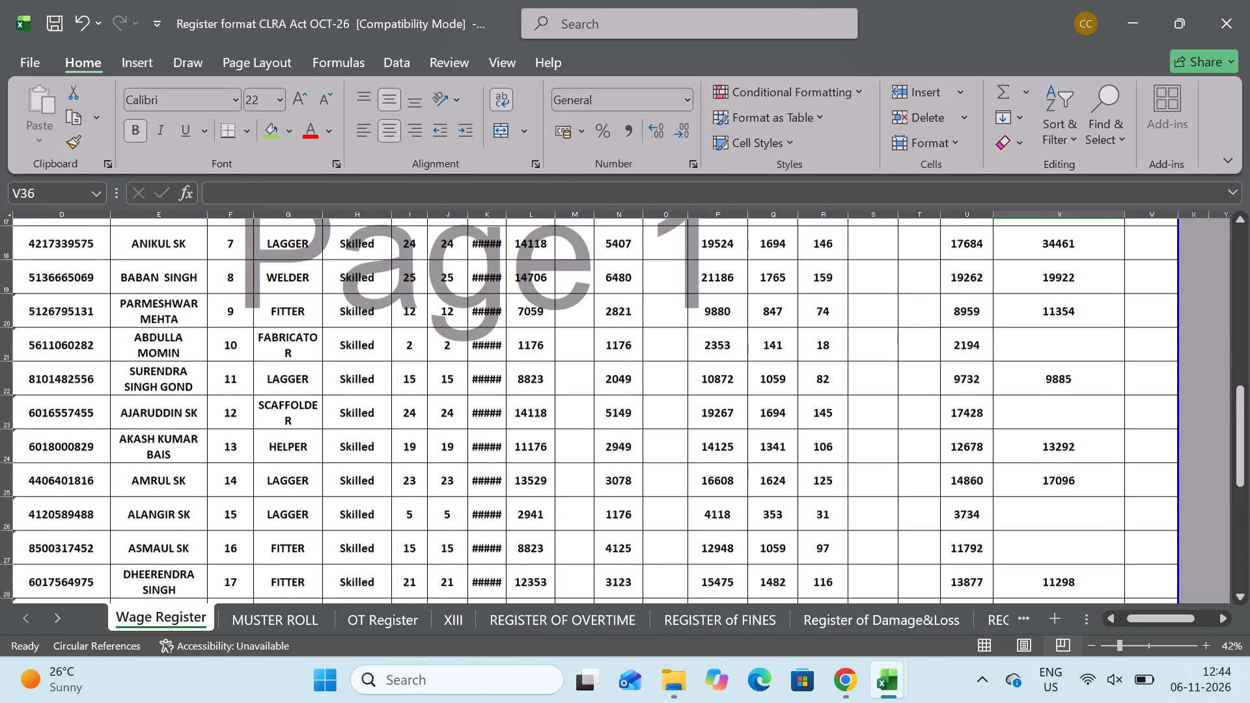
click(1031, 550)
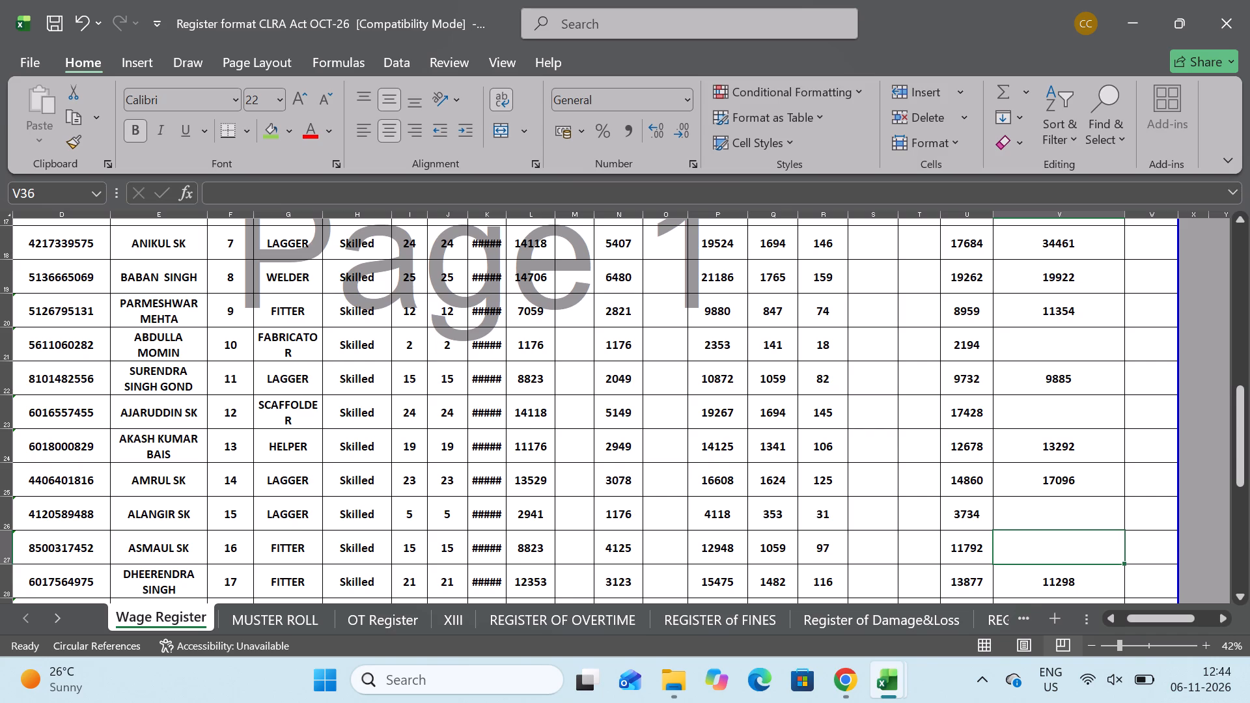
text(222)
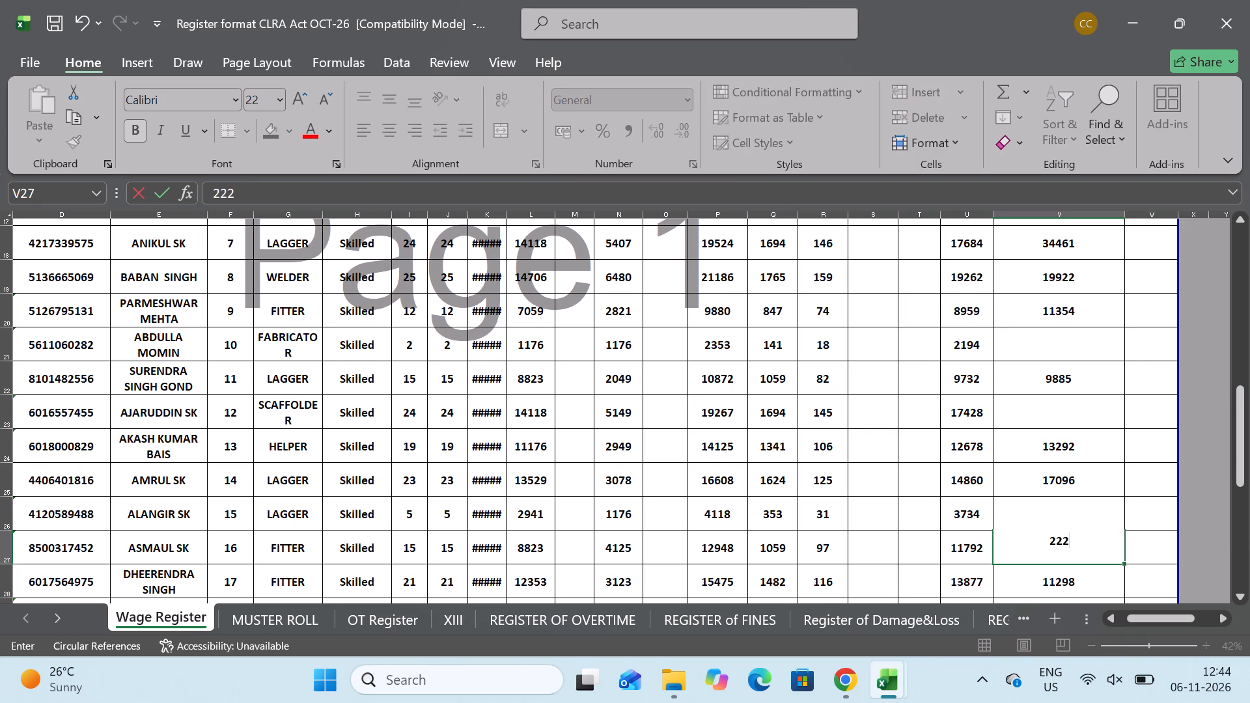
text(81)
key(Return)
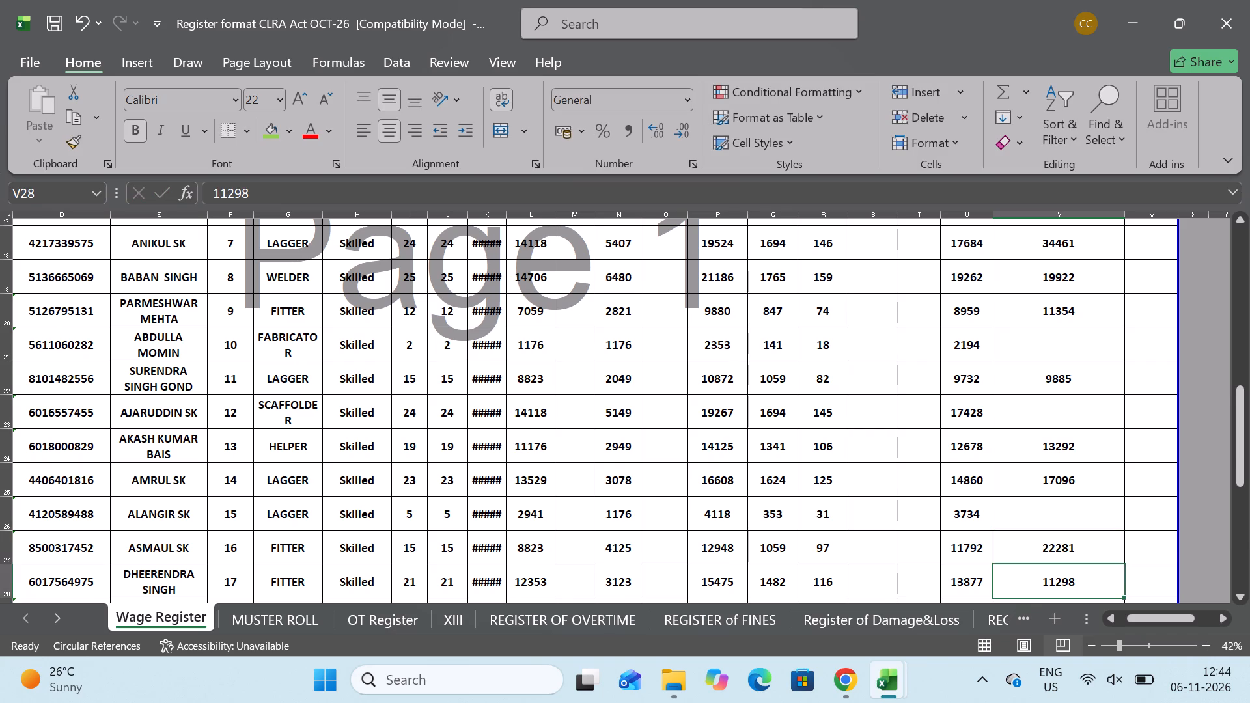
Enter 11297 in the signature column for serial number 10 of the Wage Register.
scroll(1031, 550, down, 2)
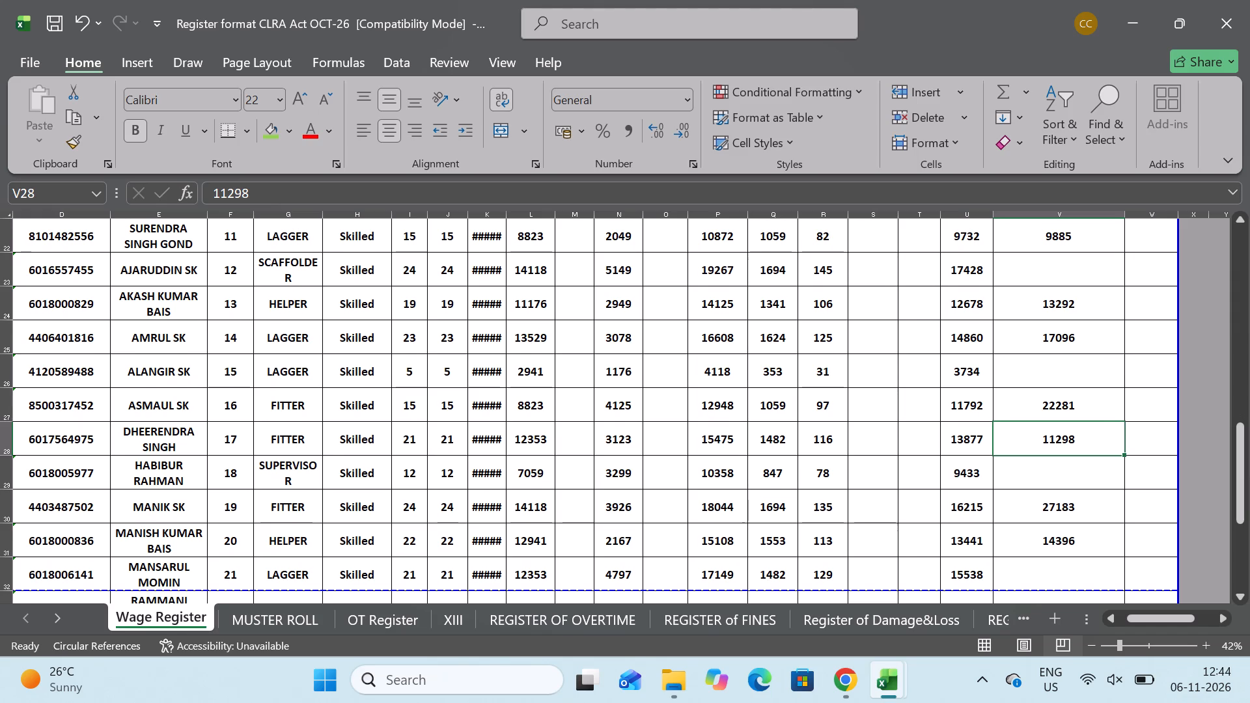
scroll(1031, 550, up, 2)
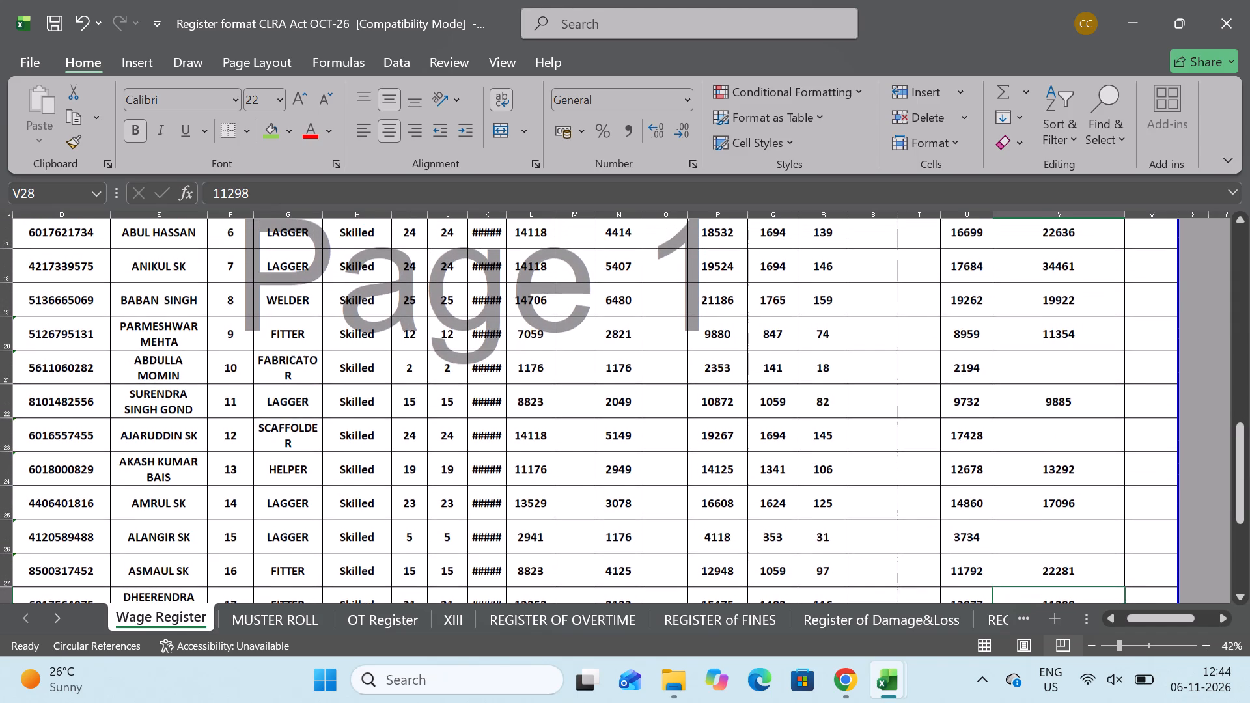
click(1077, 378)
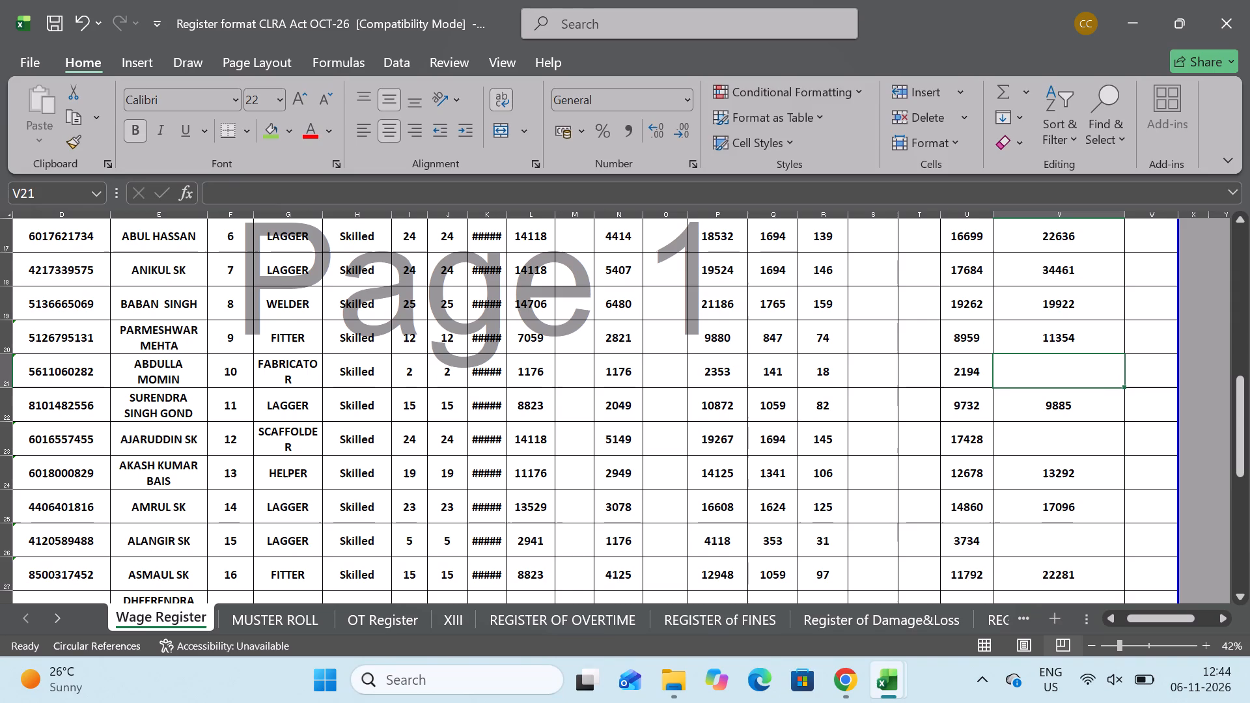
text(1120)
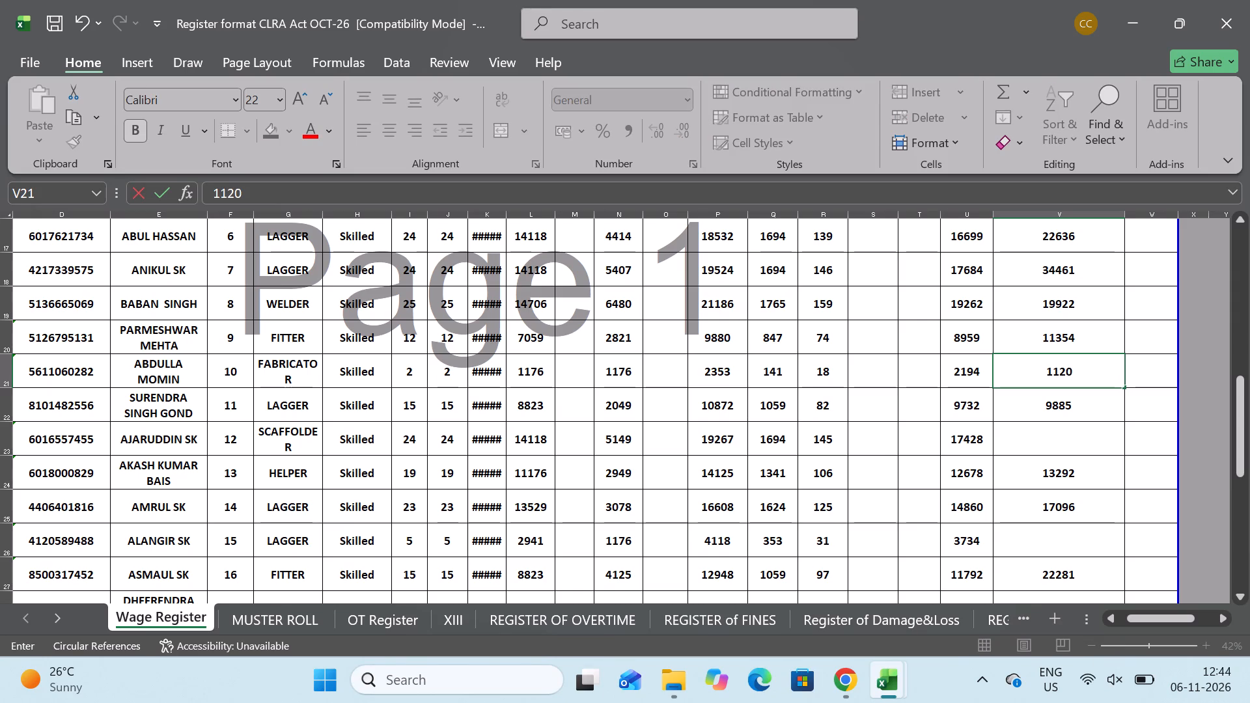
key(BackSpace)
text(97)
click(1057, 435)
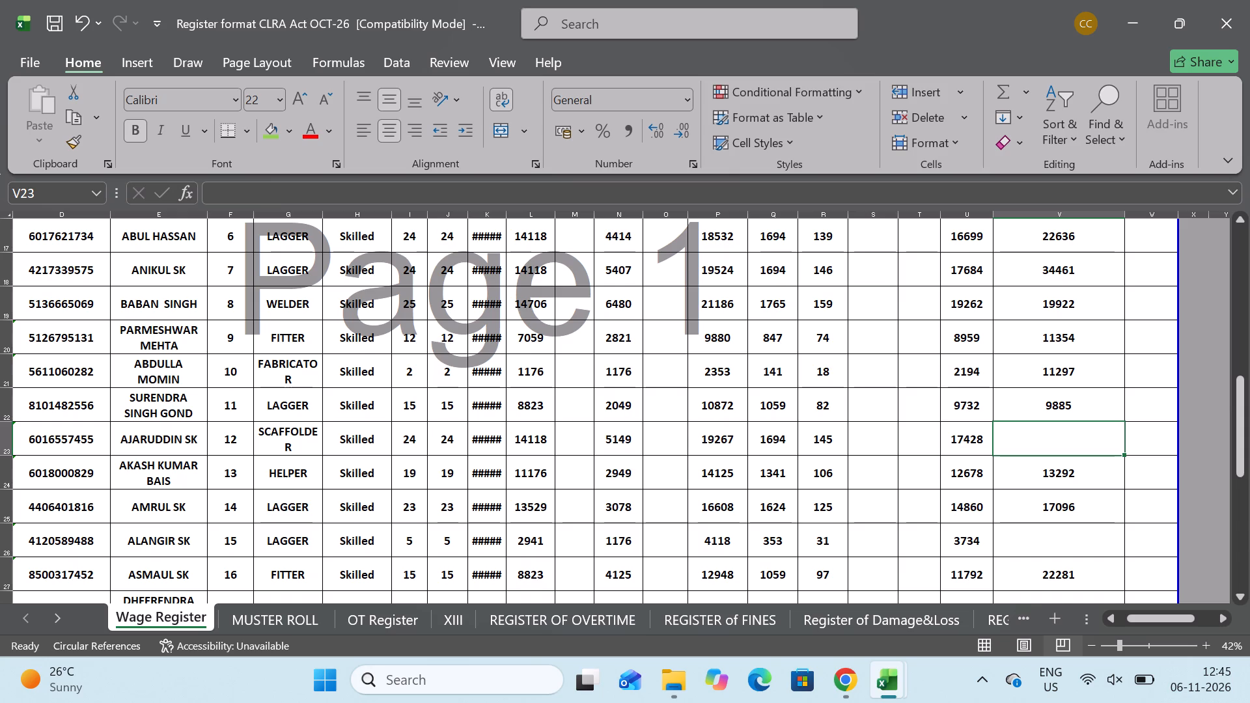
Enter 8046 in the signature column for serial number 23 of the Wage Register.
scroll(1057, 435, down, 3)
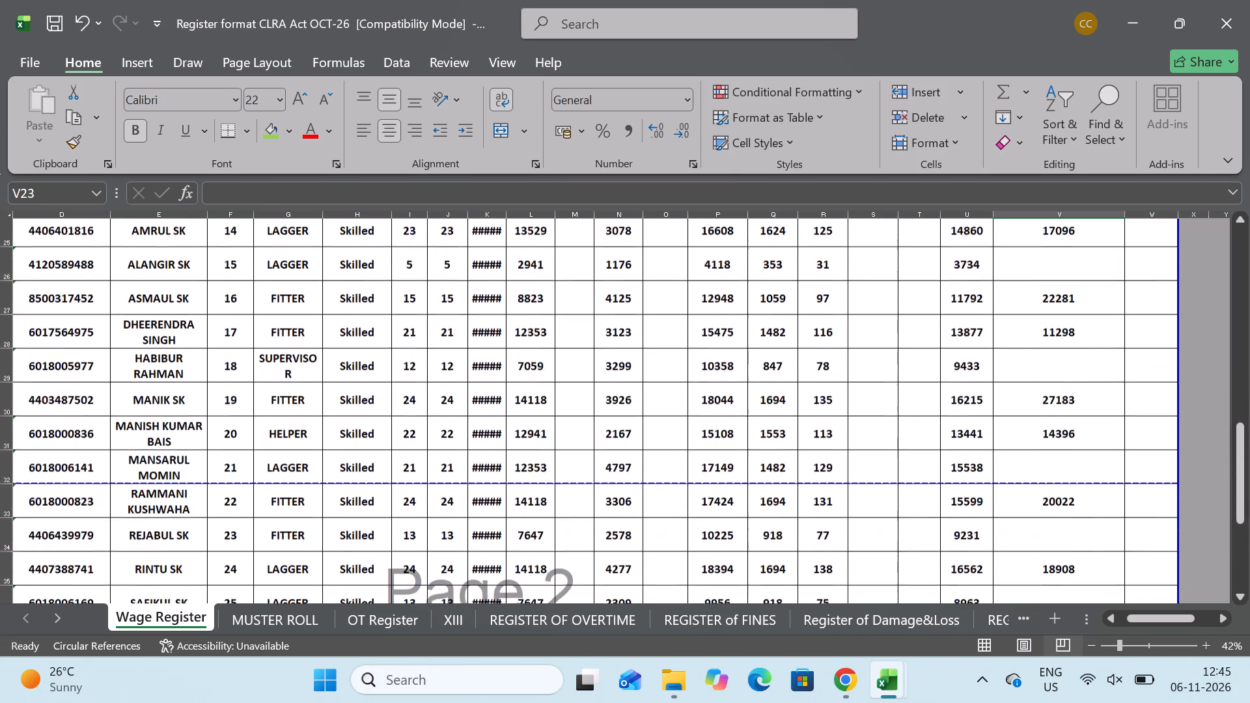
scroll(1057, 435, down, 1)
click(1073, 517)
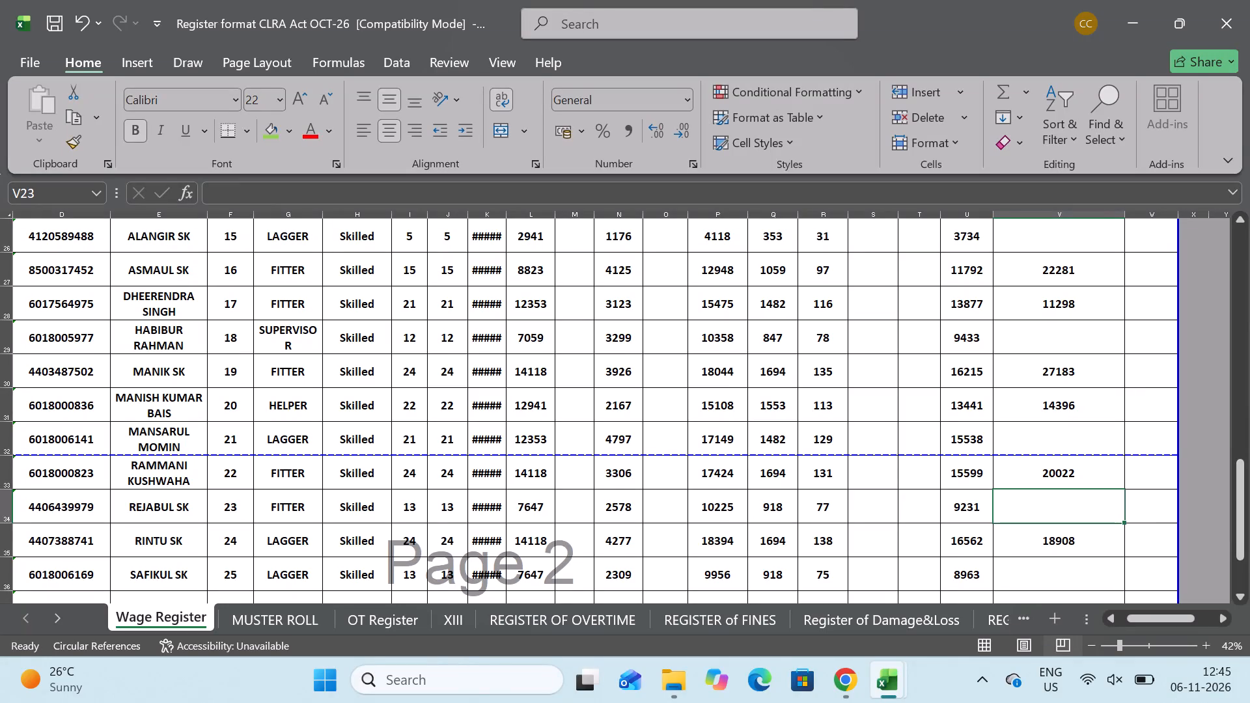
text(8046)
key(Return)
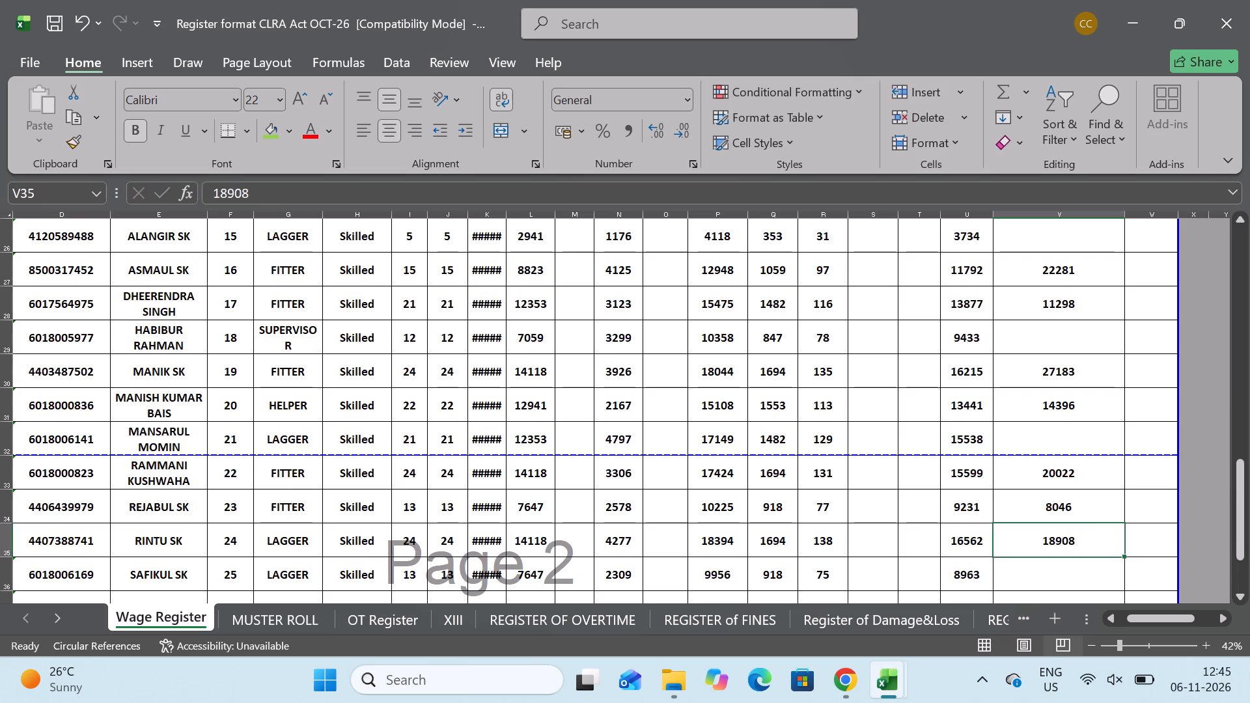
Enter 8298 in the signature column for serial number 25 of the Wage Register.
click(1041, 570)
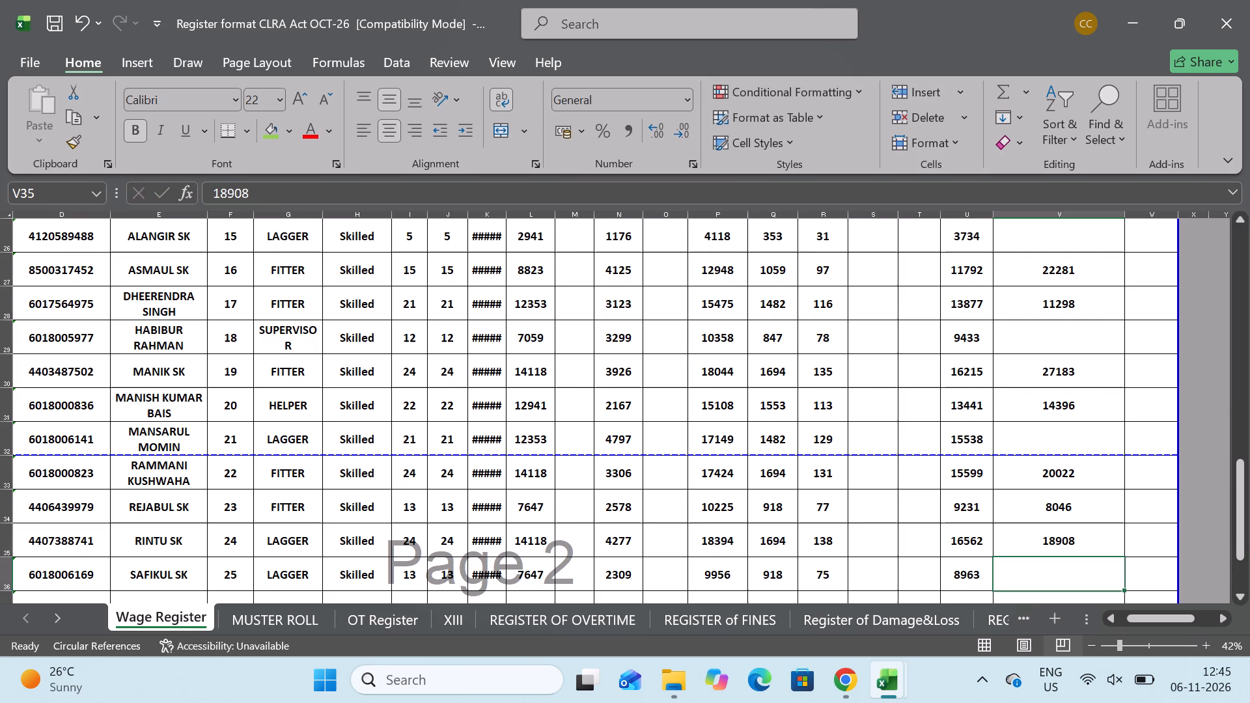
text(82)
text(98)
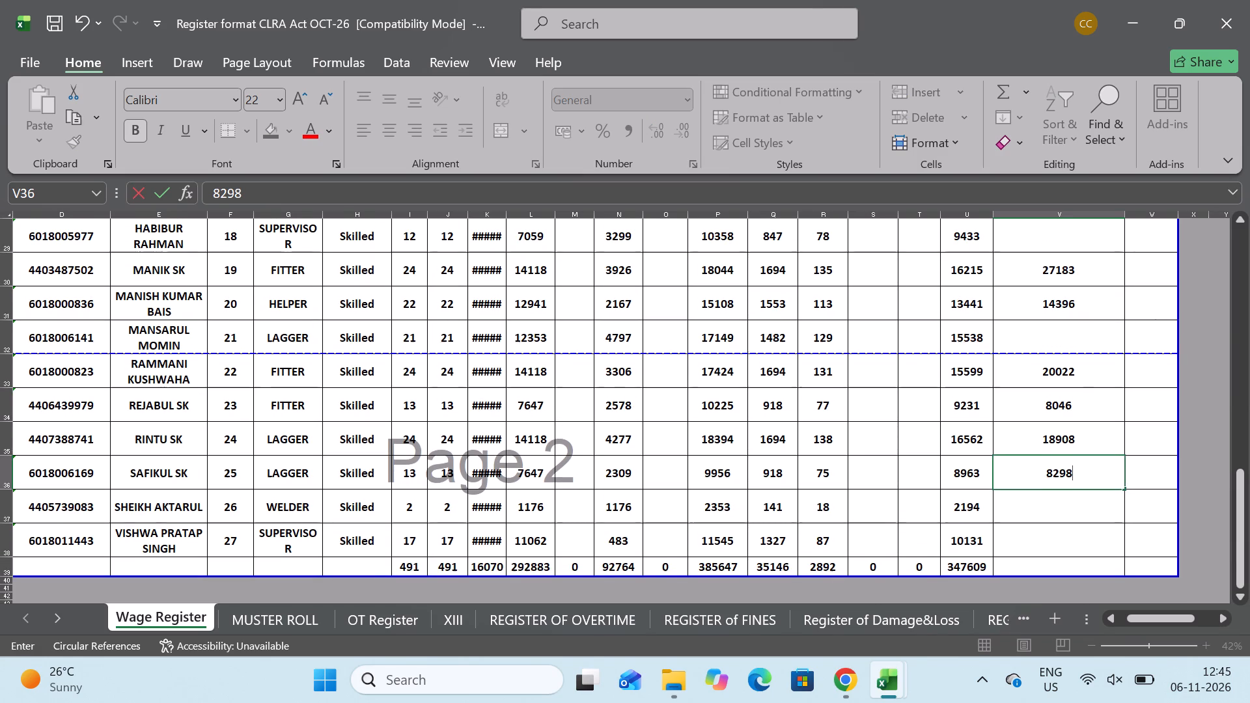
Enter 0 in the signature column for serial number 15 of the Wage Register.
scroll(1031, 500, up, 2)
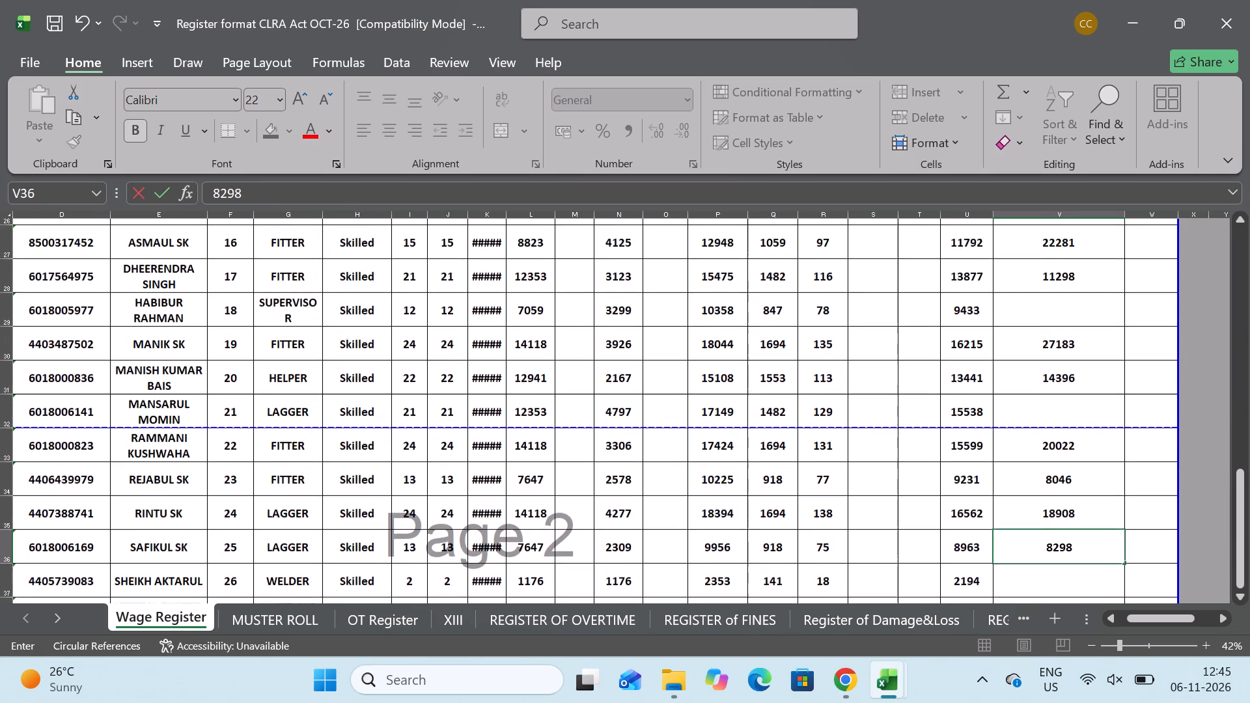
scroll(1031, 500, up, 2)
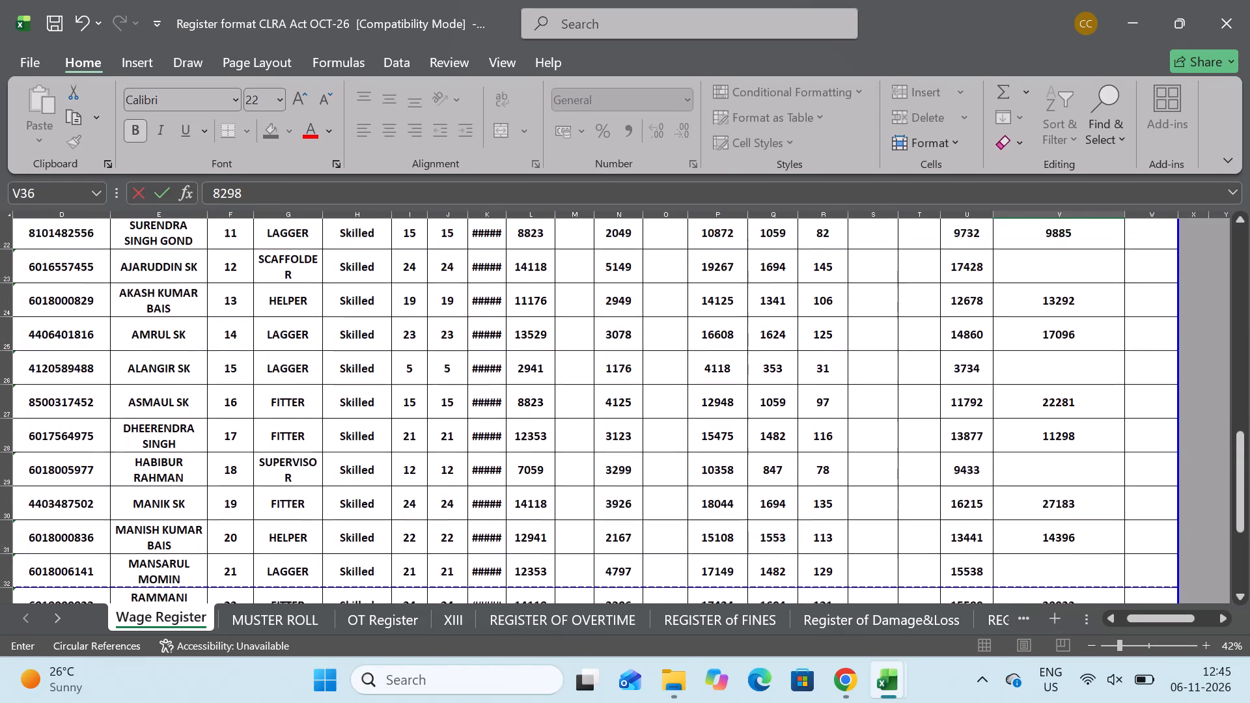
click(1072, 384)
key(0)
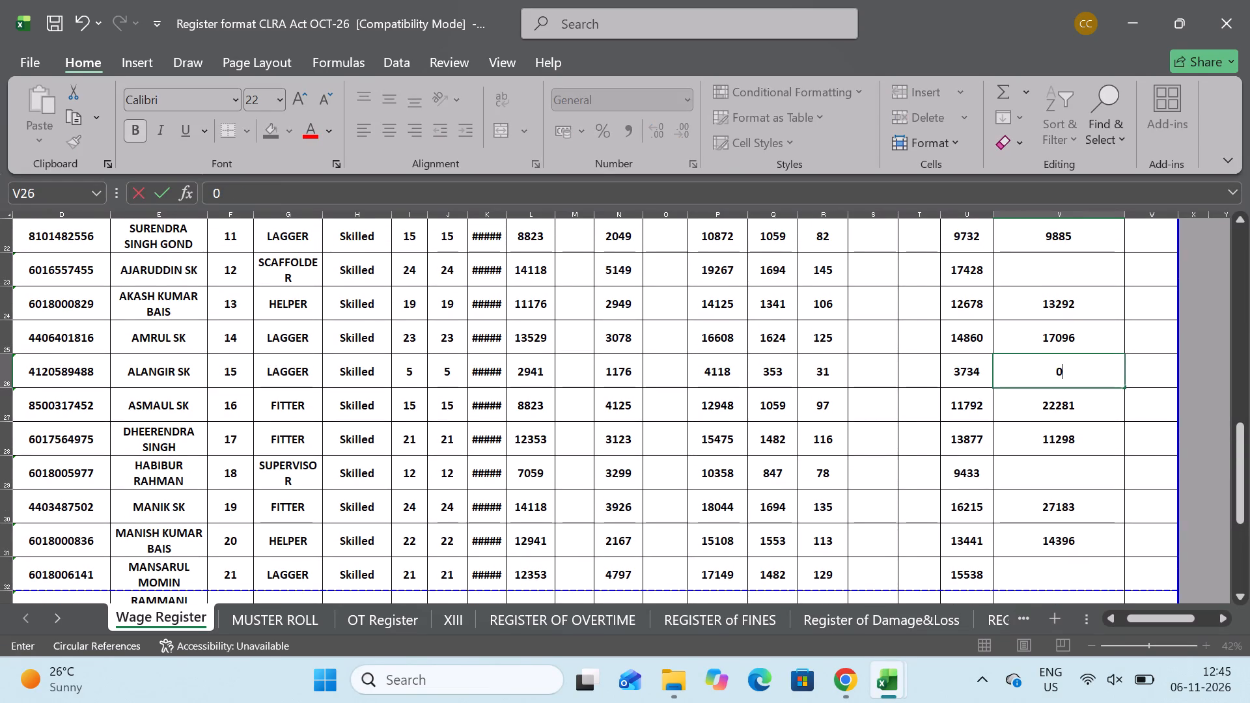
key(Return)
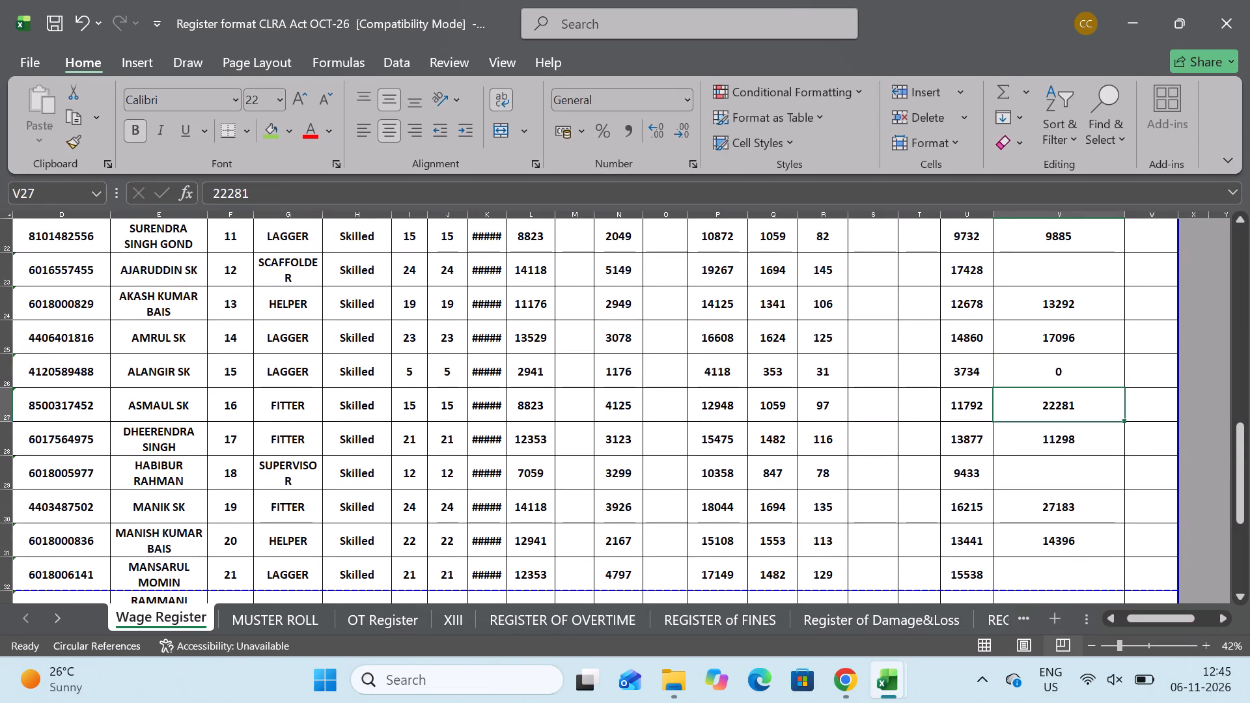
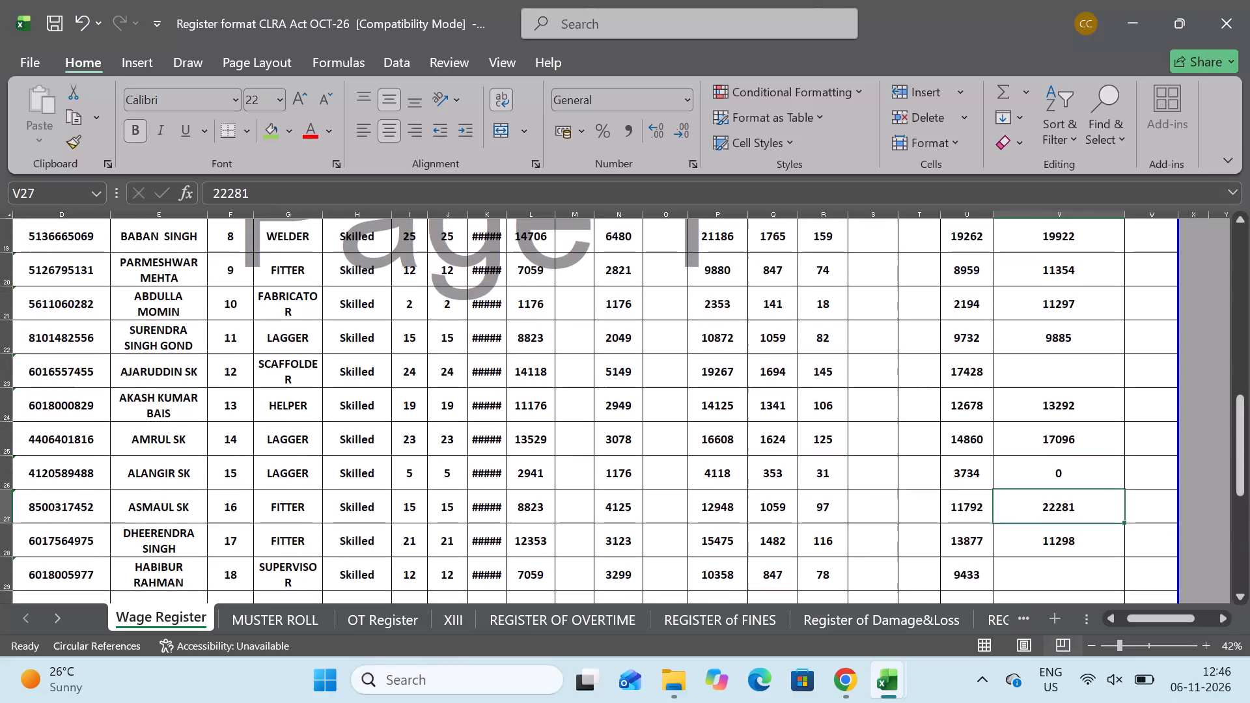
Enter 17980 in the signature column for serial number 12 of the Wage Register.
click(1059, 375)
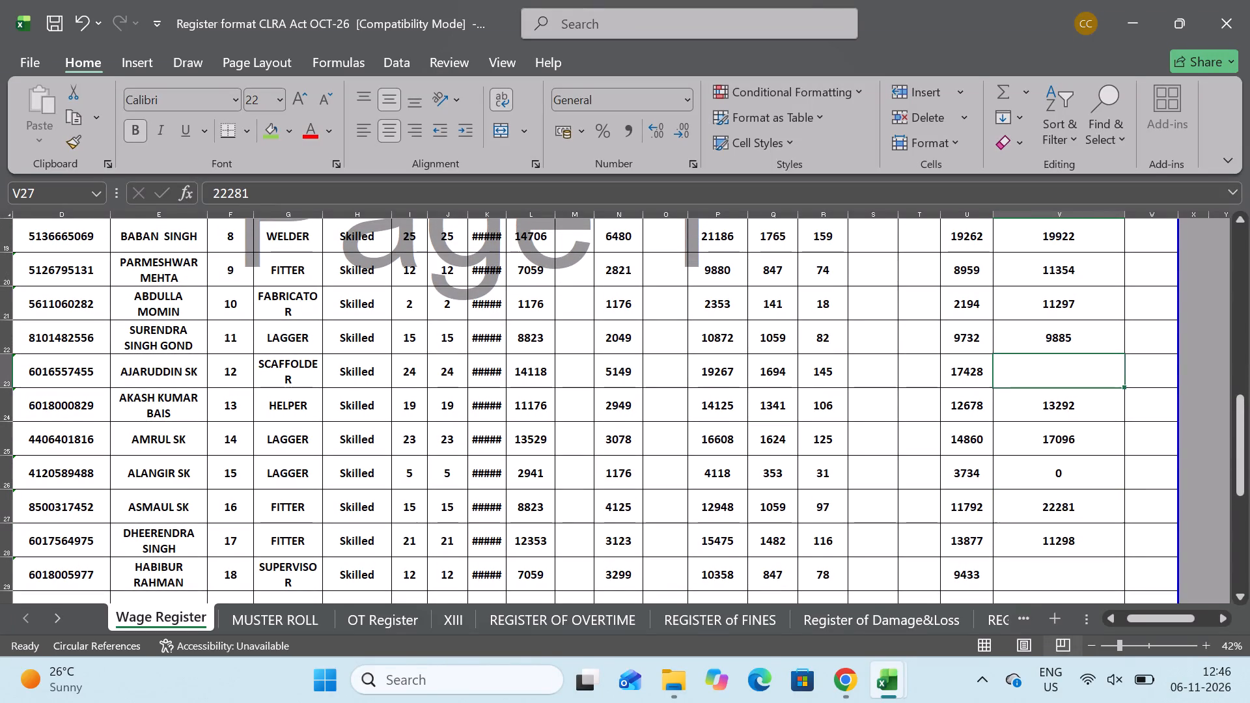
text(19)
key(8)
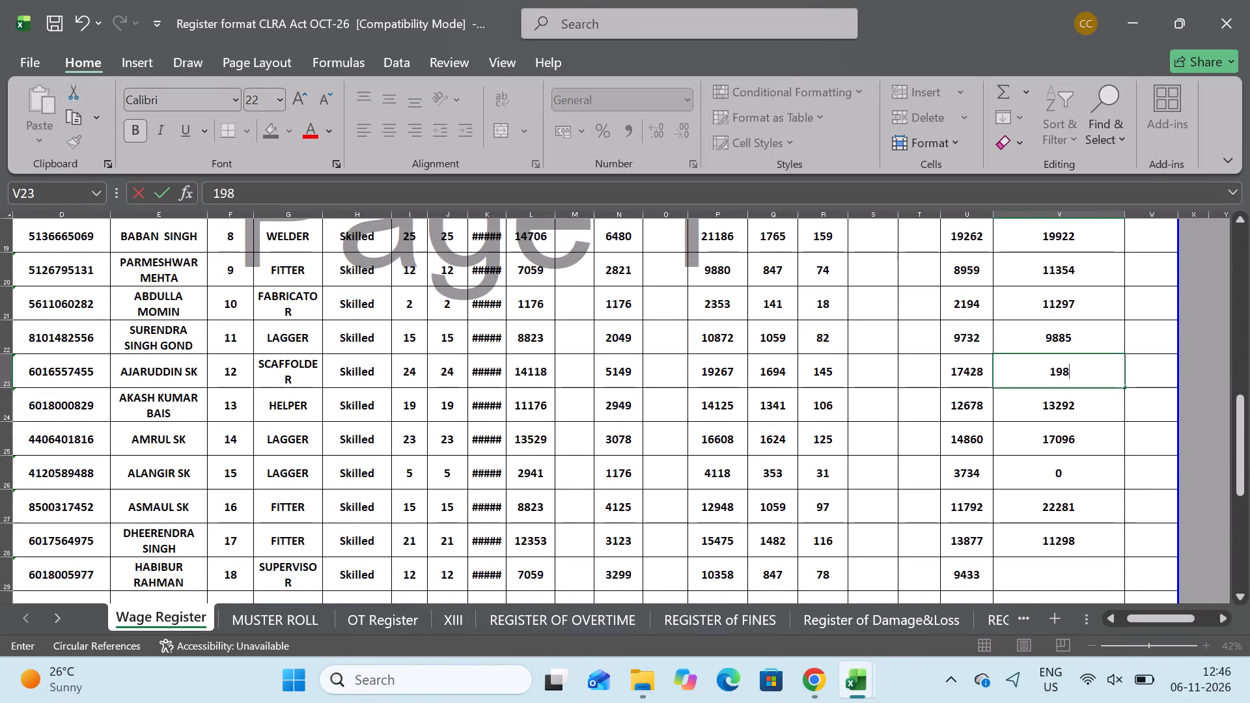
key(0)
key(BackSpace)
key(BackSpace)
key(BackSpace)
key(backslash)
key(BackSpace)
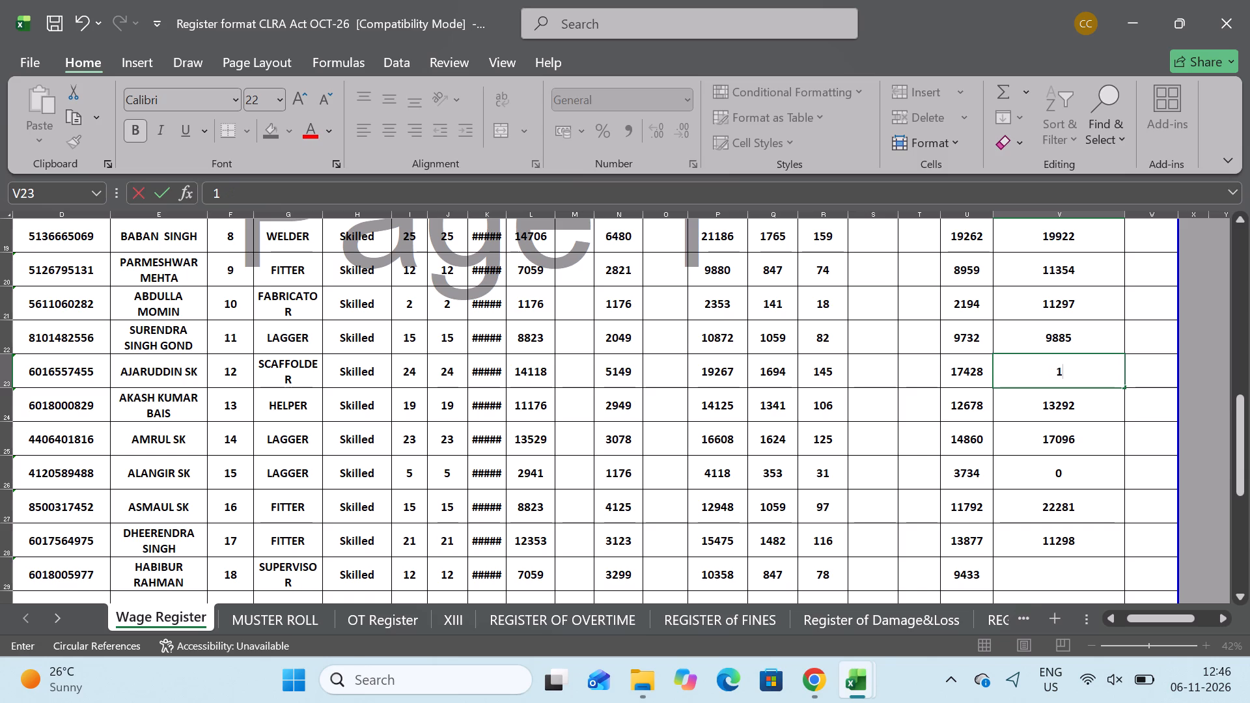
text(7980)
key(Return)
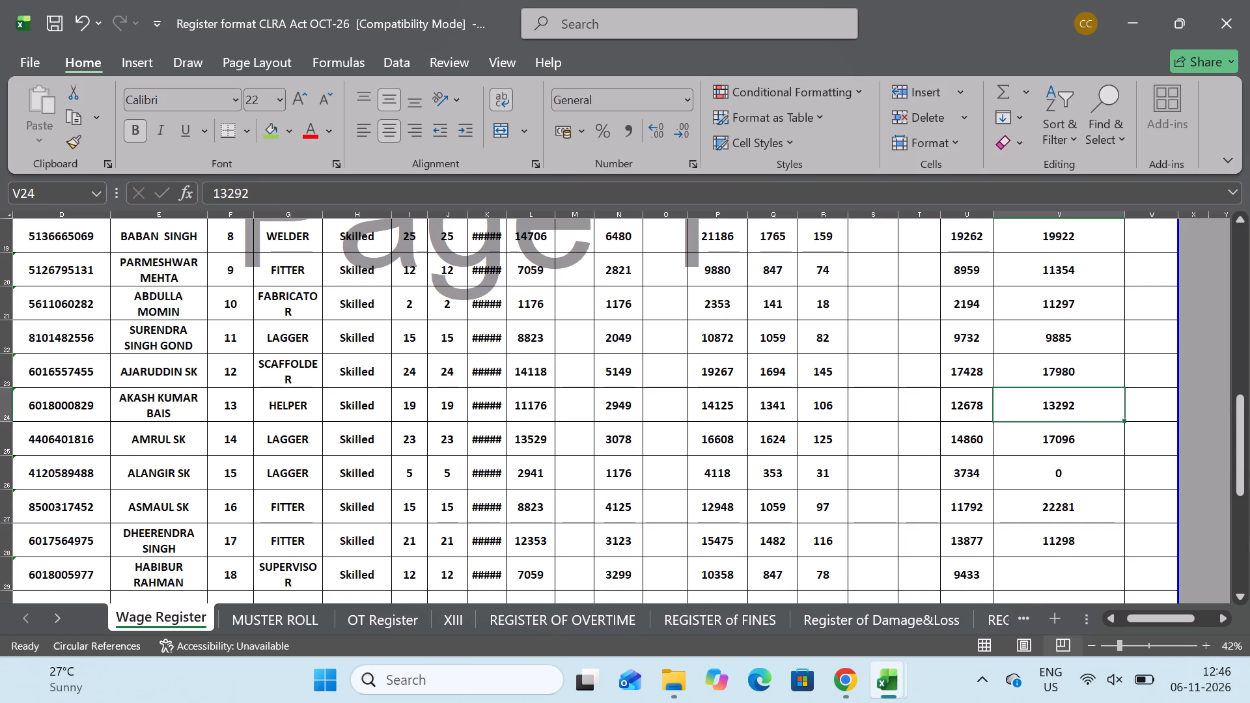
Enter 27233 in the signature column for serial number 21 of the Wage Register.
scroll(1088, 421, up, 2)
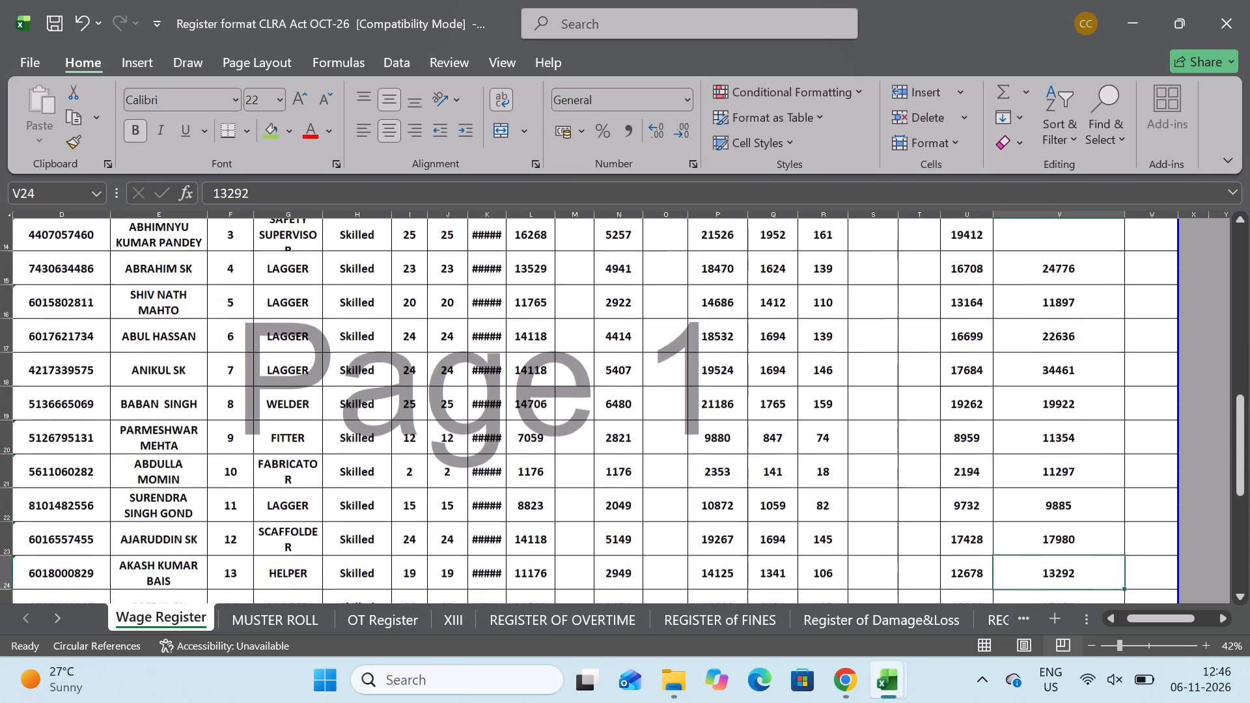
scroll(1088, 421, up, 1)
scroll(1088, 421, down, 1)
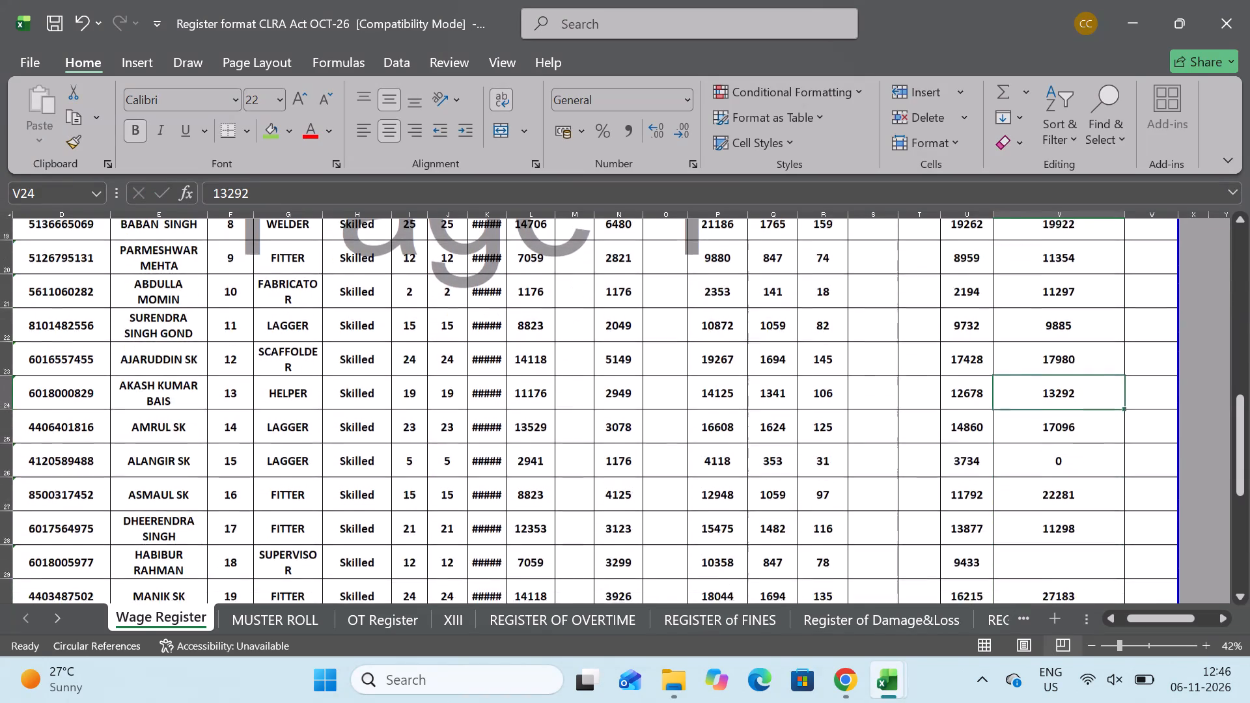
scroll(1088, 421, down, 1)
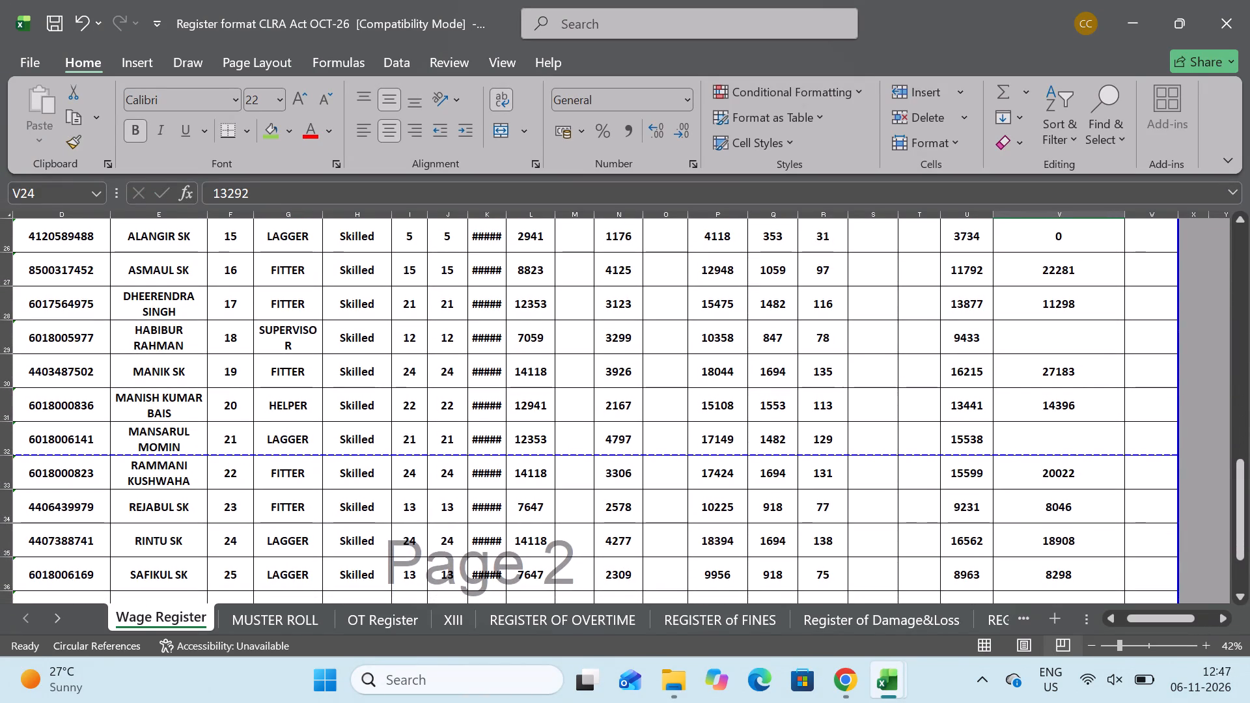
click(1041, 439)
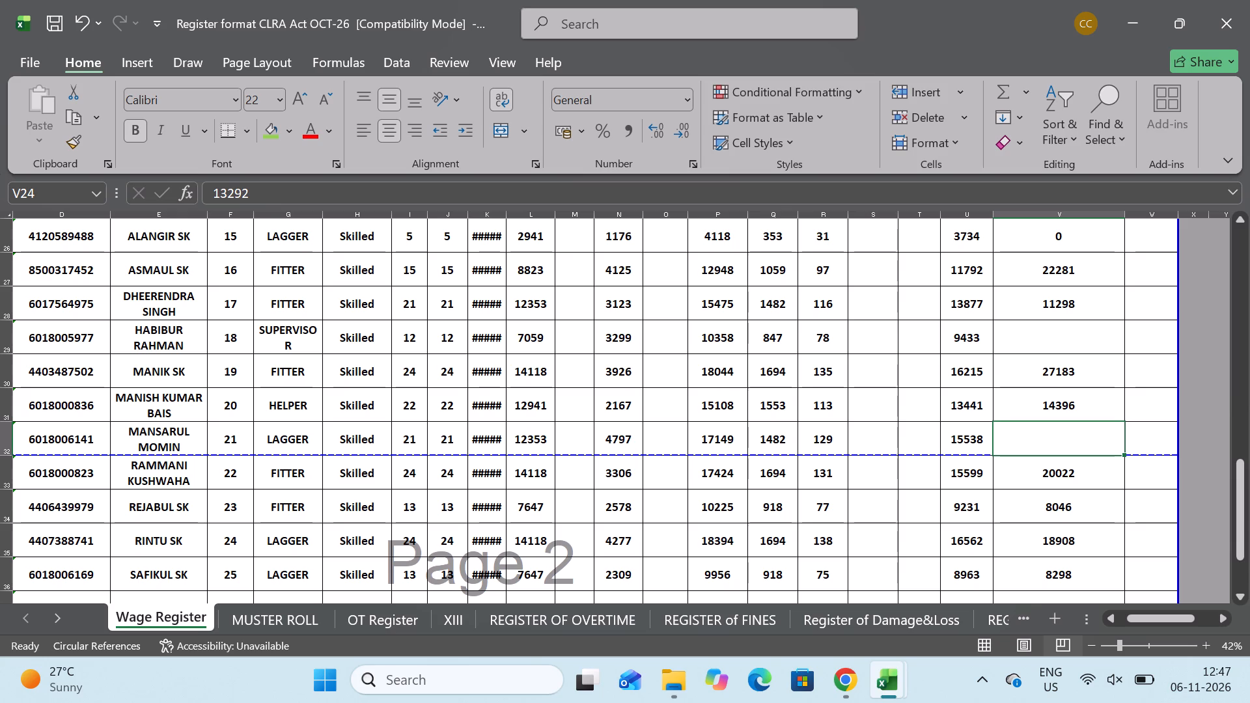
text(27)
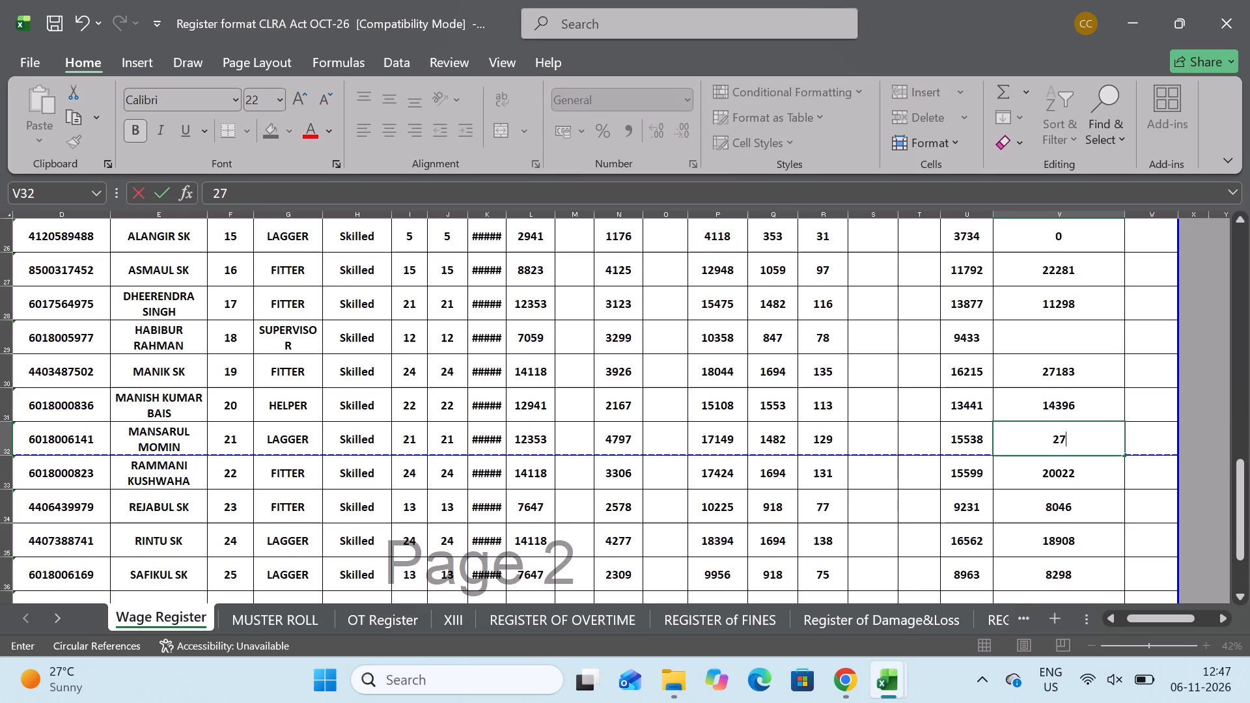
text(233)
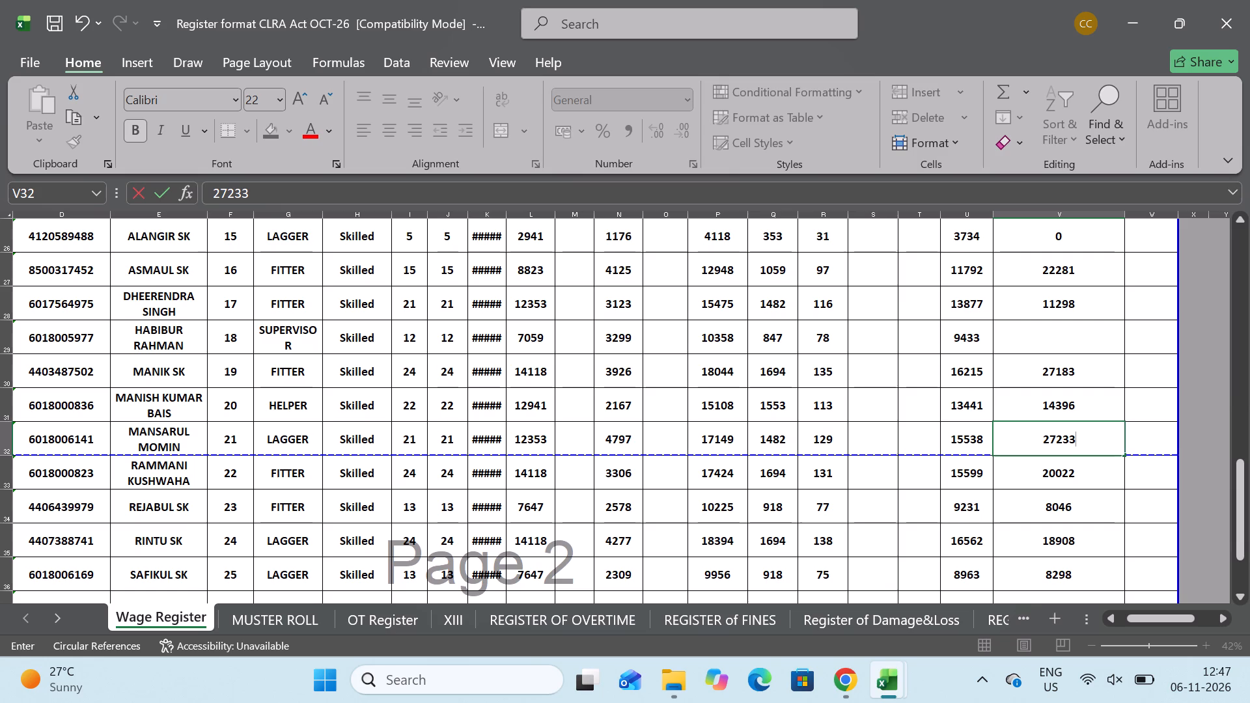
key(Return)
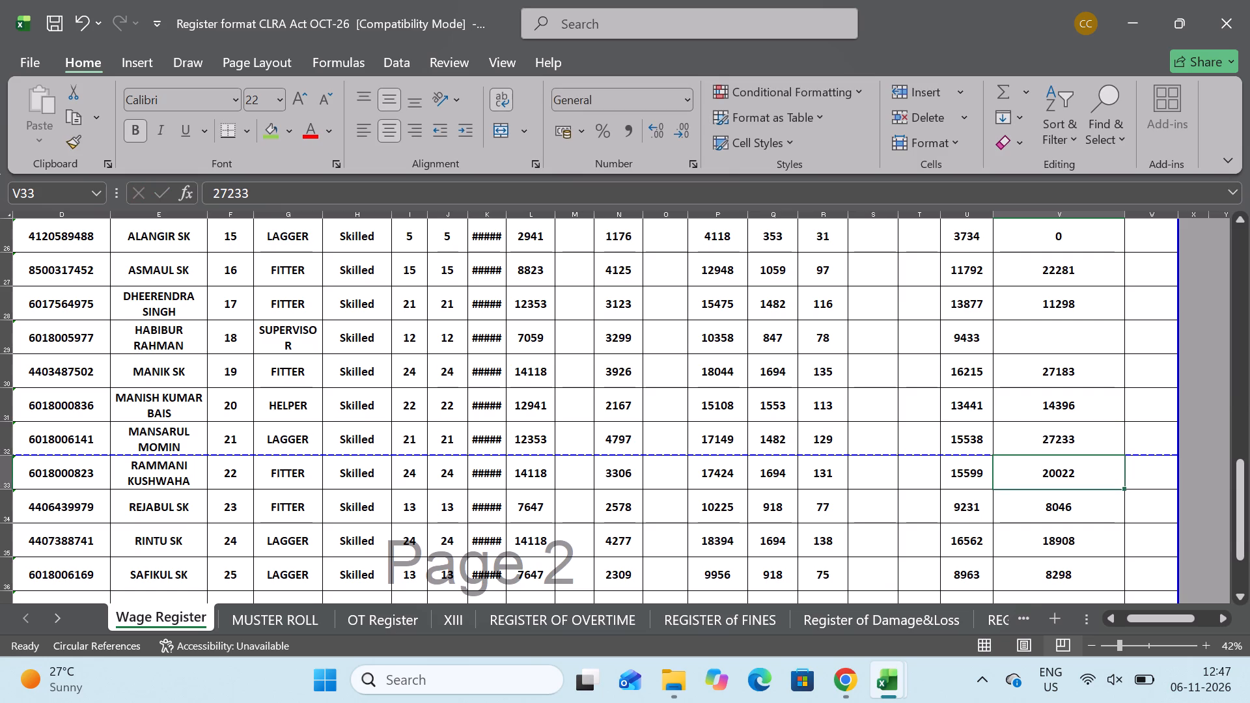
Enter 9989 in the signature column for serial number 26 of the Wage Register.
scroll(1041, 439, down, 1)
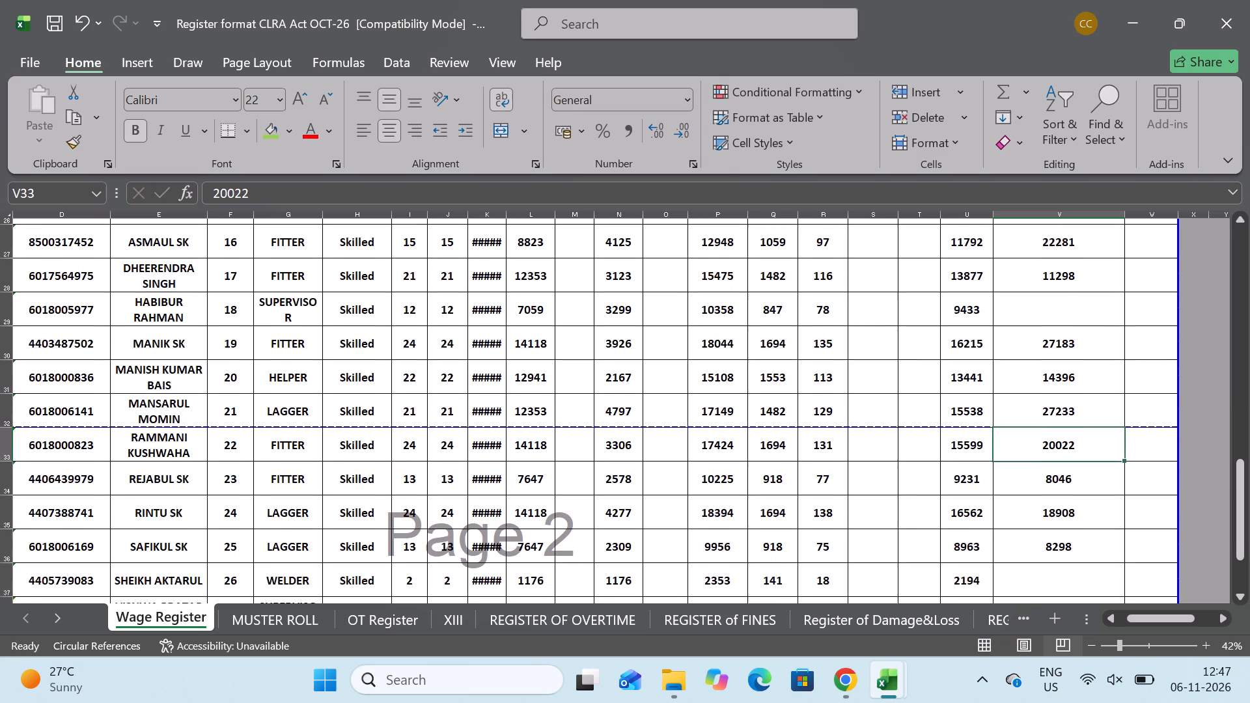
scroll(1041, 439, down, 2)
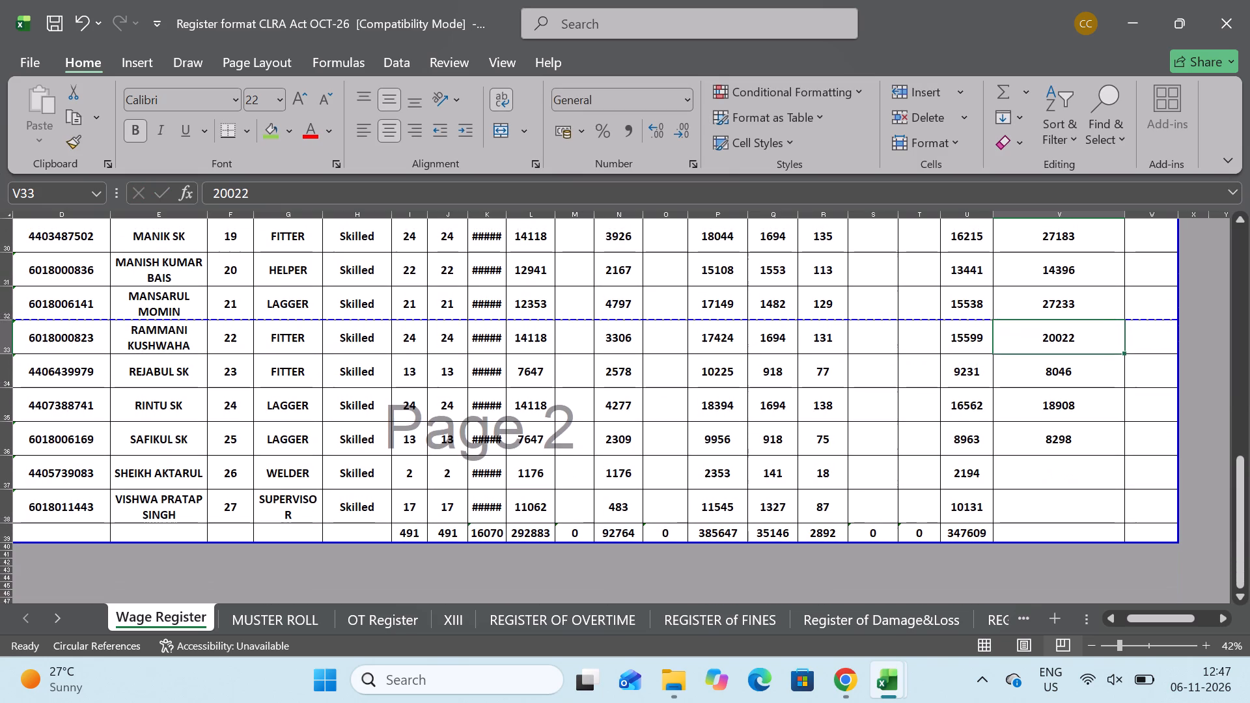
click(1049, 469)
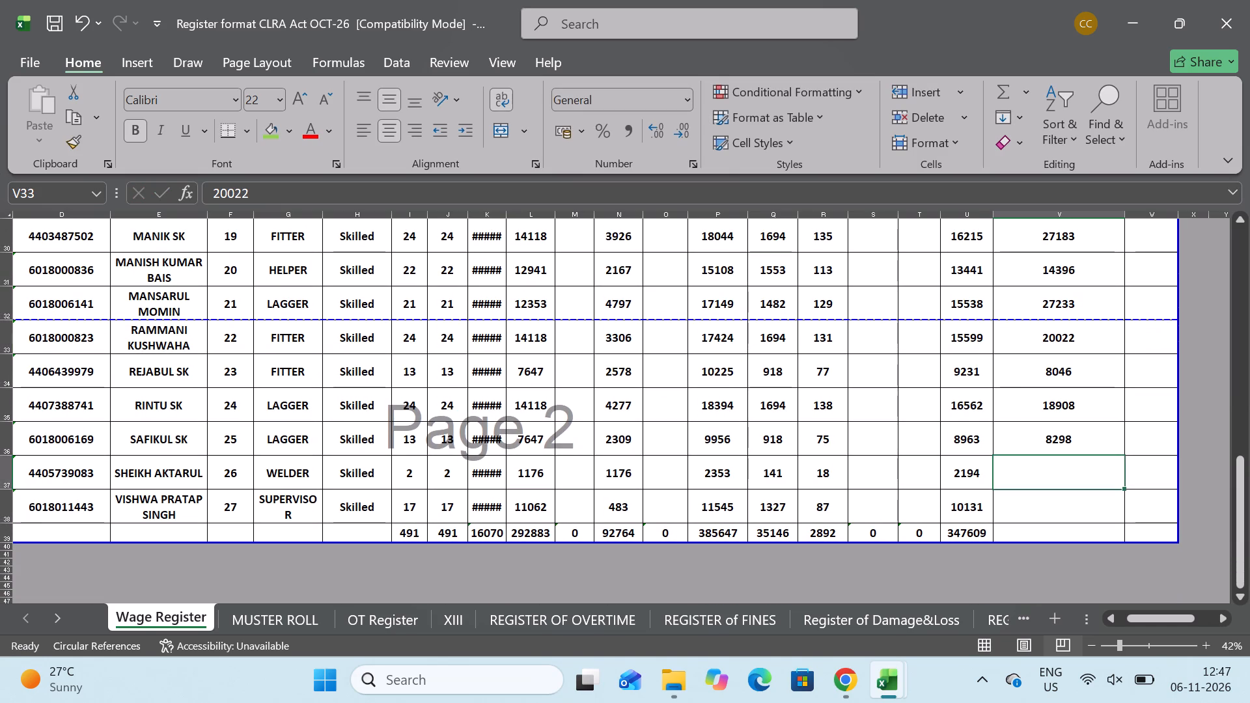
text(9989)
key(Return)
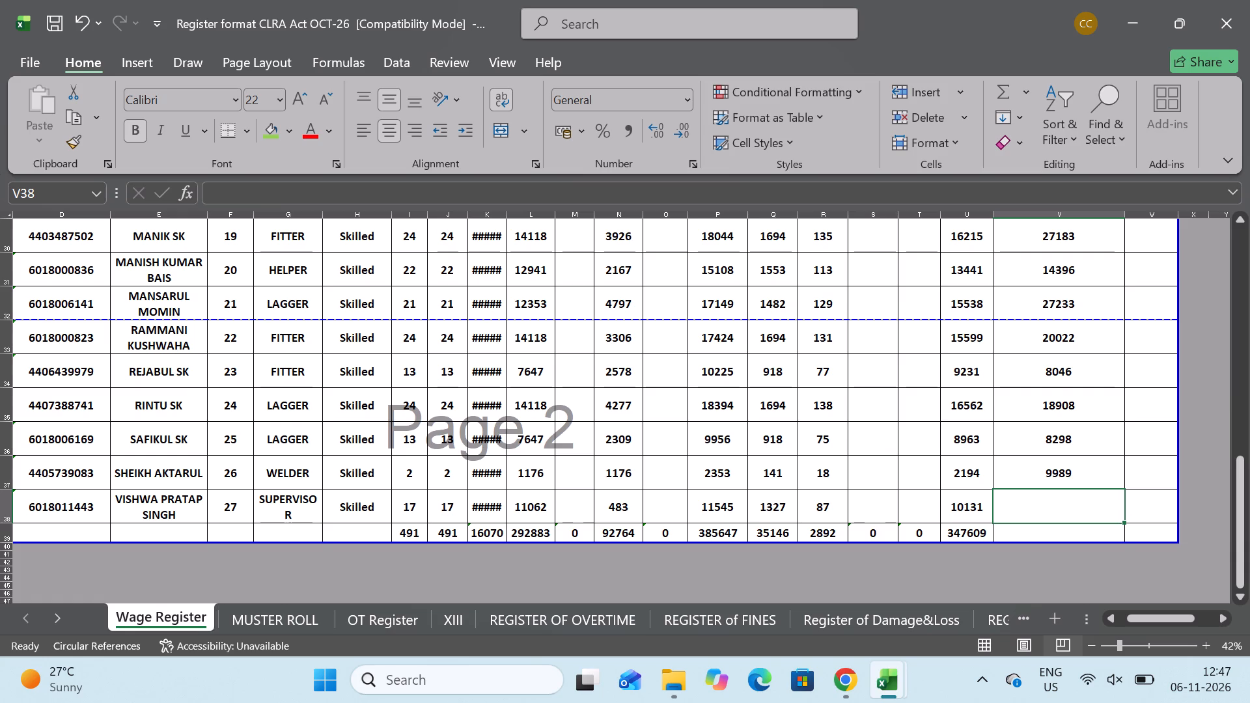
Enter 37068 in the signature column for serial number 18 of the Wage Register.
scroll(1073, 473, up, 1)
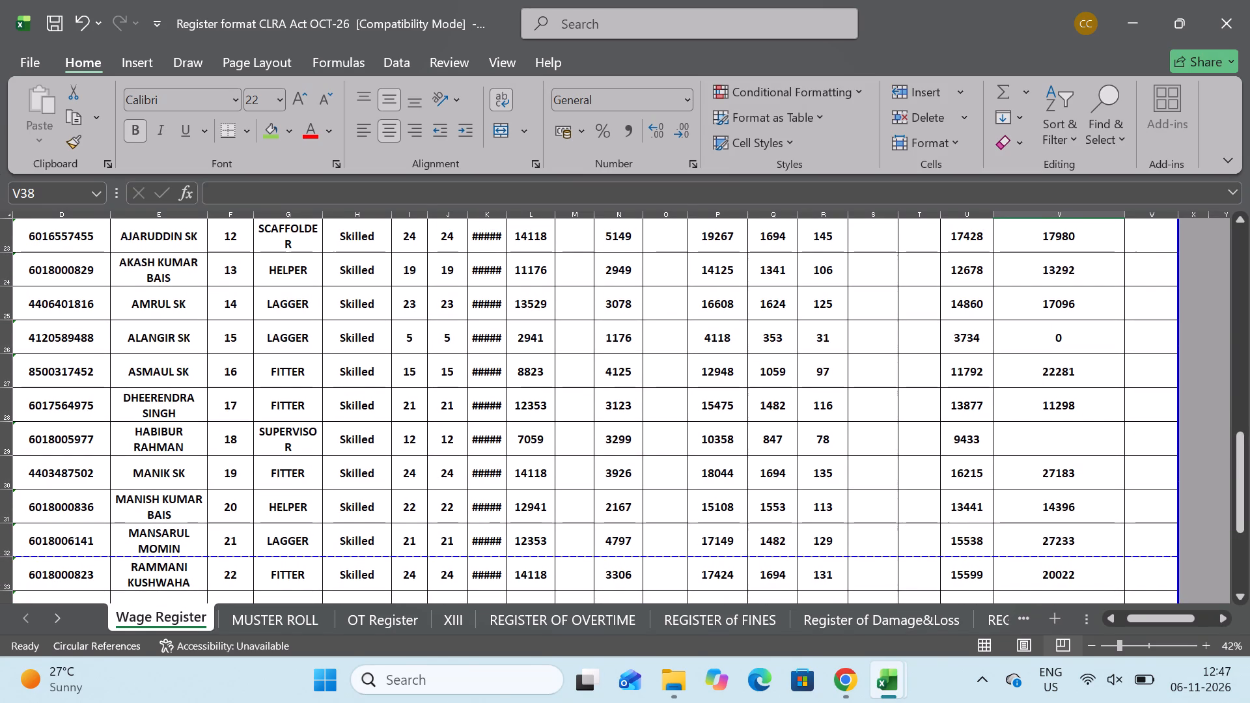
click(1055, 445)
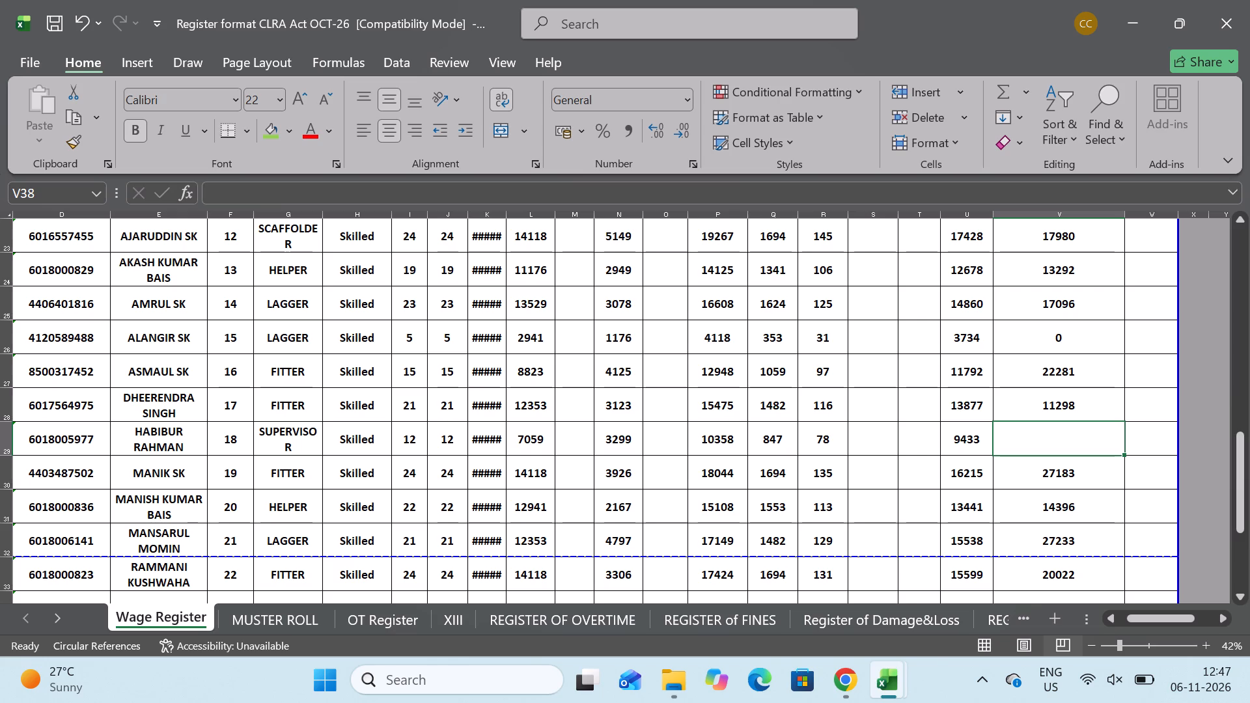
key(3)
key(7)
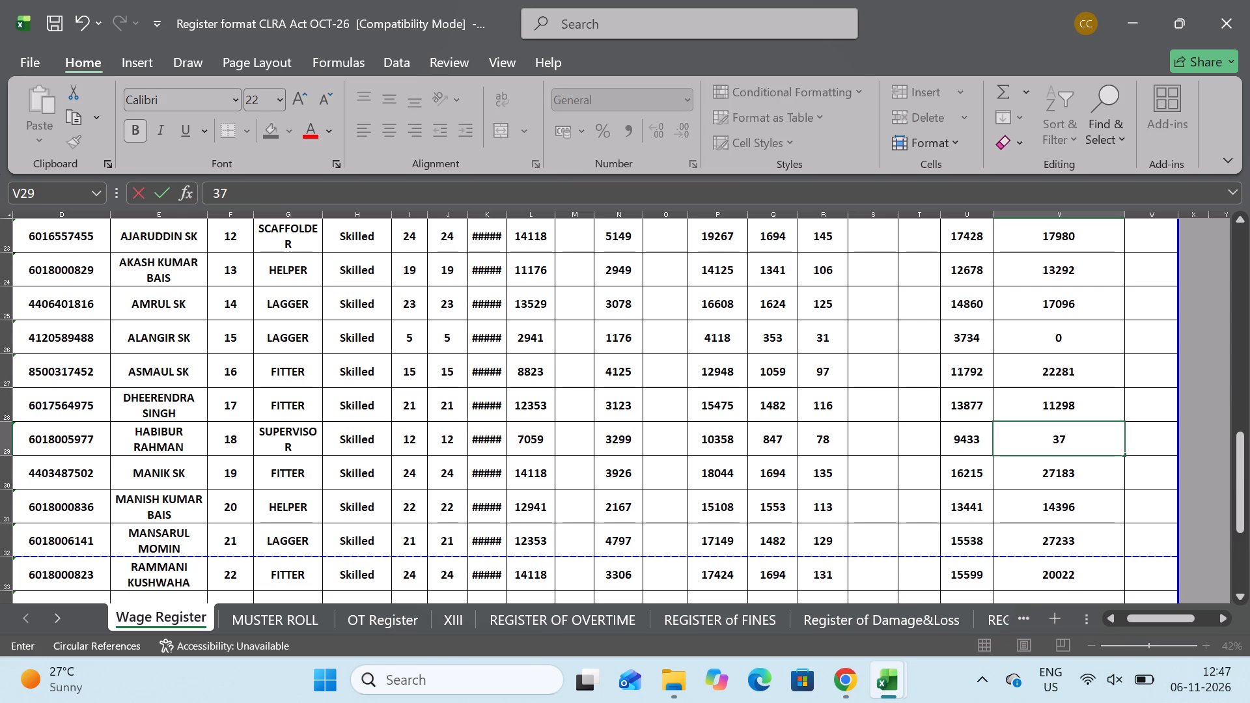
key(0)
text(68)
key(Return)
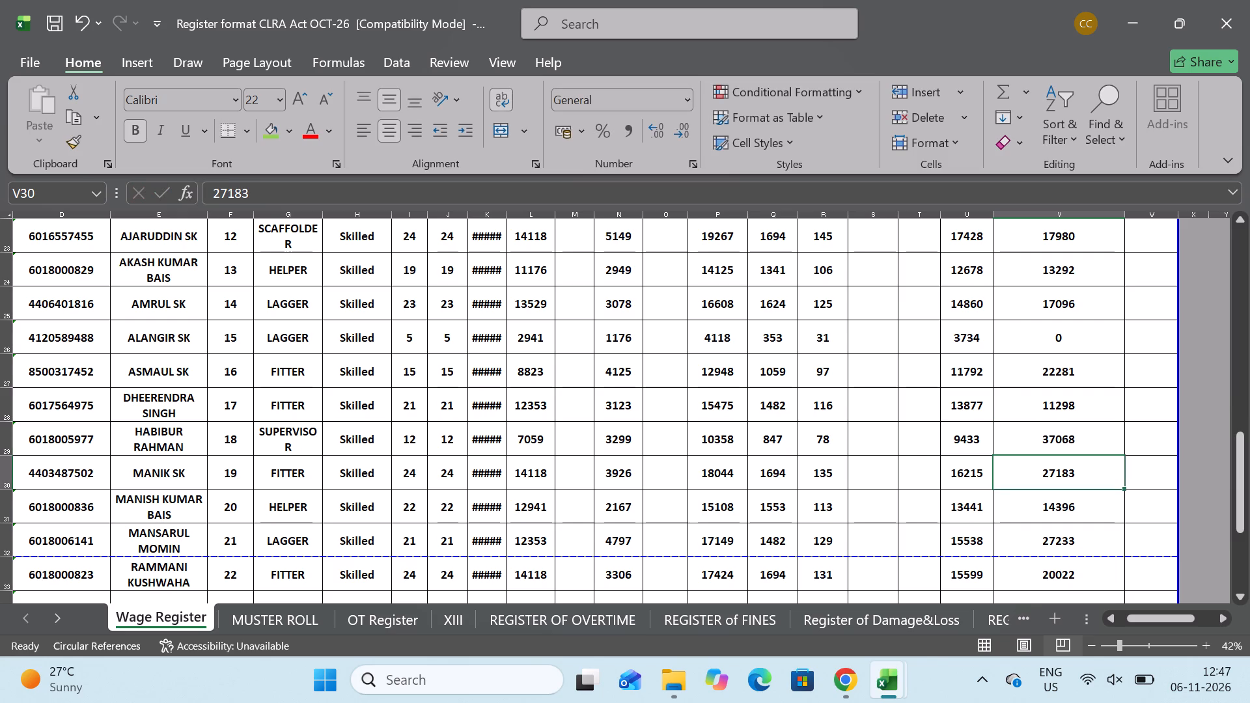
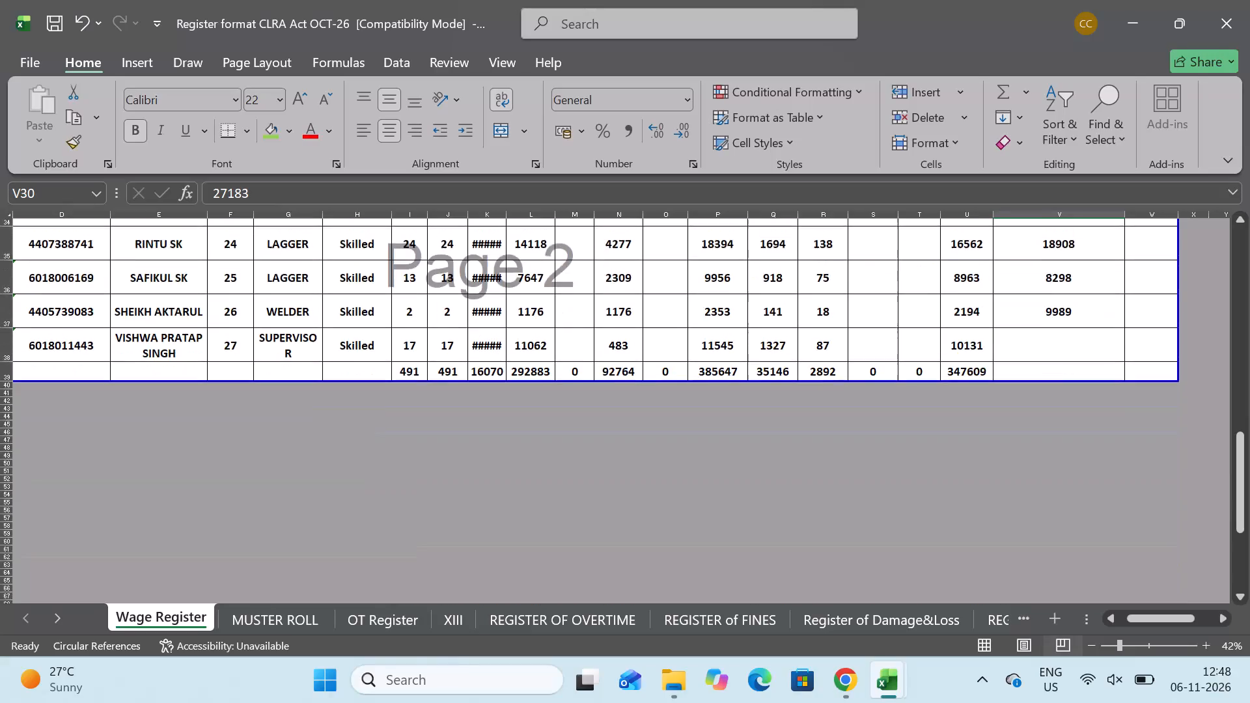
Enter the formula =V13-U13 in column 23 for serial number 2 to subtract the net amount paid from the comparison amount.
scroll(1055, 445, up, 2)
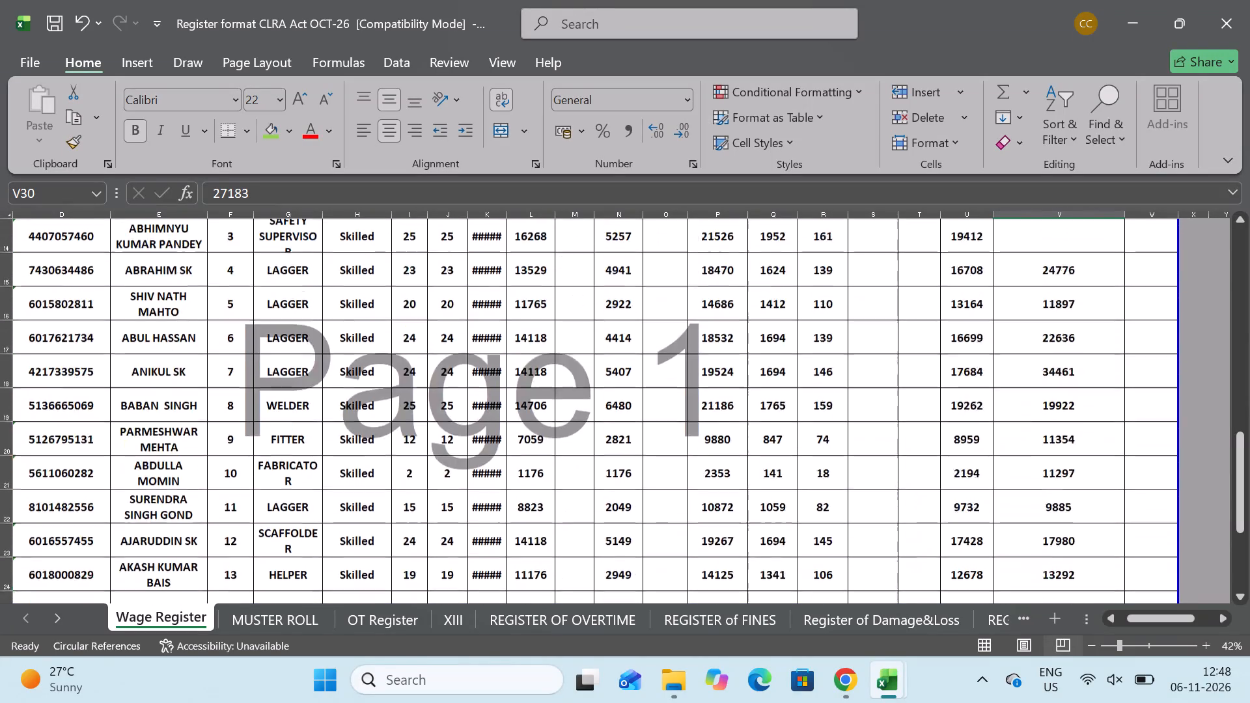
click(1147, 360)
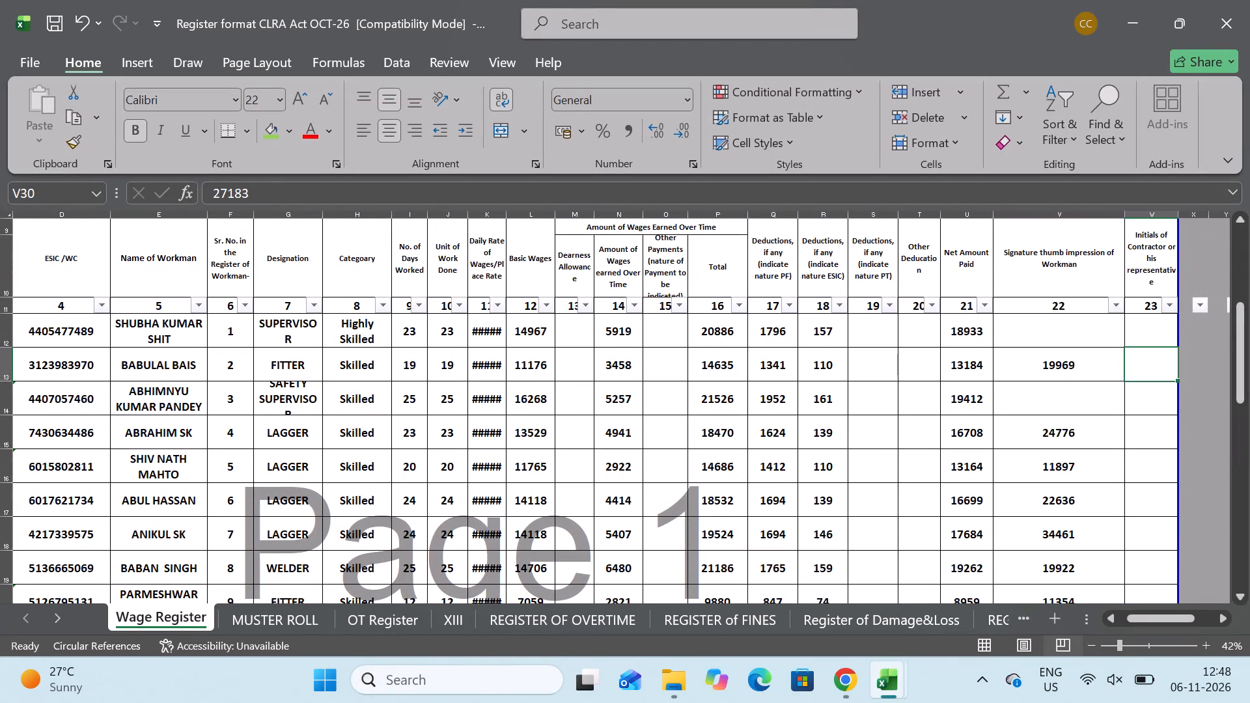
key(equal)
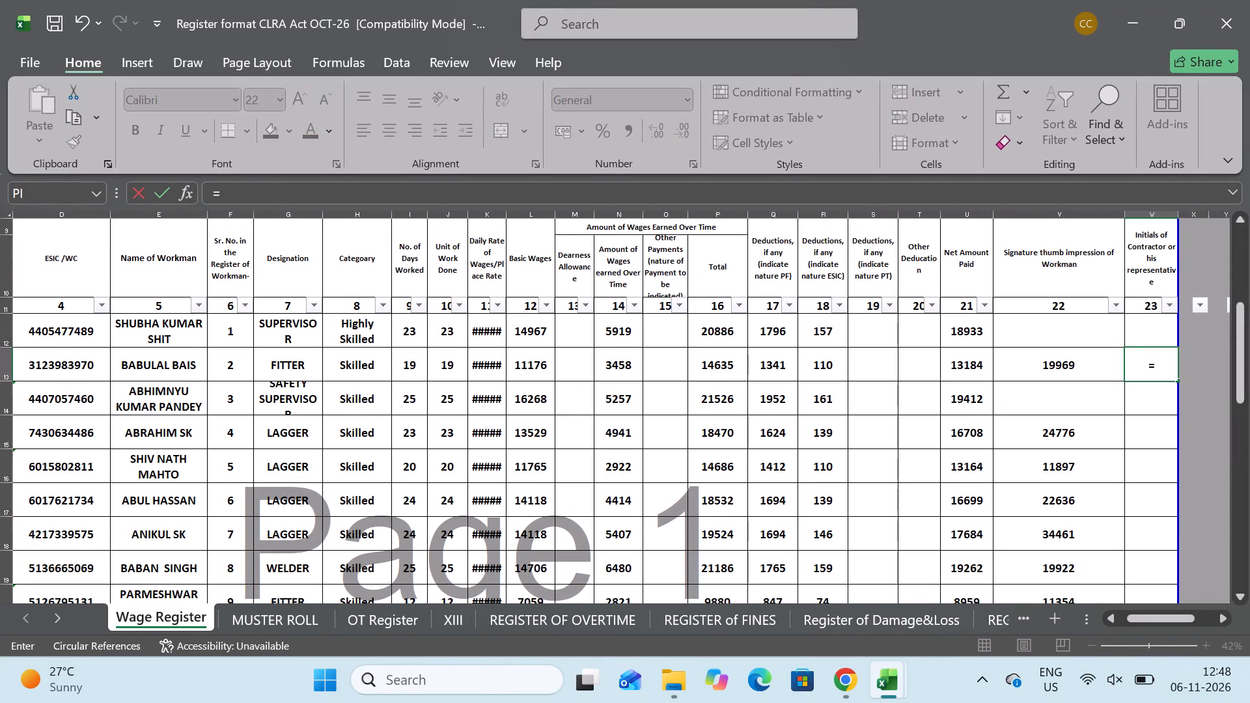
click(1059, 374)
key(minus)
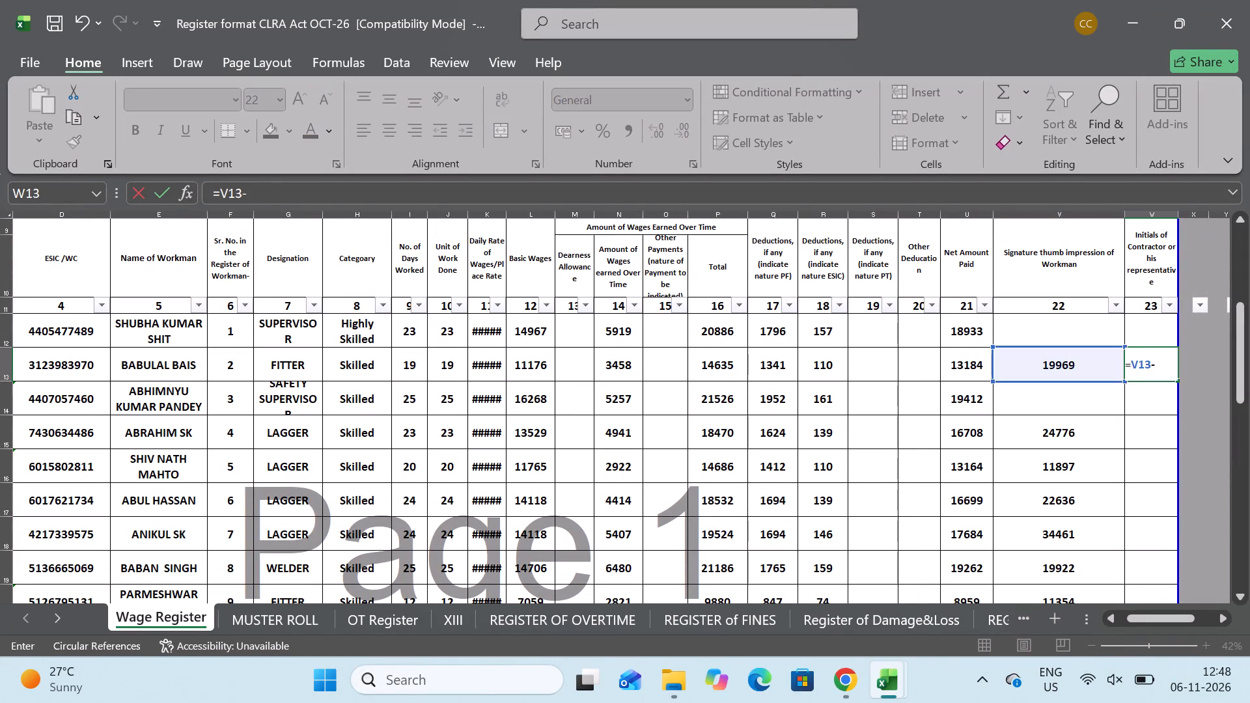
click(975, 366)
key(Return)
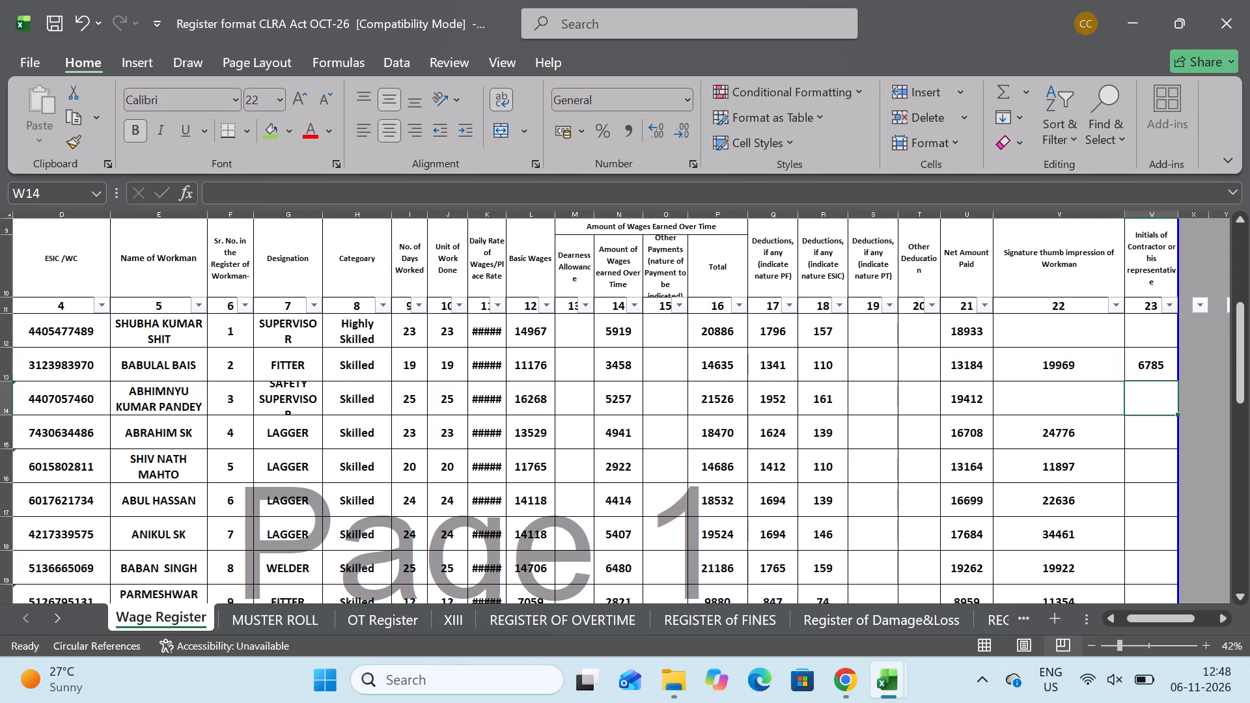
Fill the serial number 2 difference formula down column 23 through serial number 27.
click(1149, 370)
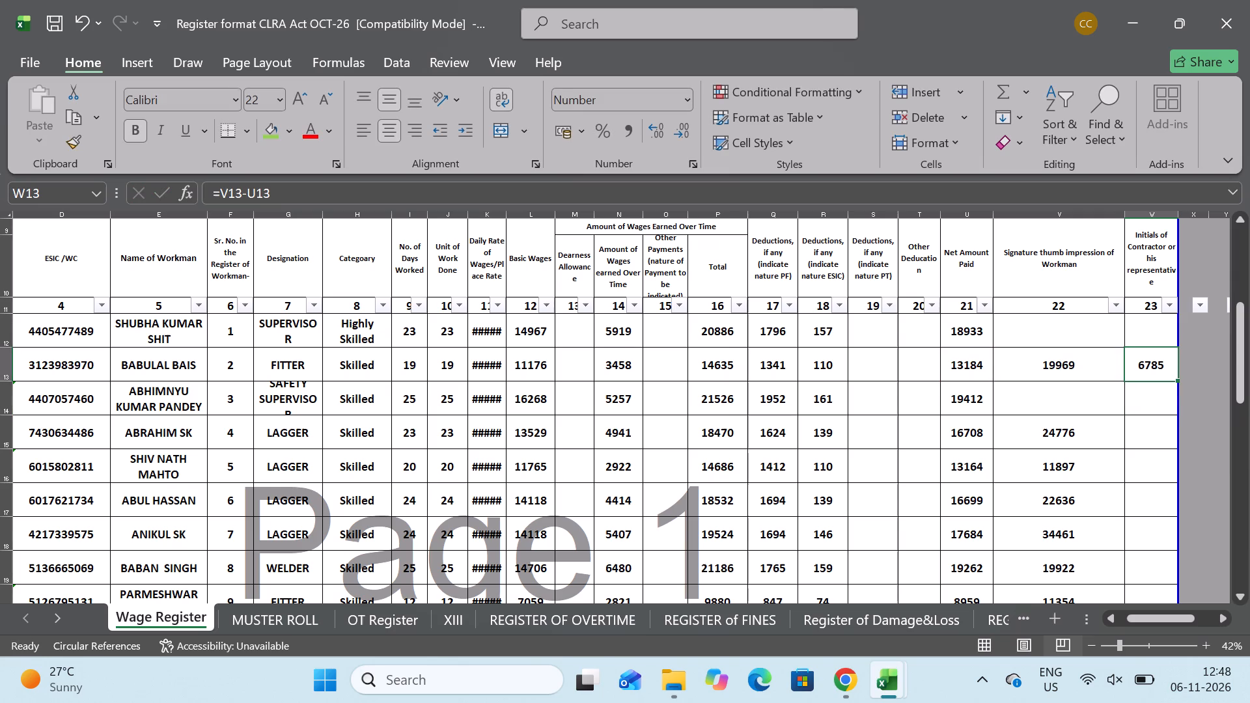
drag(1178, 376, 1187, 639)
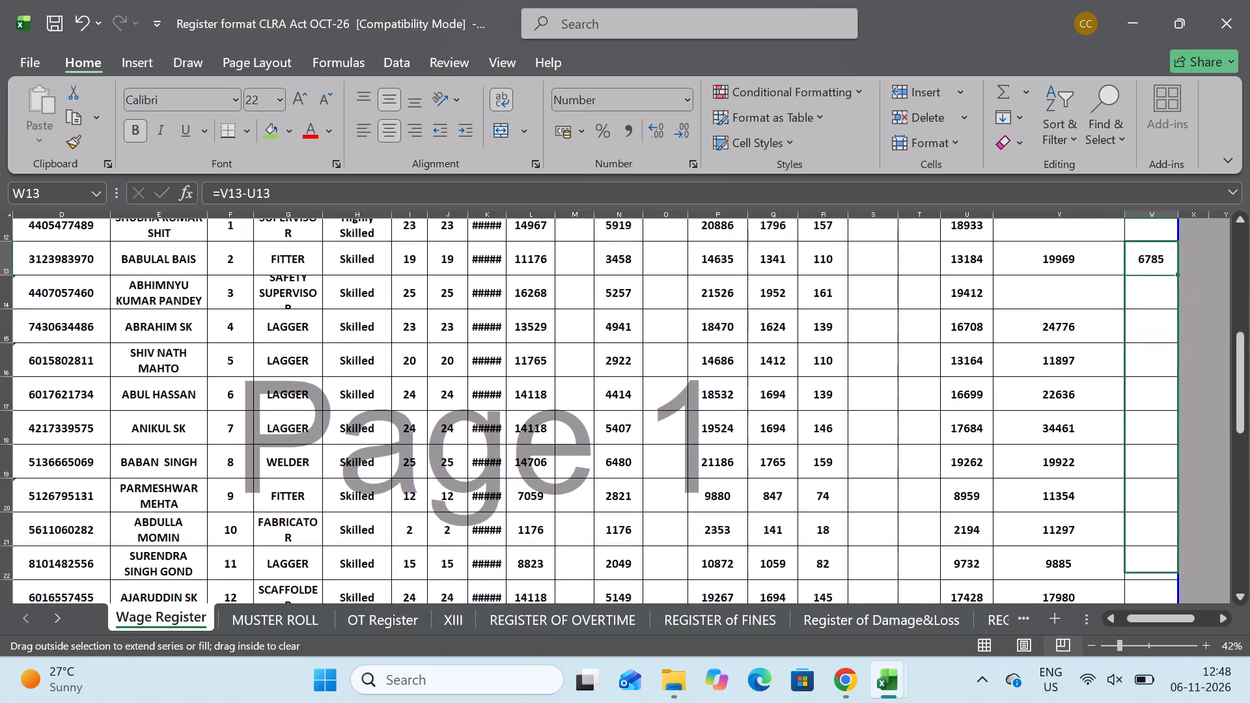
drag(1187, 639, 1158, 545)
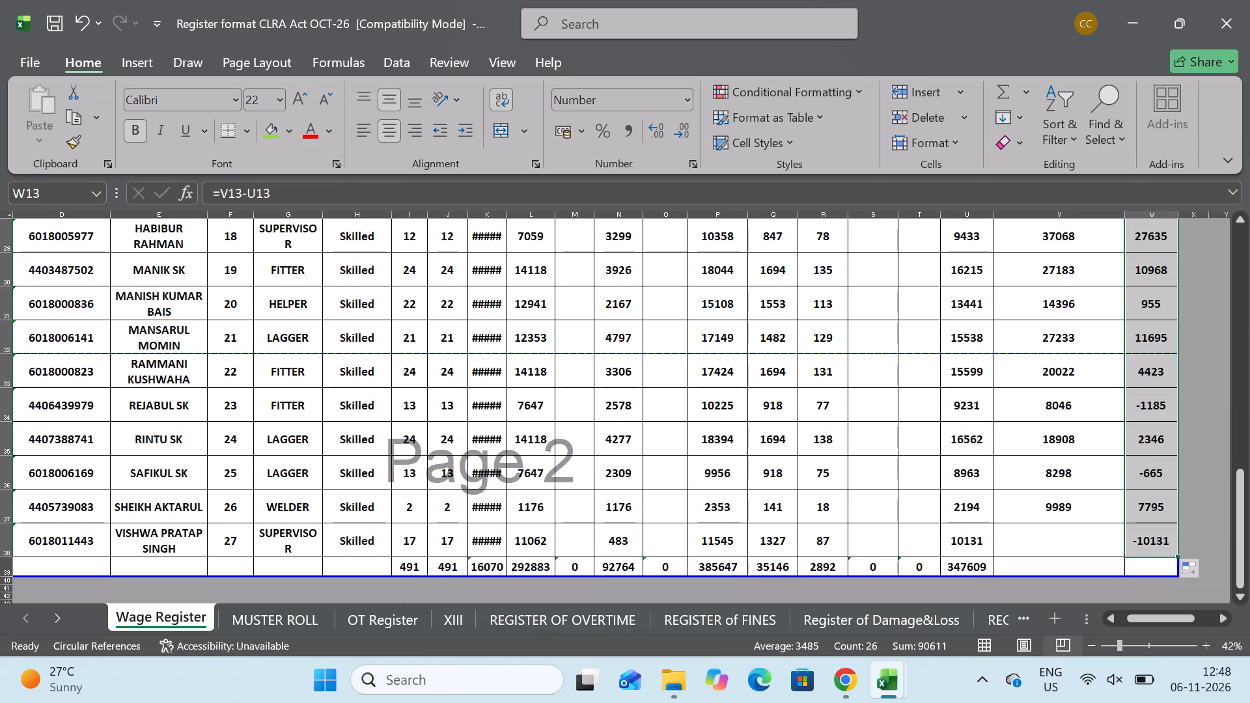
Clear the difference formula in column 23 for serial number 3, which has no comparison amount.
scroll(1085, 415, up, 3)
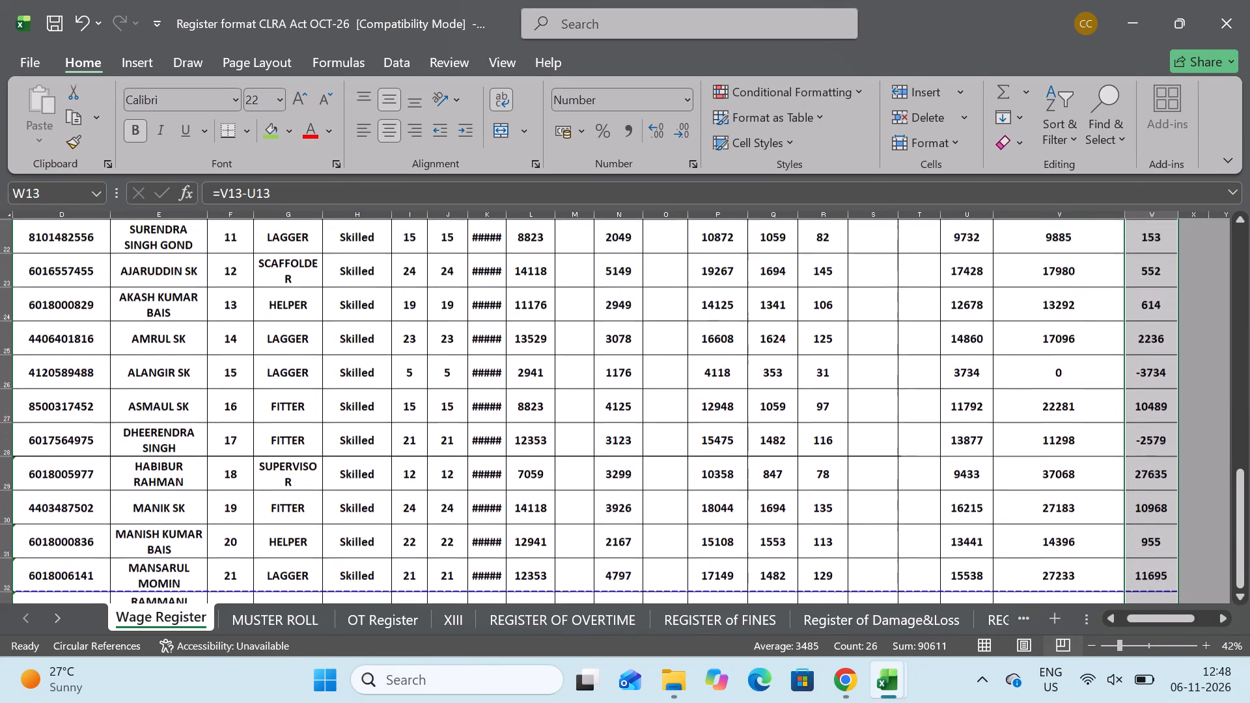
scroll(1085, 415, up, 4)
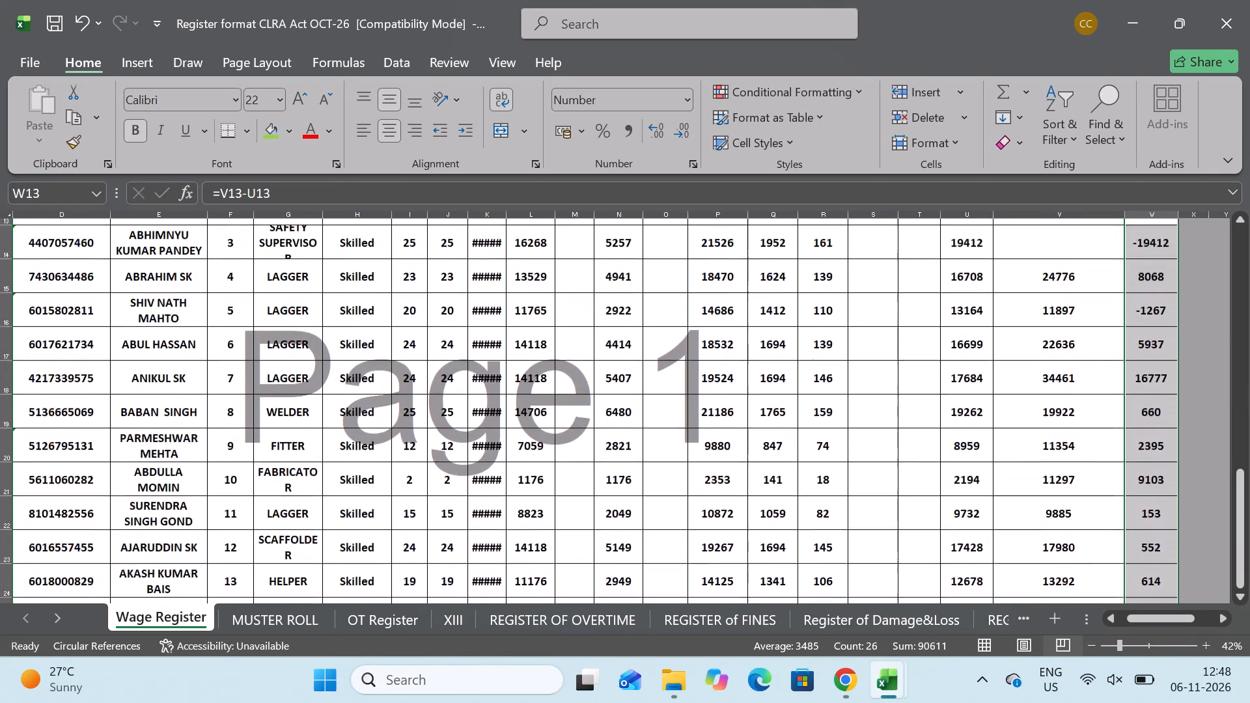
scroll(1085, 415, up, 2)
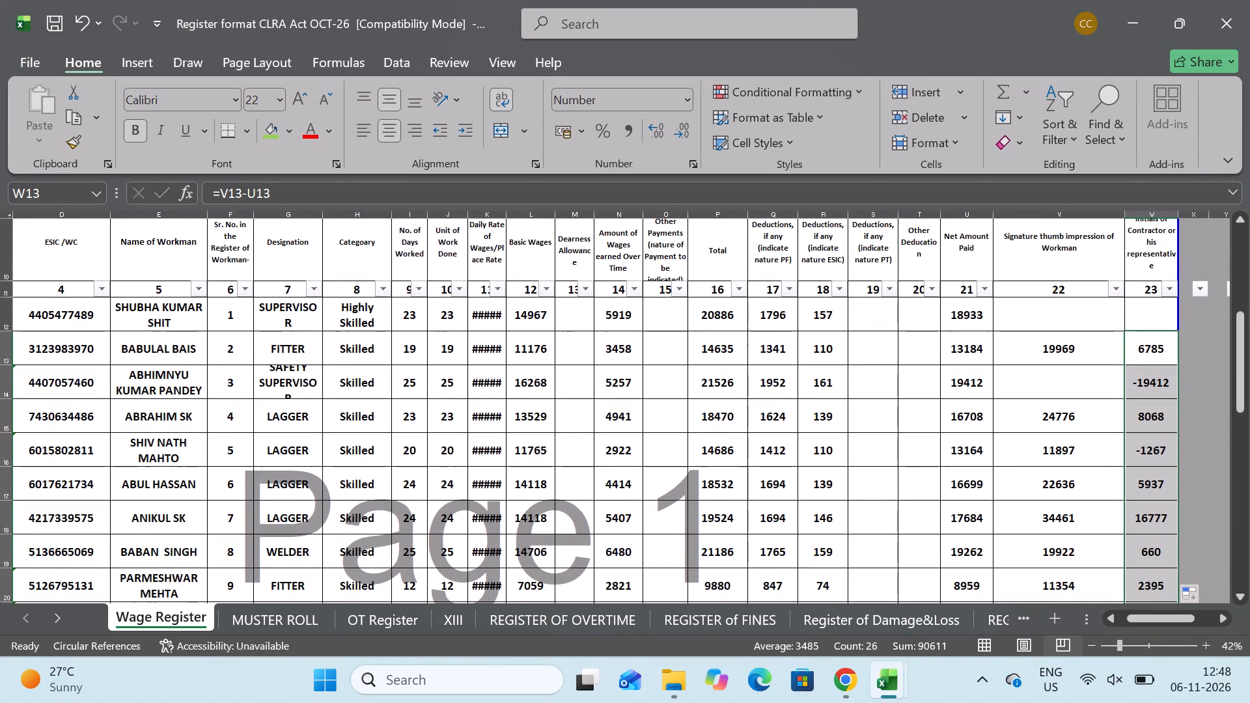
click(1158, 389)
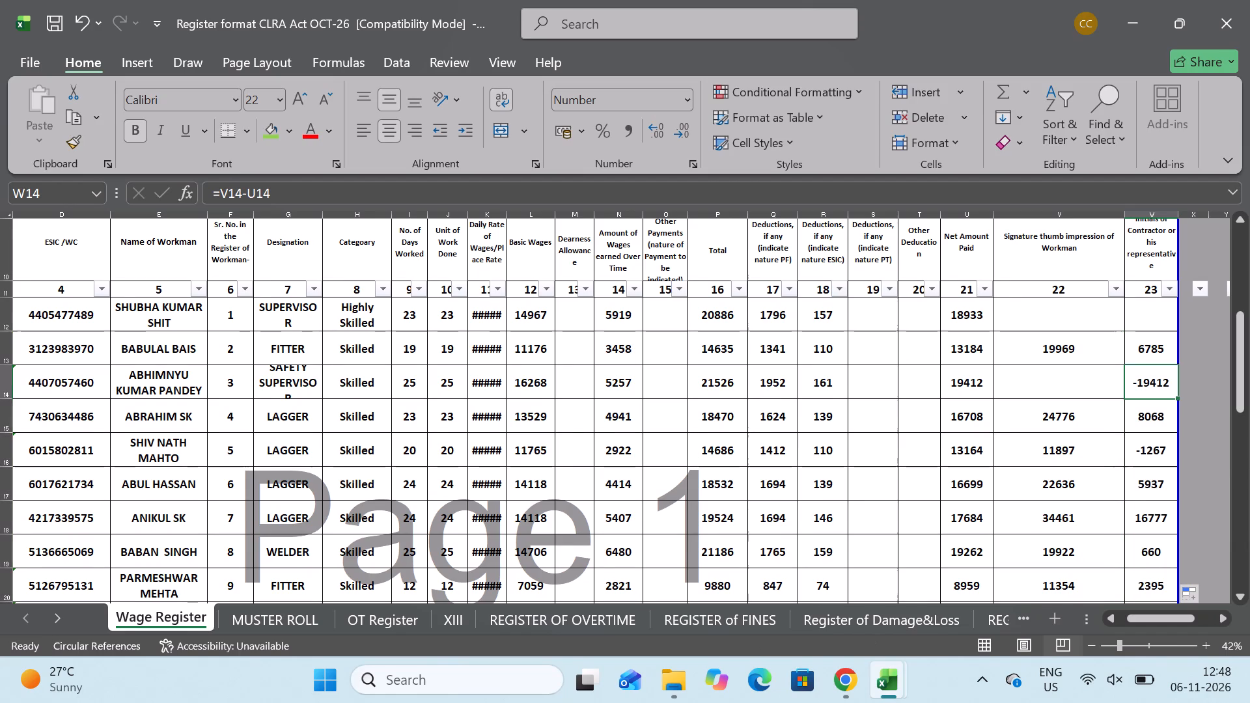
key(Delete)
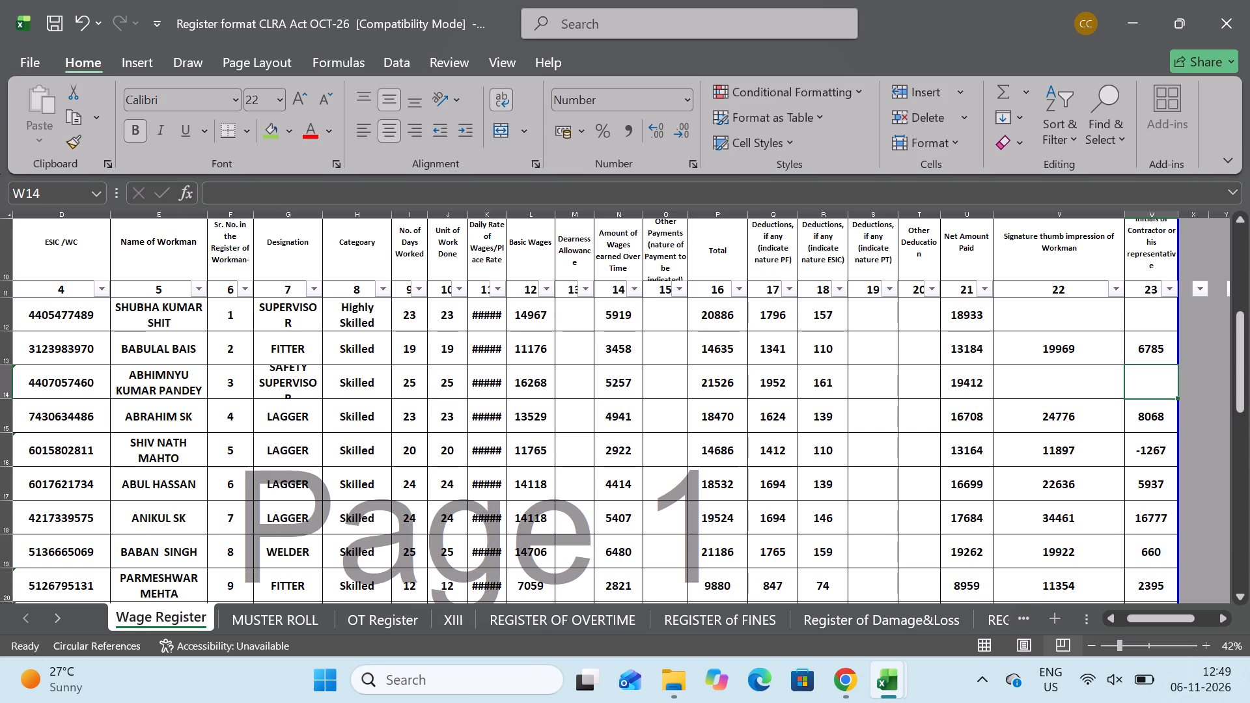
Examine the column 23 differences down the register, checking the formulas for serial numbers 15 and 17.
scroll(1158, 389, down, 4)
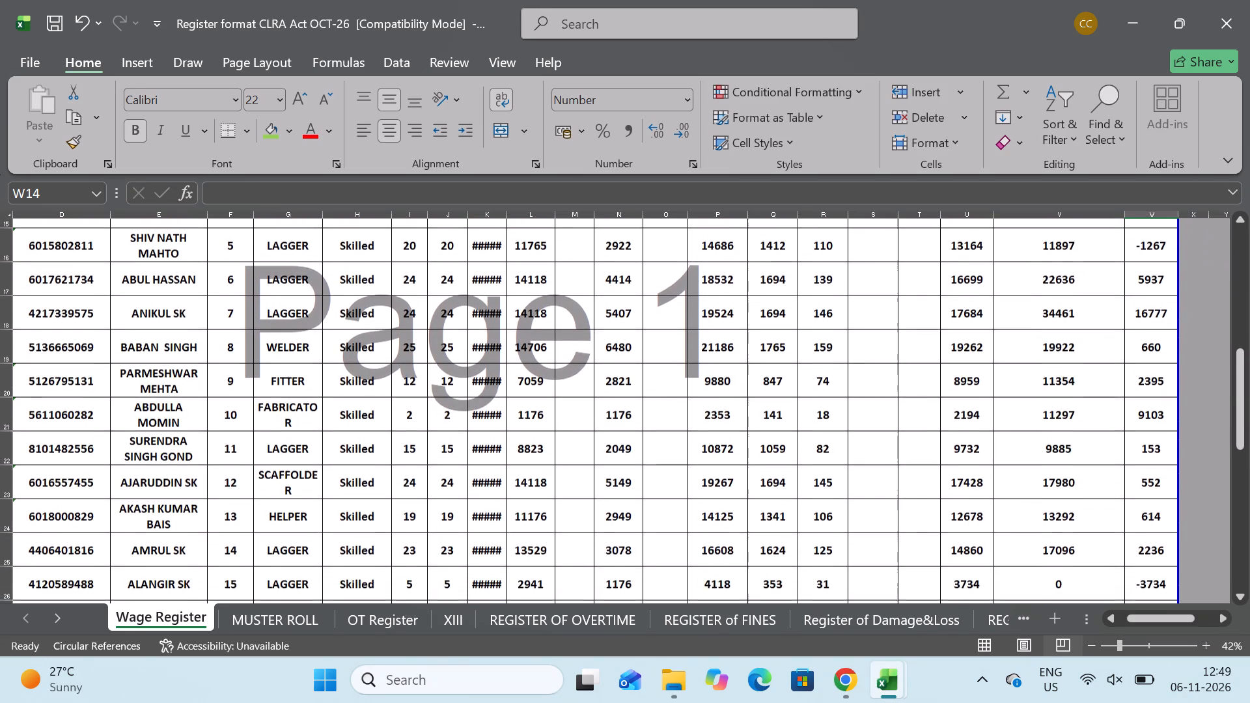
scroll(1158, 389, down, 3)
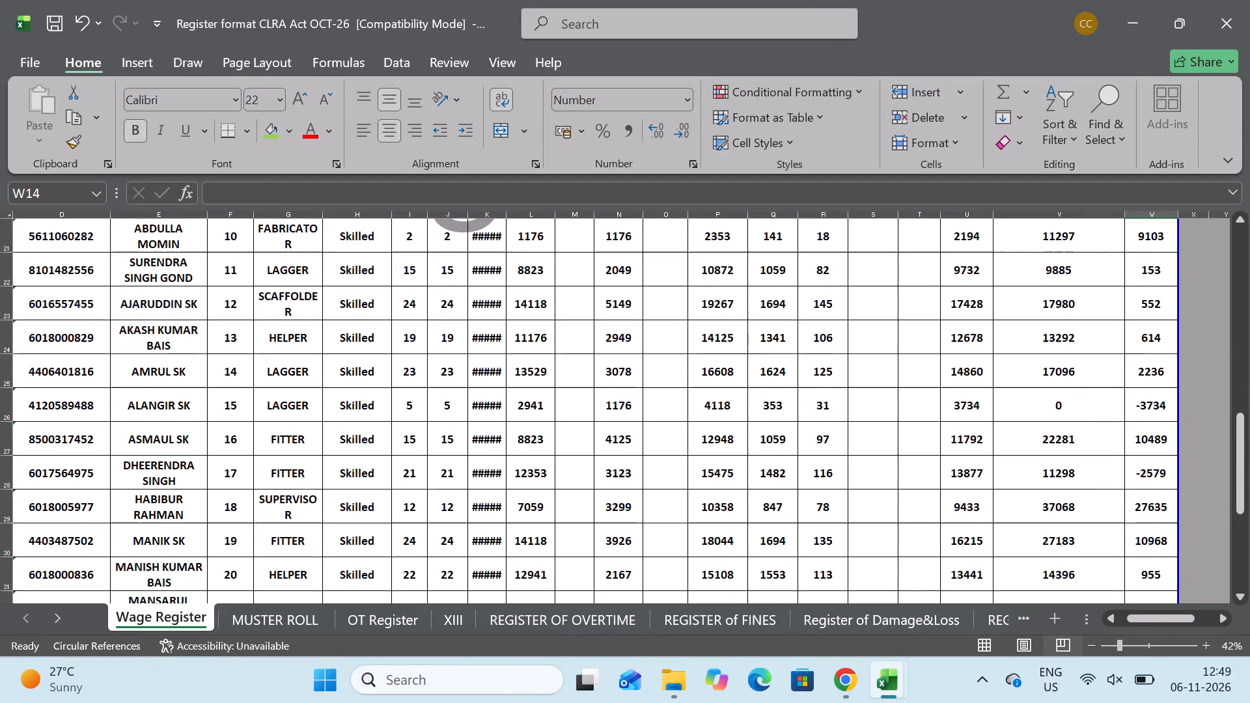
click(1163, 407)
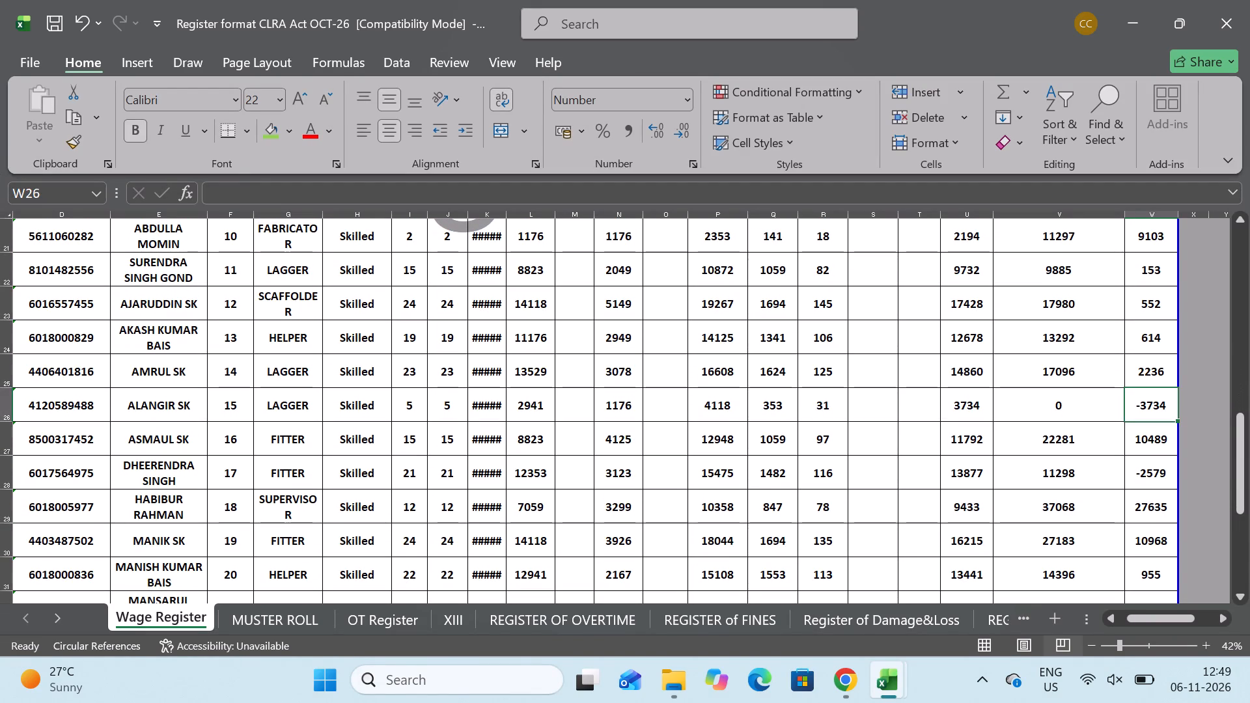
scroll(1152, 471, down, 1)
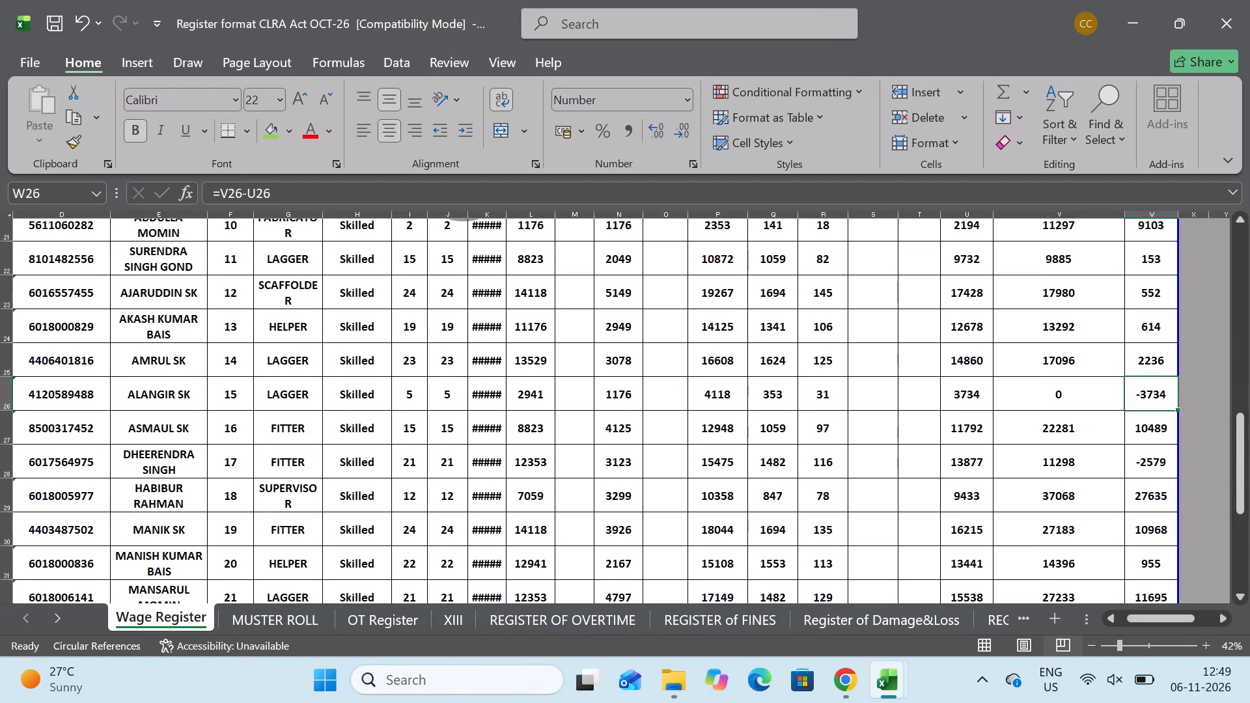
scroll(1152, 471, down, 1)
click(1167, 482)
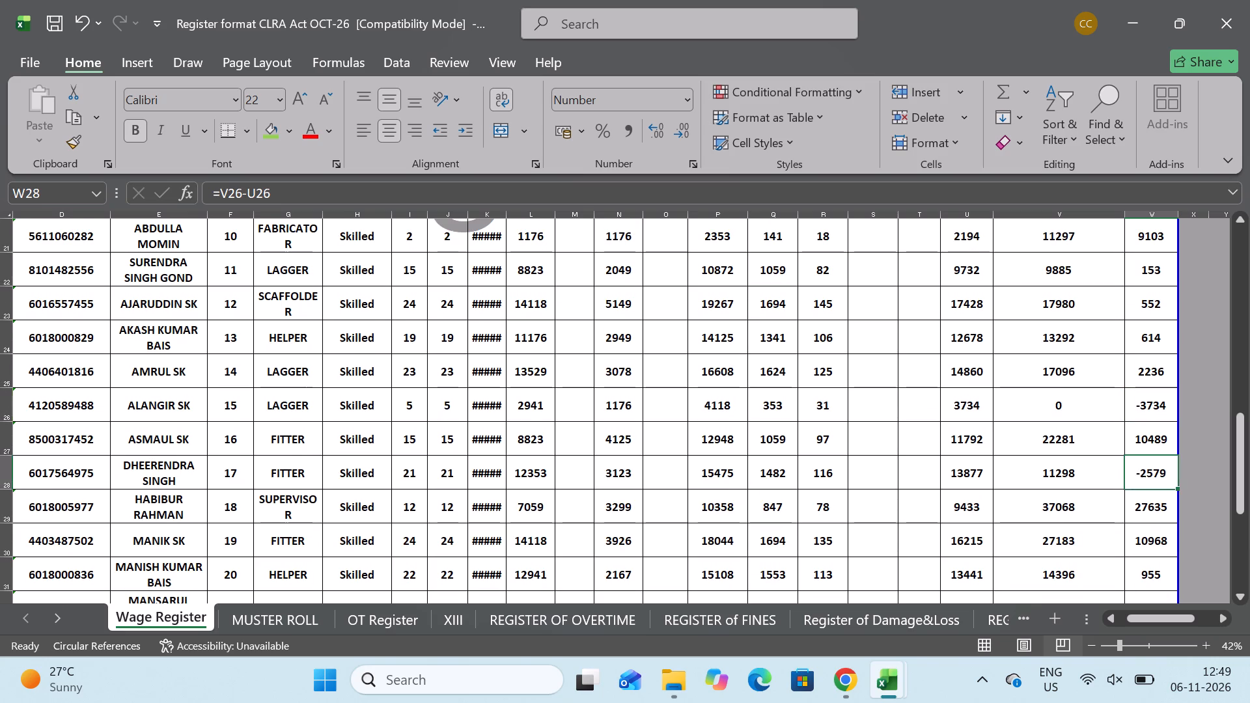
Clear the difference formula in column 23 for serial number 27, which has no comparison amount.
scroll(1167, 482, down, 1)
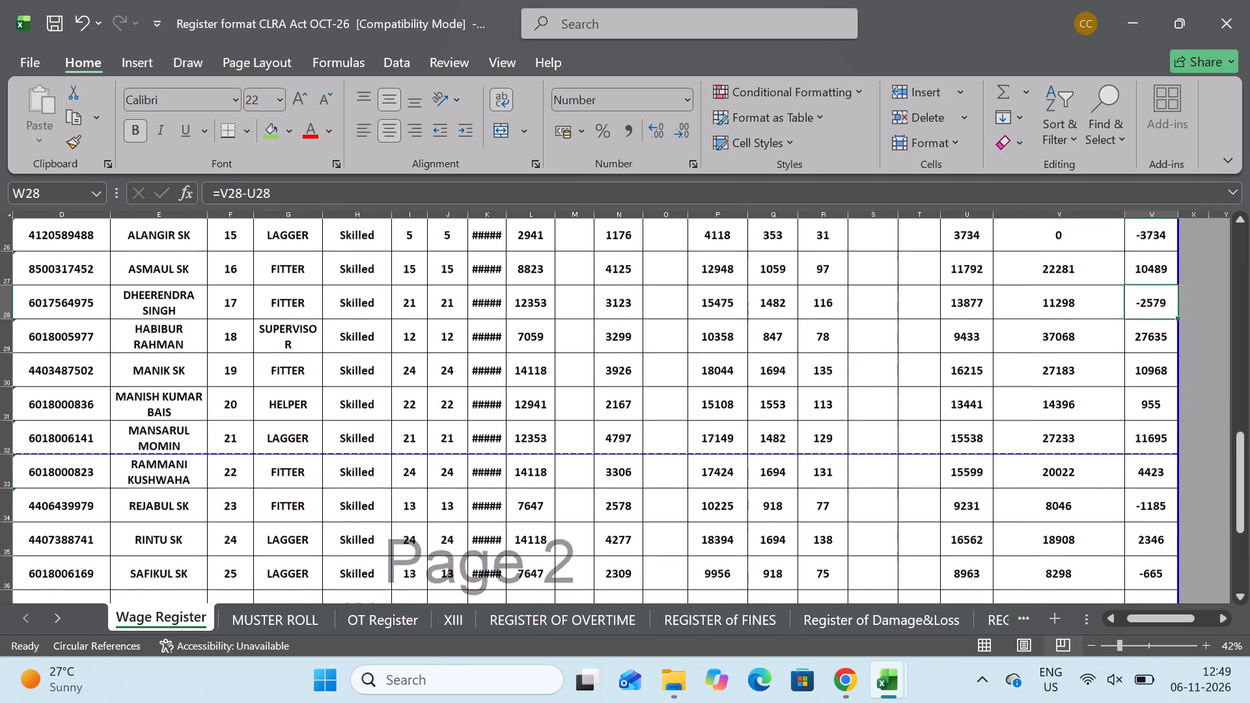
scroll(1167, 482, down, 2)
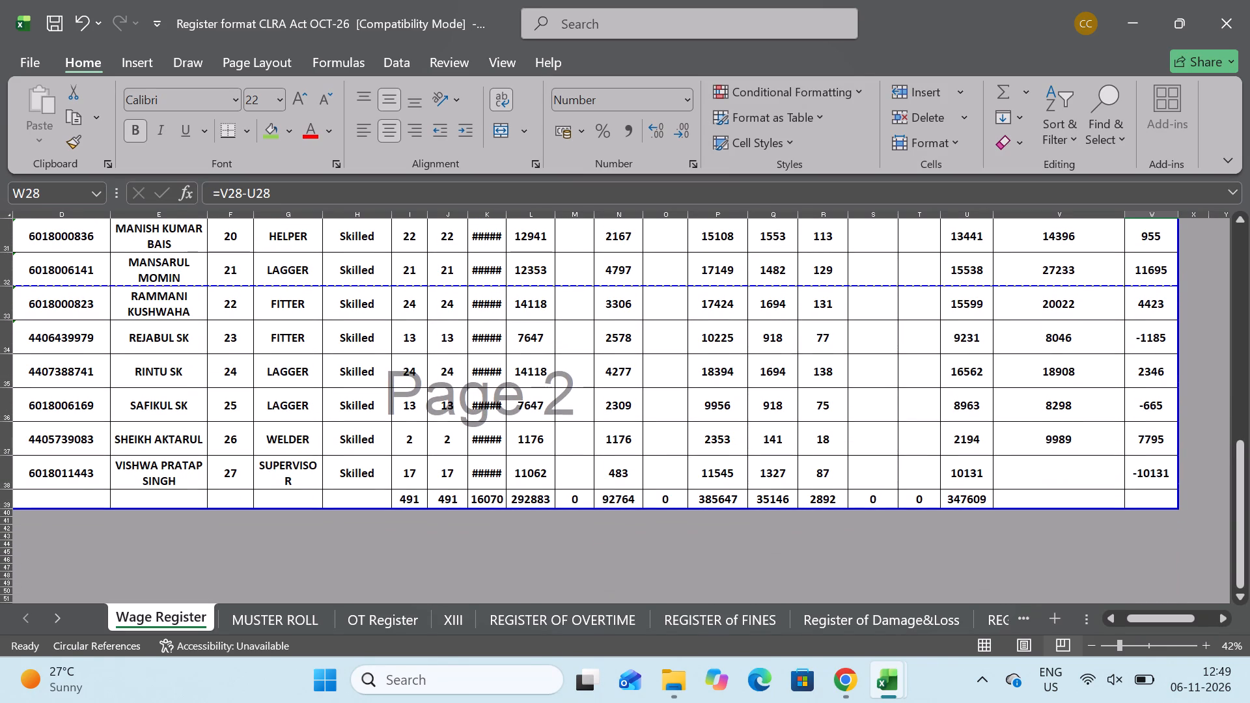
click(1146, 467)
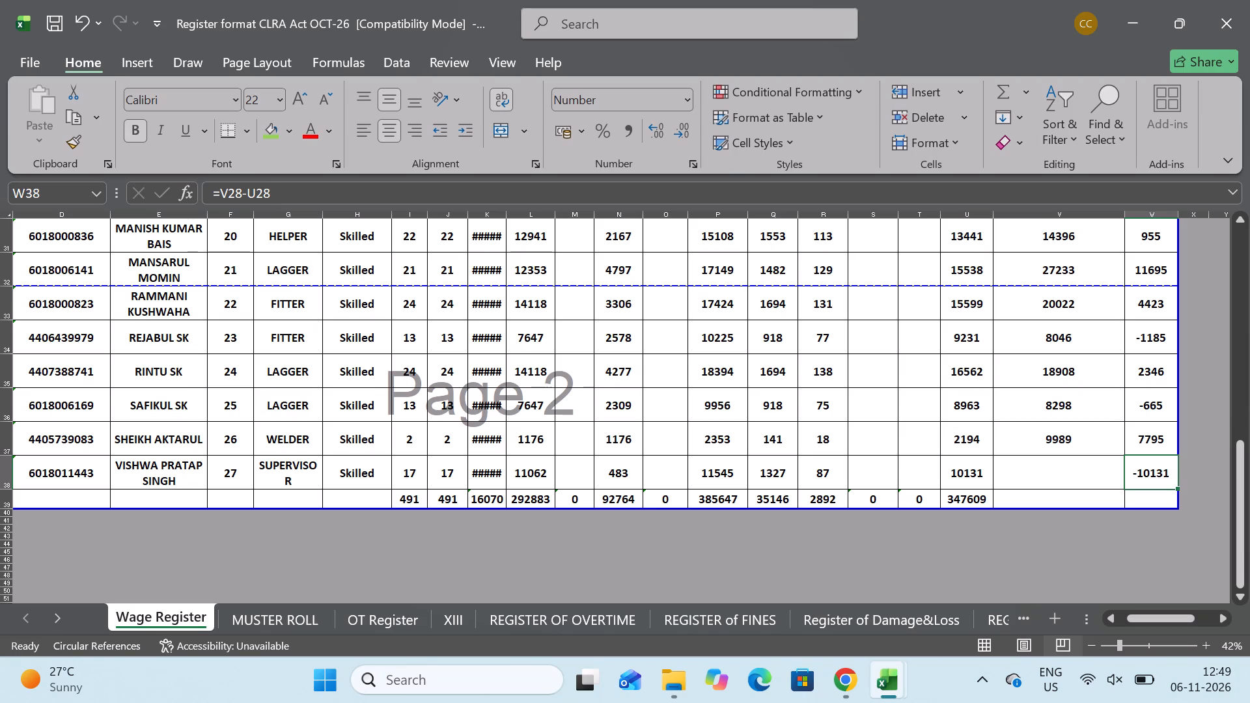
key(Delete)
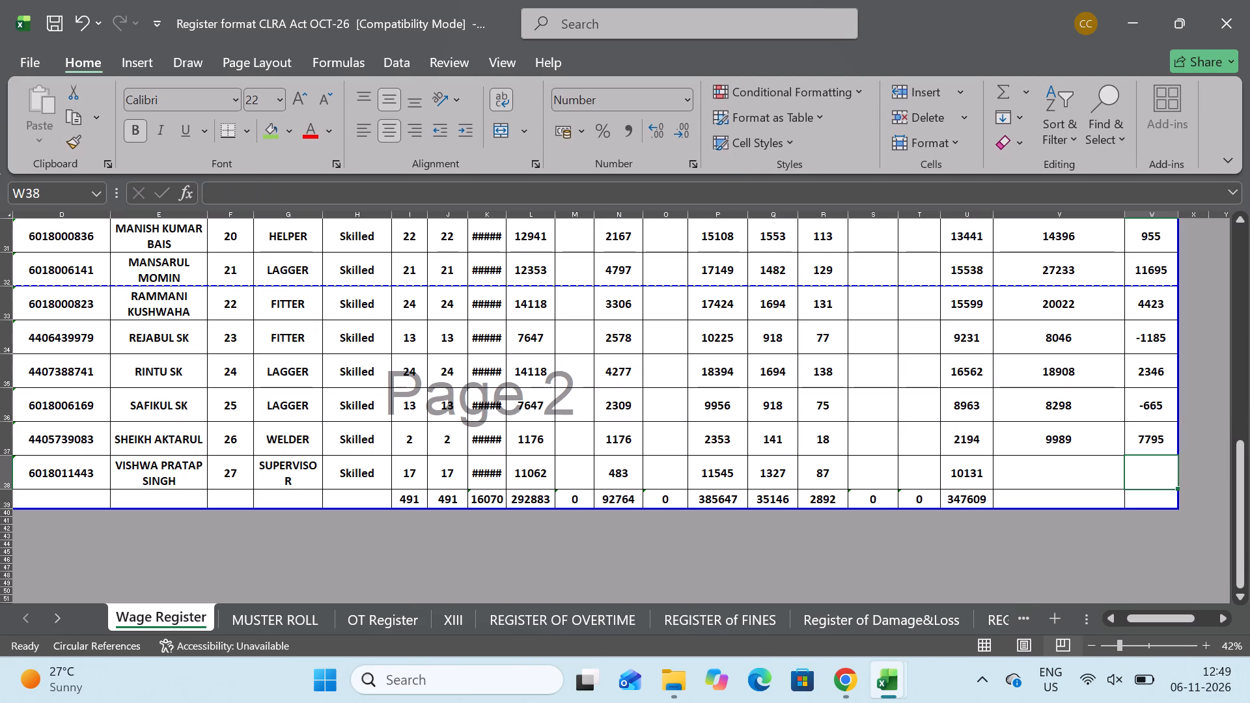
Check the column 23 differences for serial numbers 25, 23, 17, 15 and 5 against their net and comparison amounts.
click(1165, 409)
click(1153, 342)
scroll(1153, 342, up, 1)
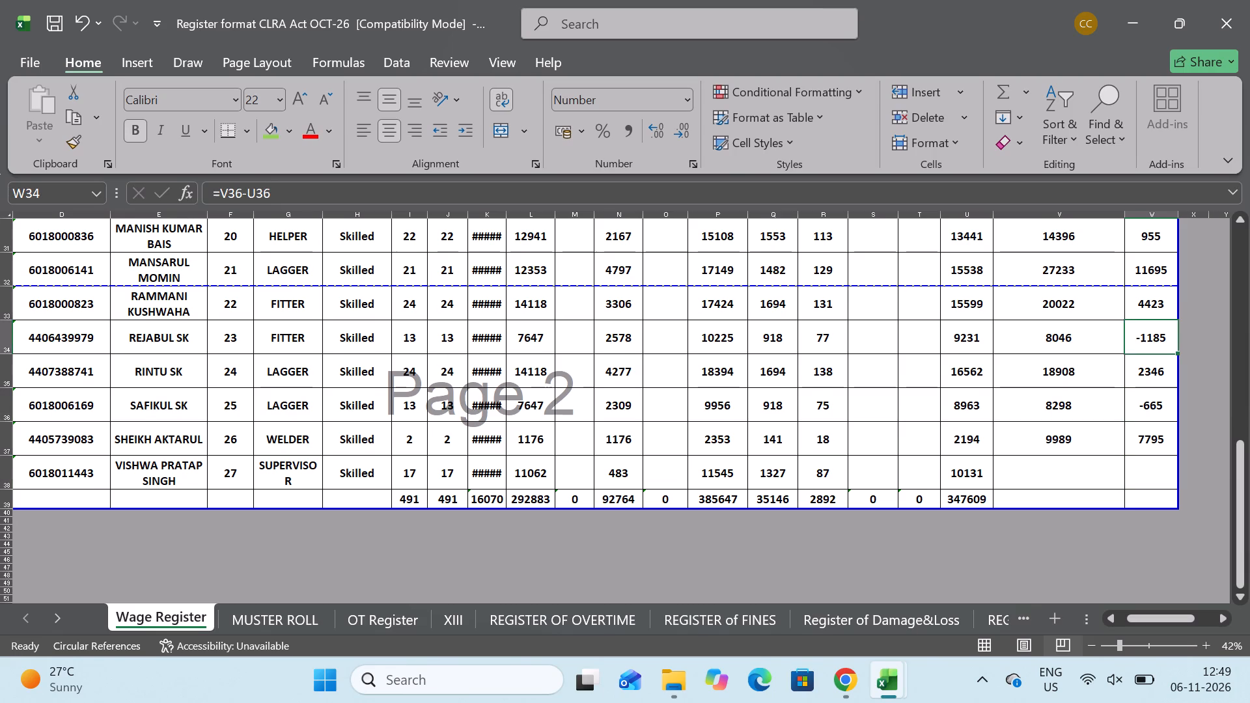
scroll(1153, 342, up, 3)
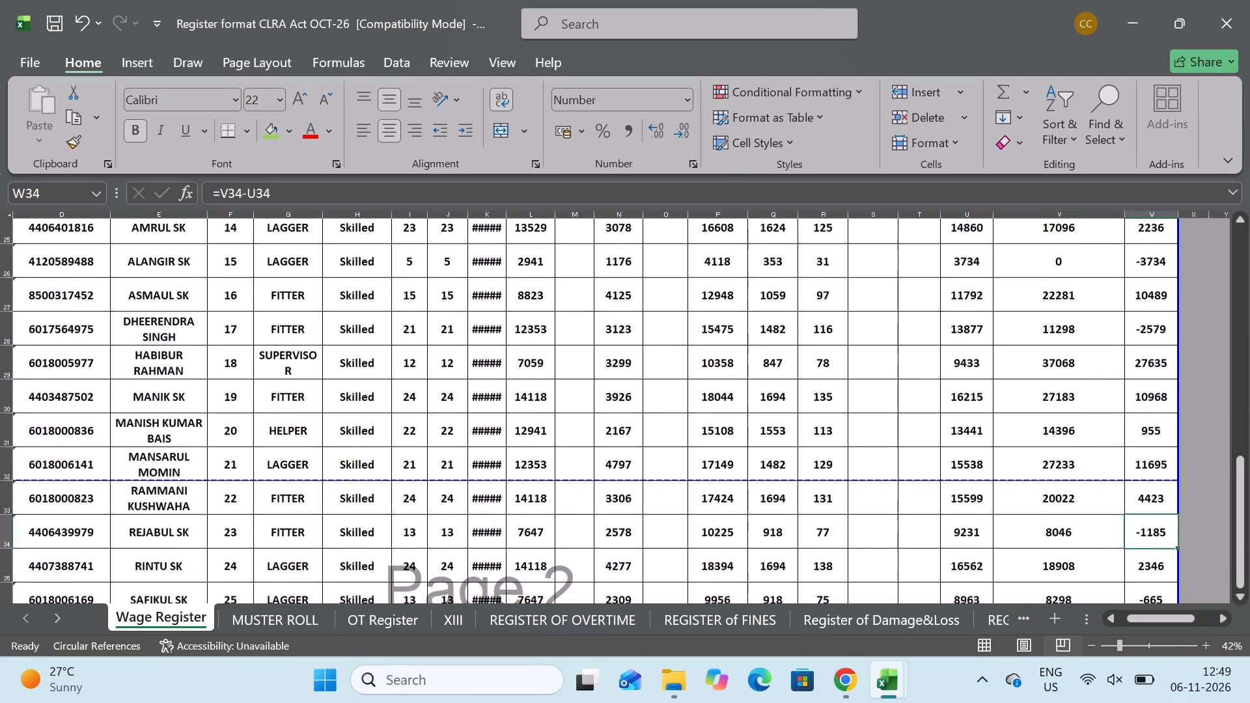
click(1152, 338)
click(1158, 271)
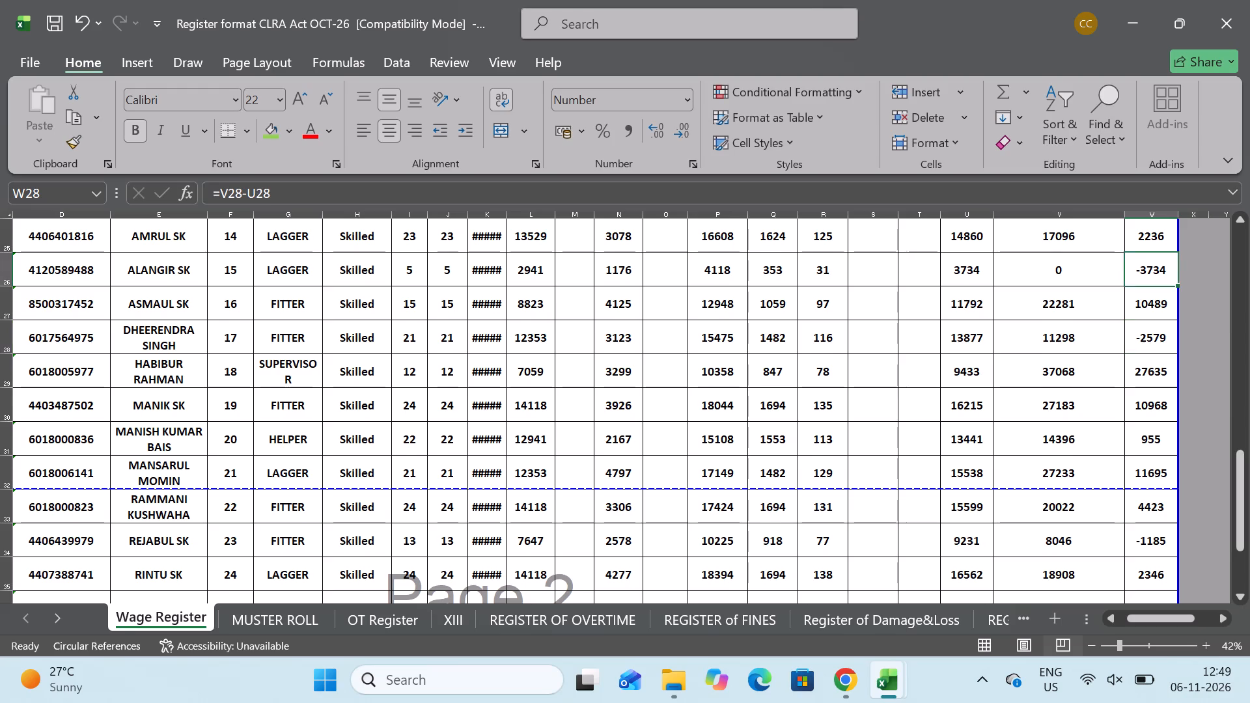
scroll(1158, 271, up, 2)
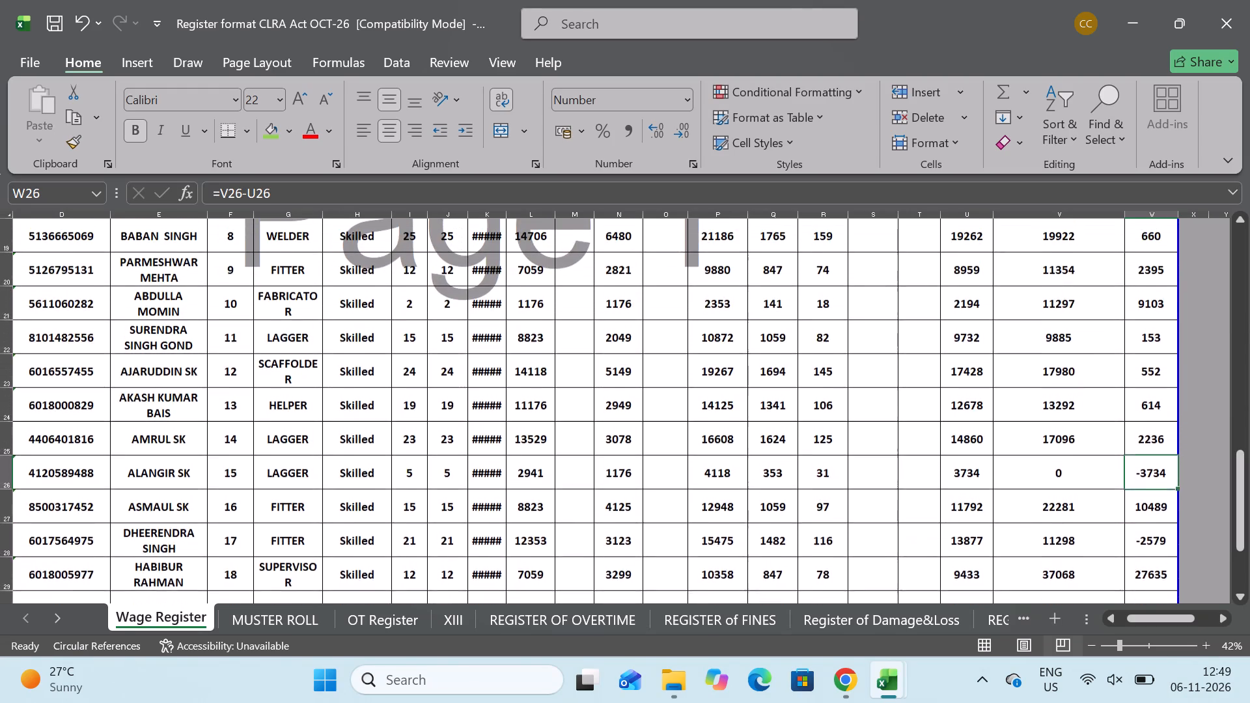
scroll(1158, 271, up, 1)
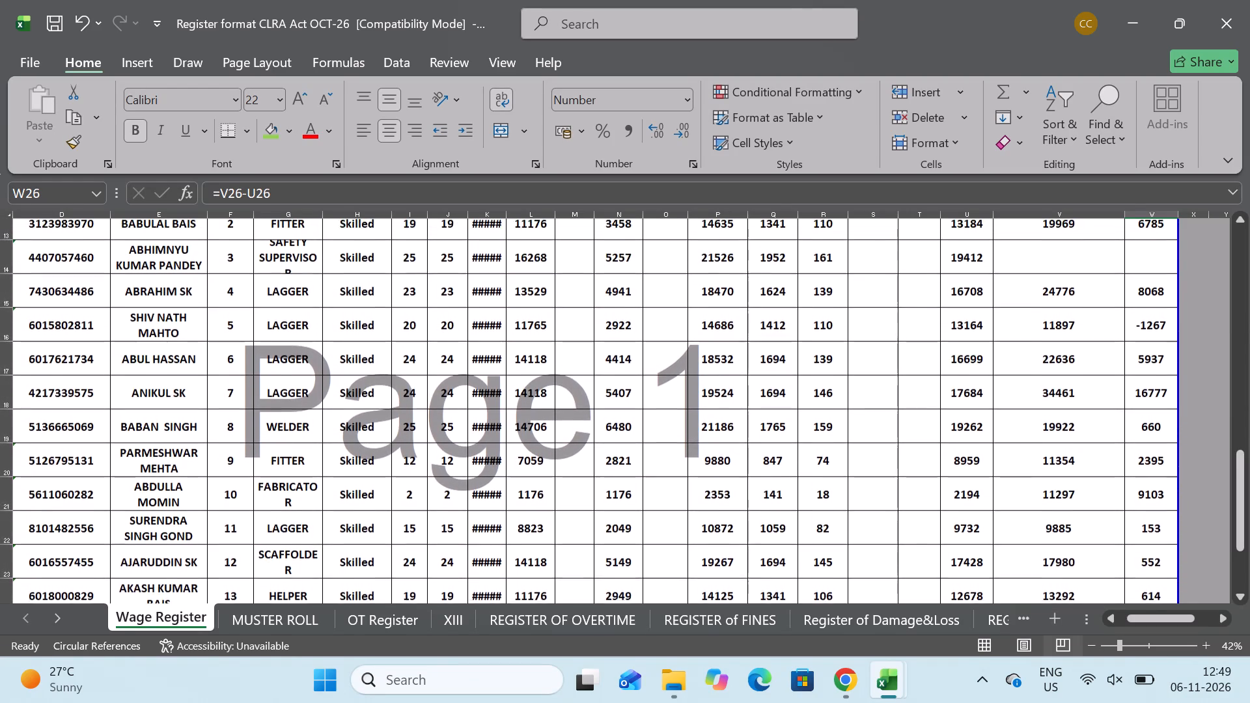
click(1163, 341)
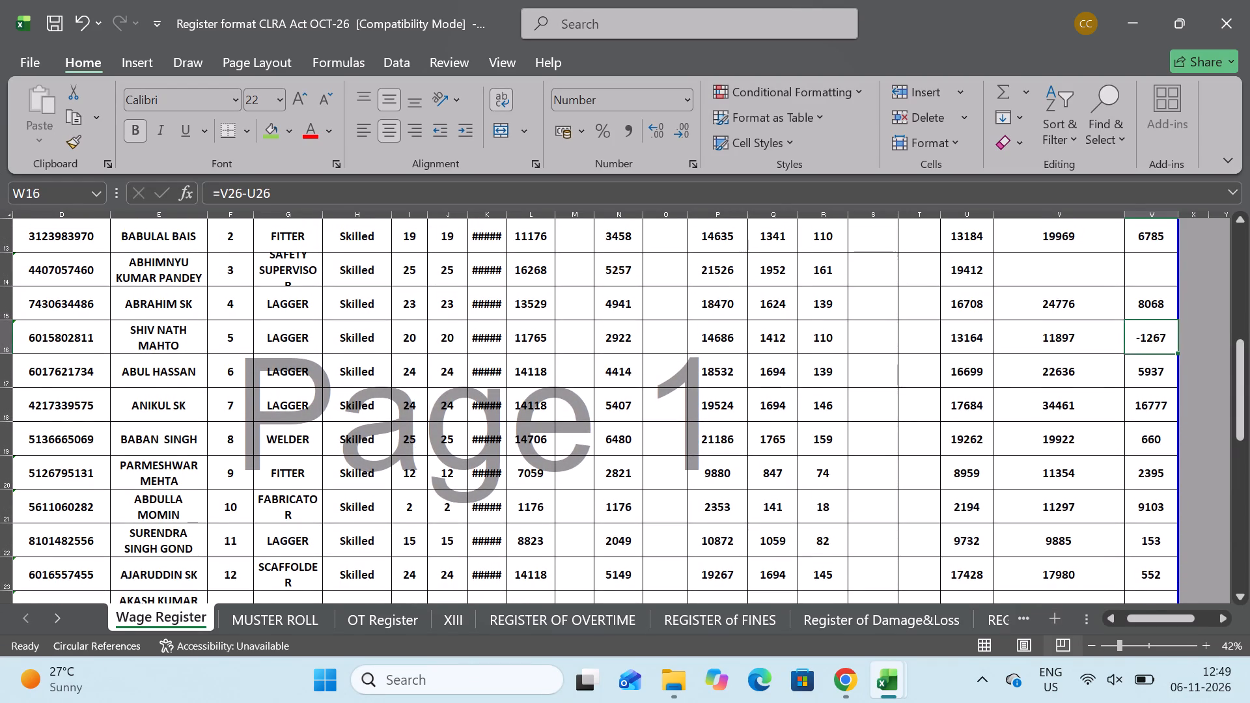
Review the column 23 differences for all workmen from the first serial number to the totals row and back.
scroll(1148, 381, up, 2)
scroll(1148, 381, down, 1)
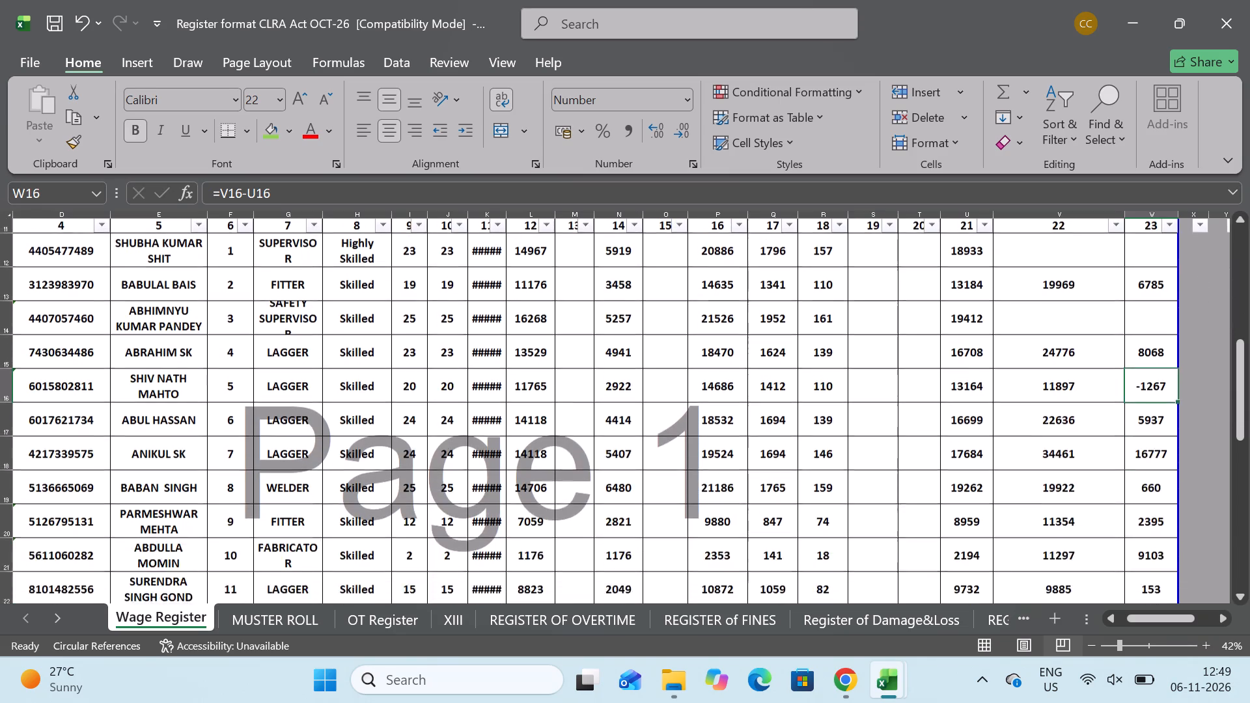
scroll(1148, 381, down, 3)
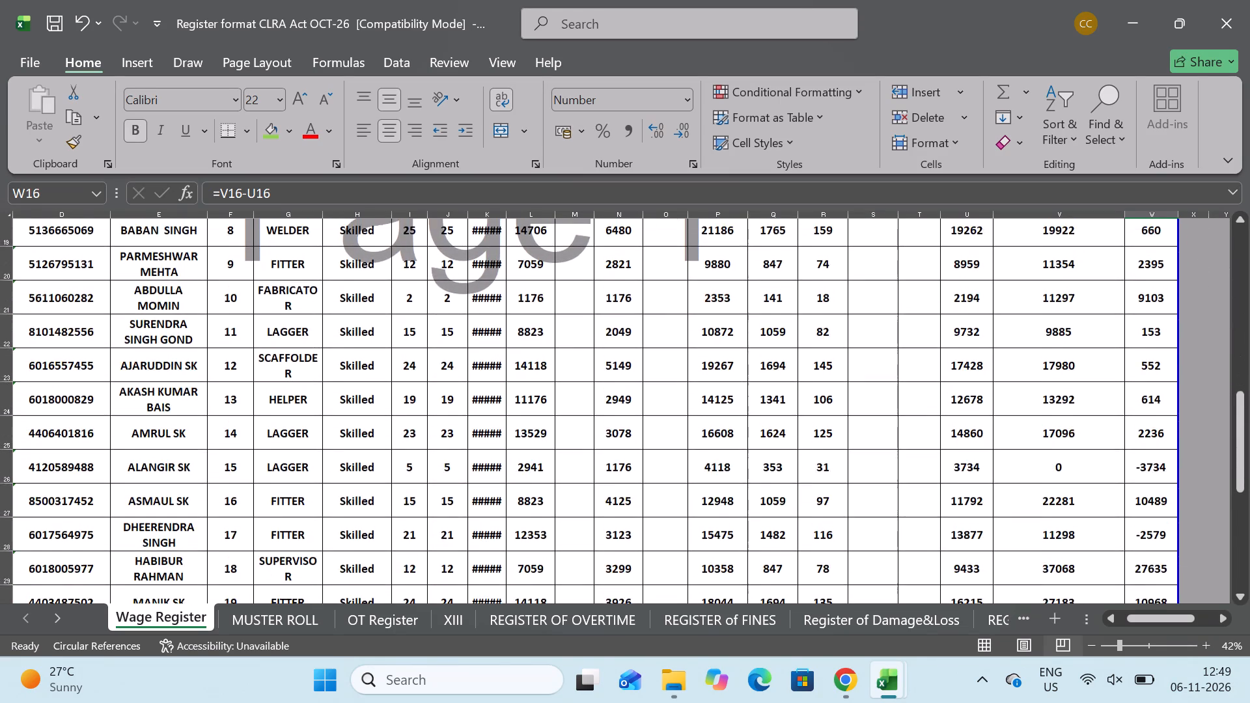
scroll(1148, 381, down, 3)
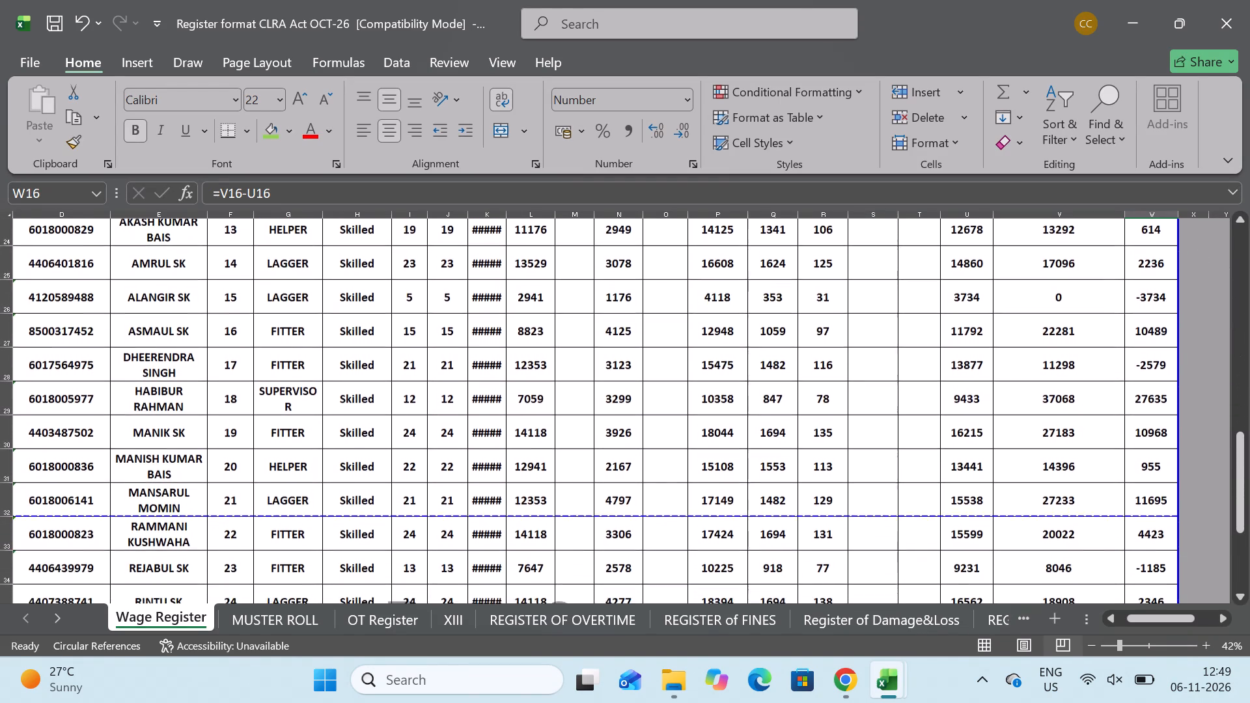
scroll(1148, 381, down, 2)
scroll(1148, 381, up, 1)
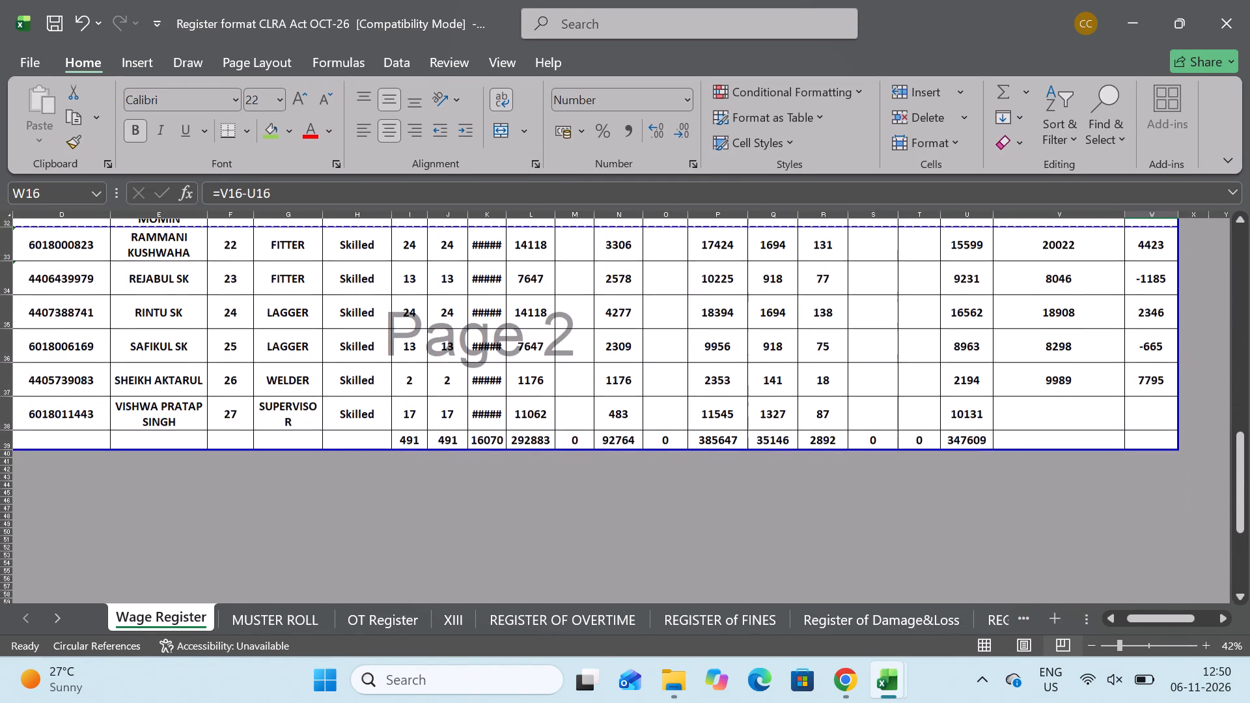
scroll(1148, 381, up, 1)
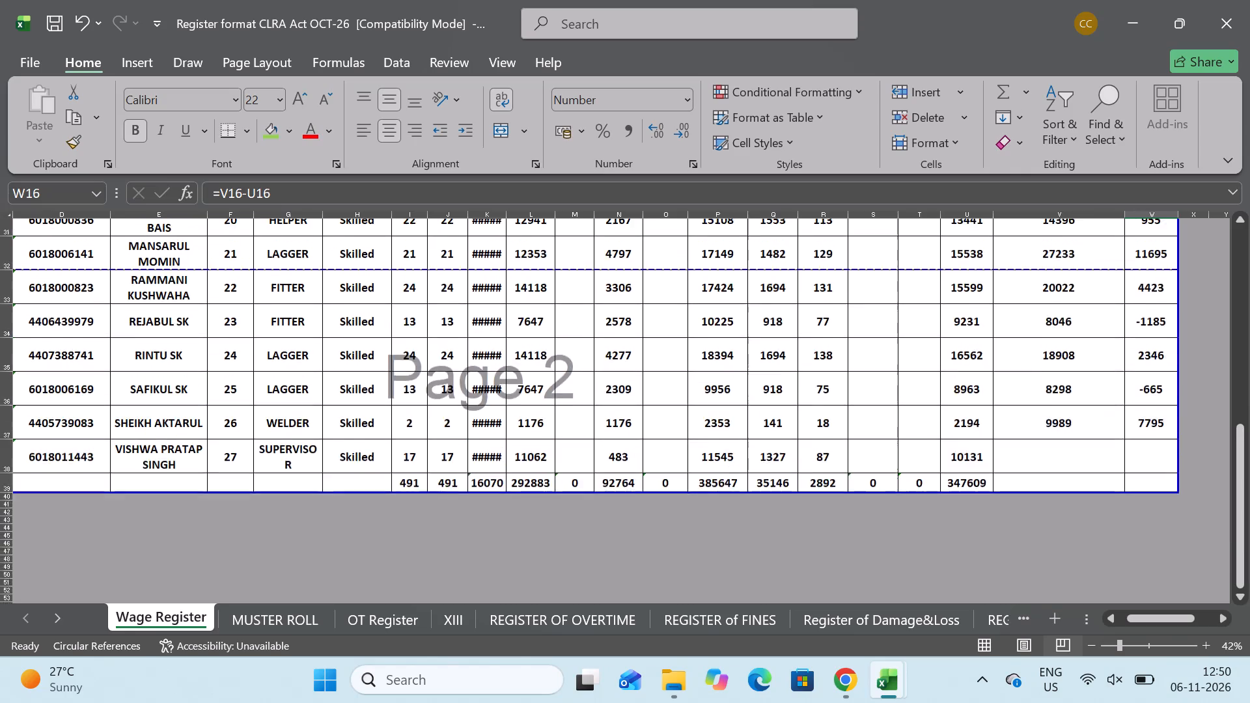
scroll(1148, 381, up, 7)
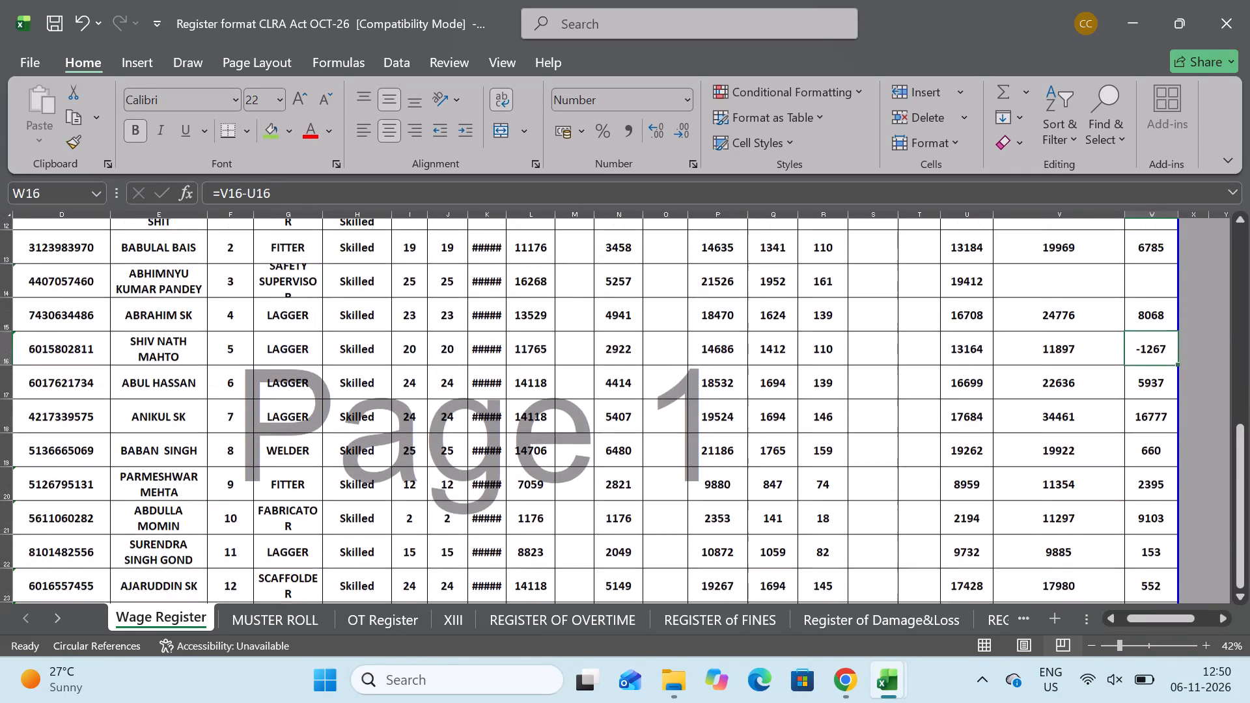
scroll(1148, 381, up, 2)
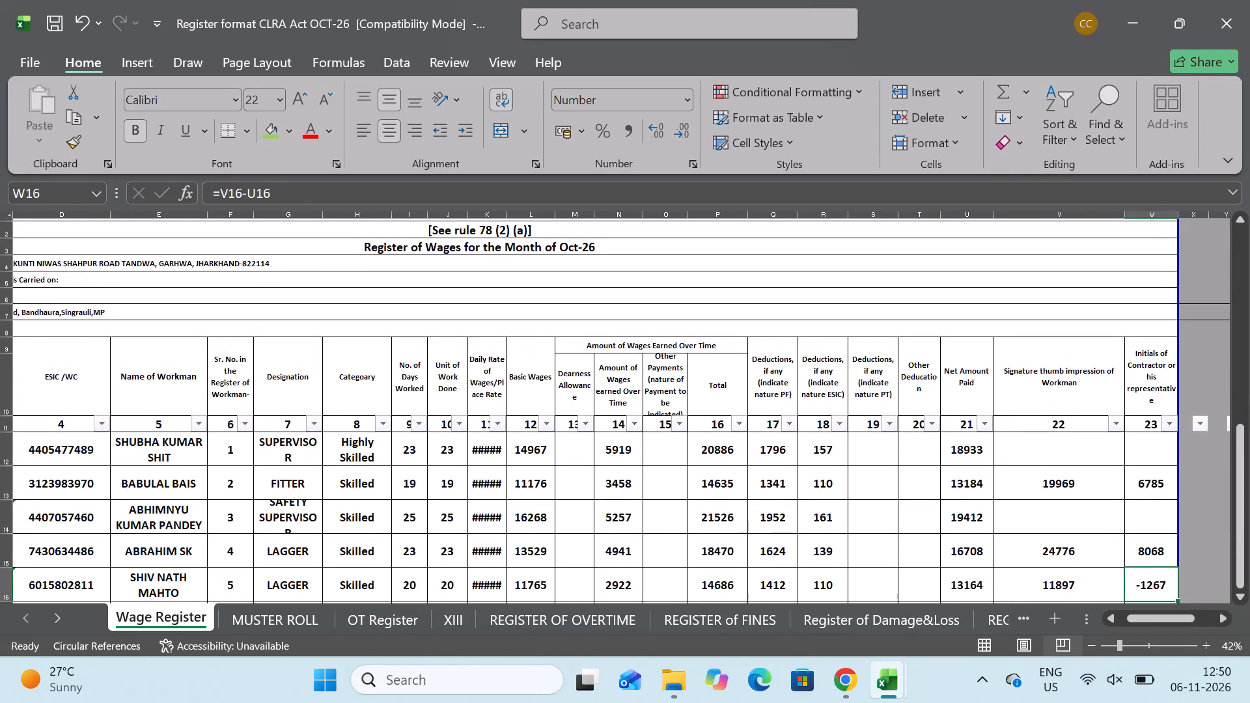
scroll(1148, 381, up, 1)
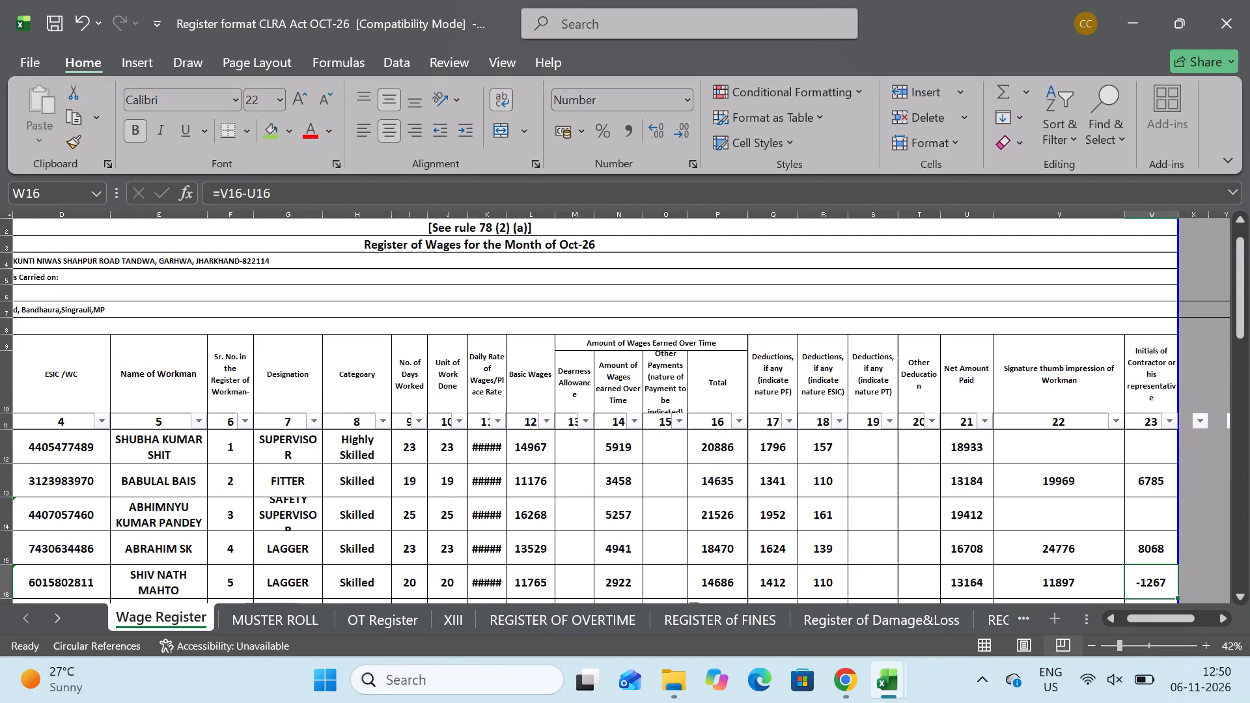
scroll(1154, 382, down, 1)
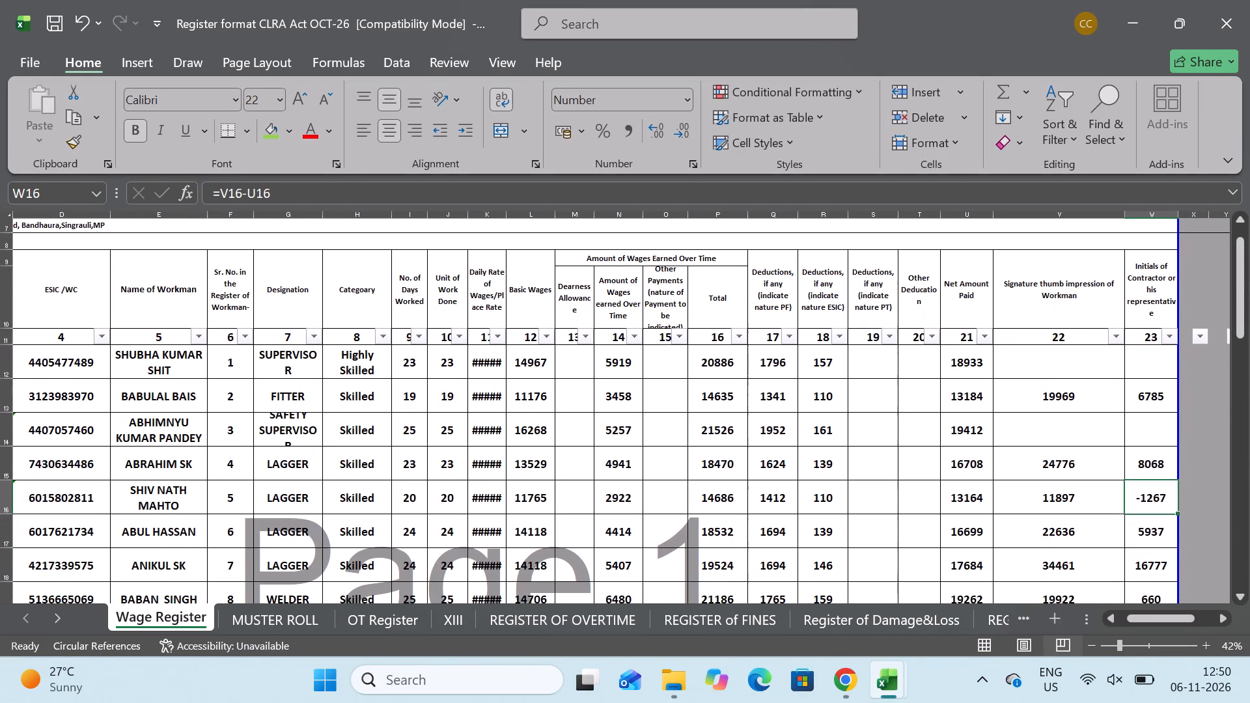
scroll(1154, 382, down, 1)
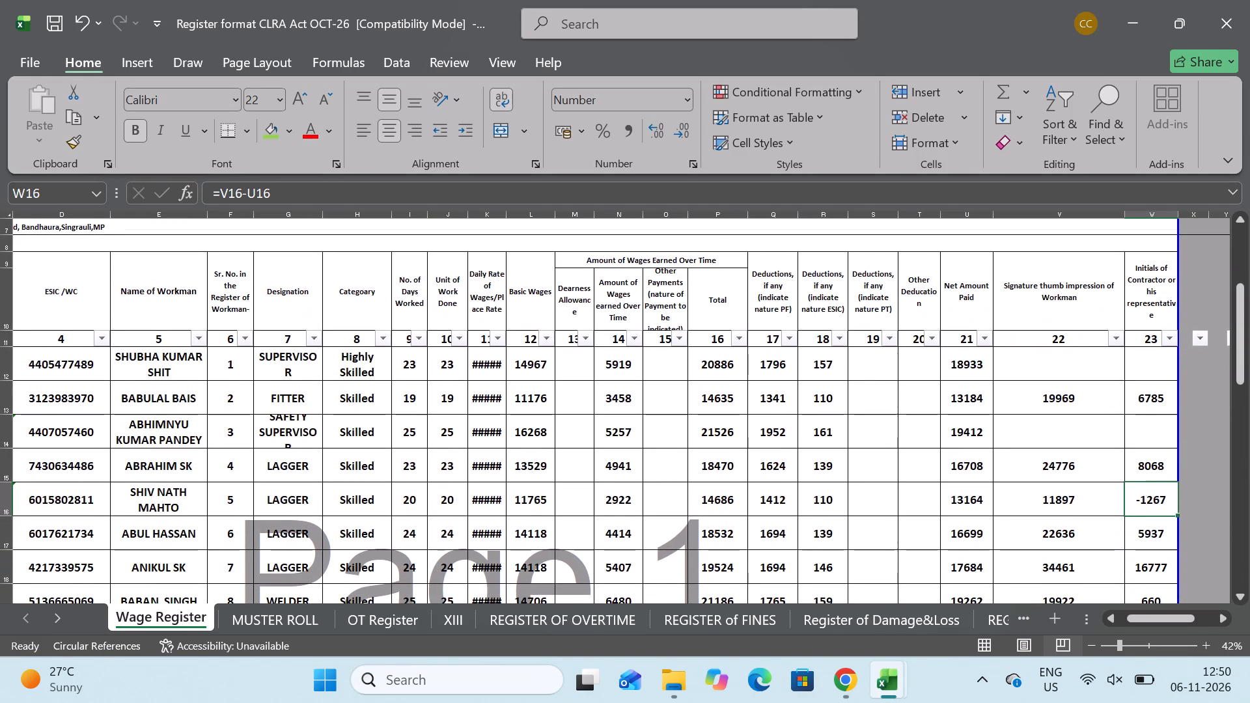
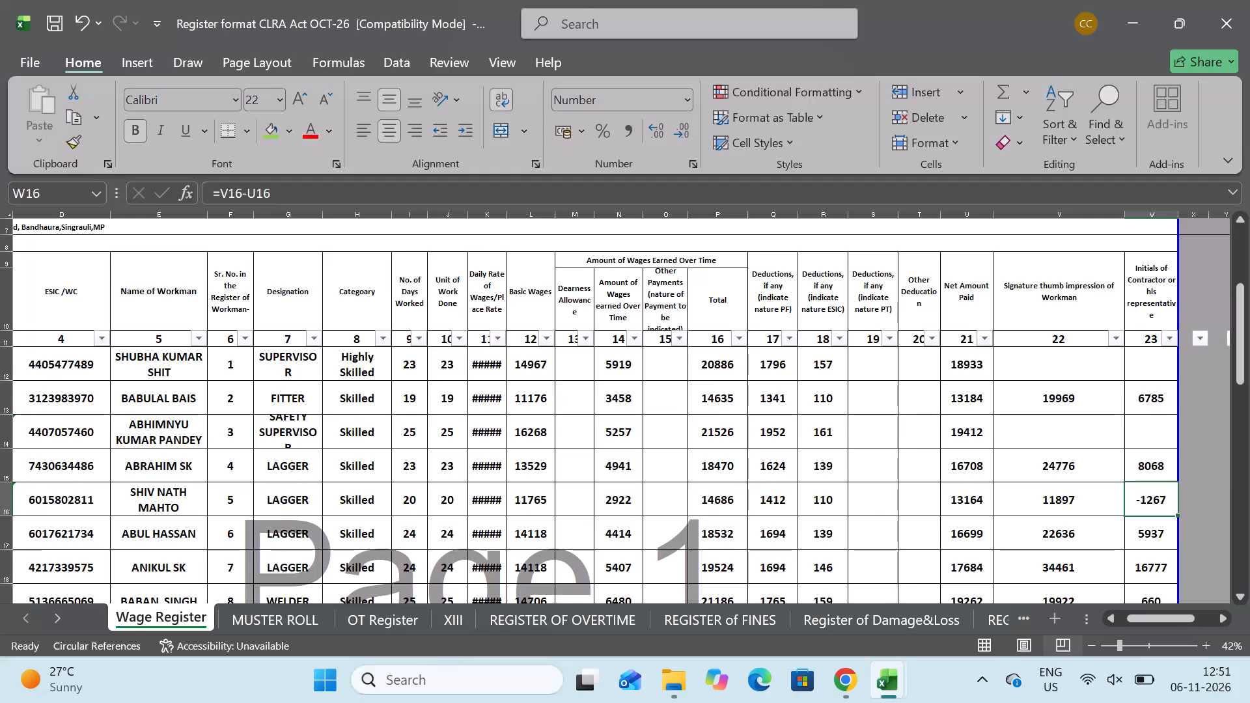
Look over the Wage Register once more, from the header through the first workmen's rows, including the identification and net amount columns.
scroll(979, 456, down, 1)
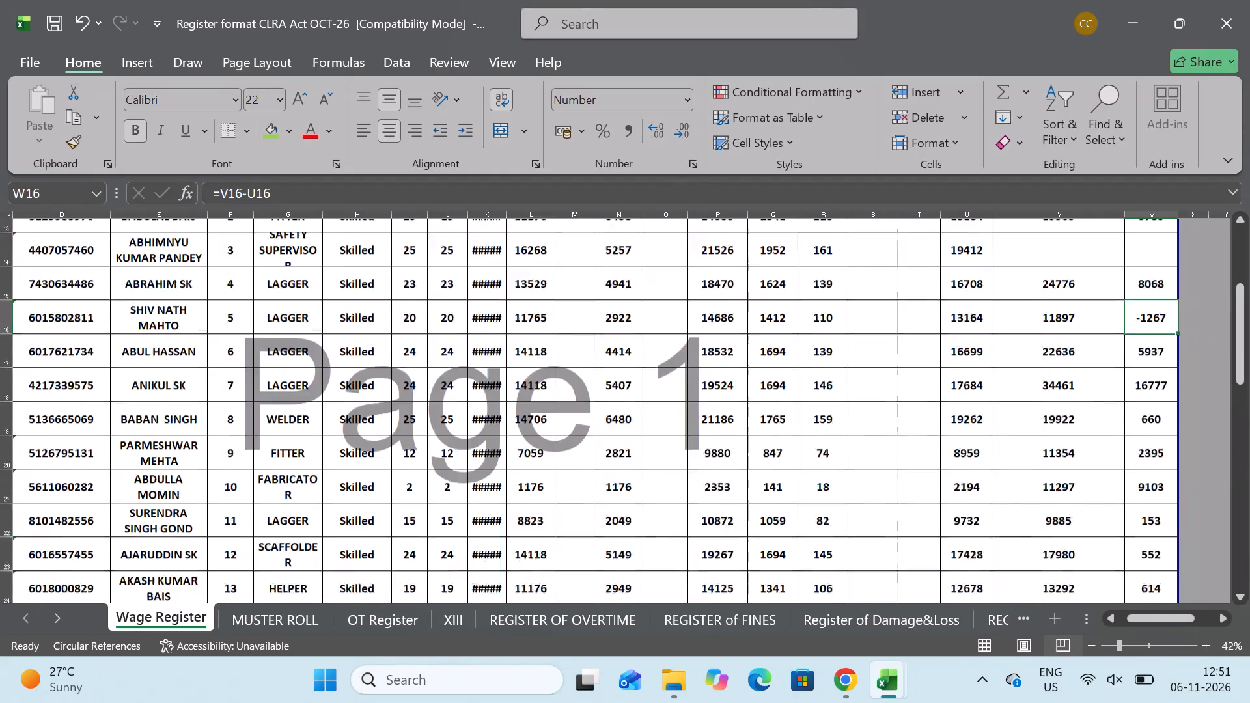
scroll(979, 456, down, 3)
scroll(979, 456, up, 2)
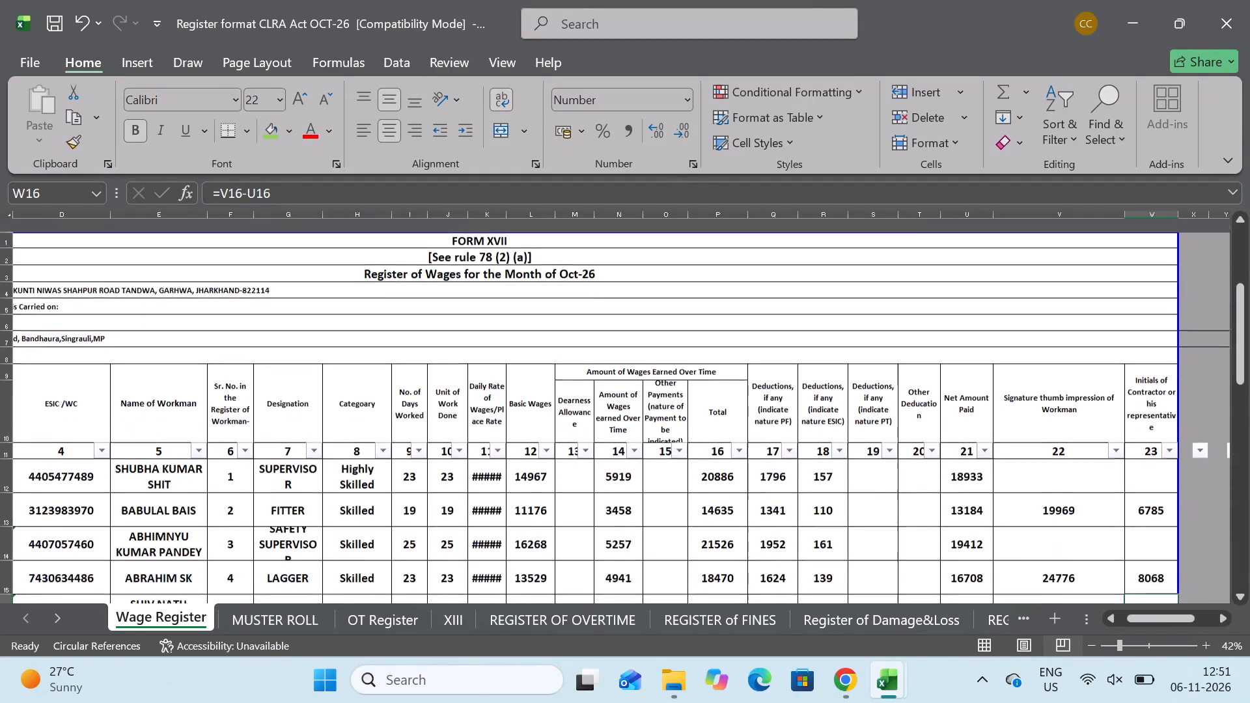
scroll(979, 456, right, 2)
scroll(979, 456, down, 1)
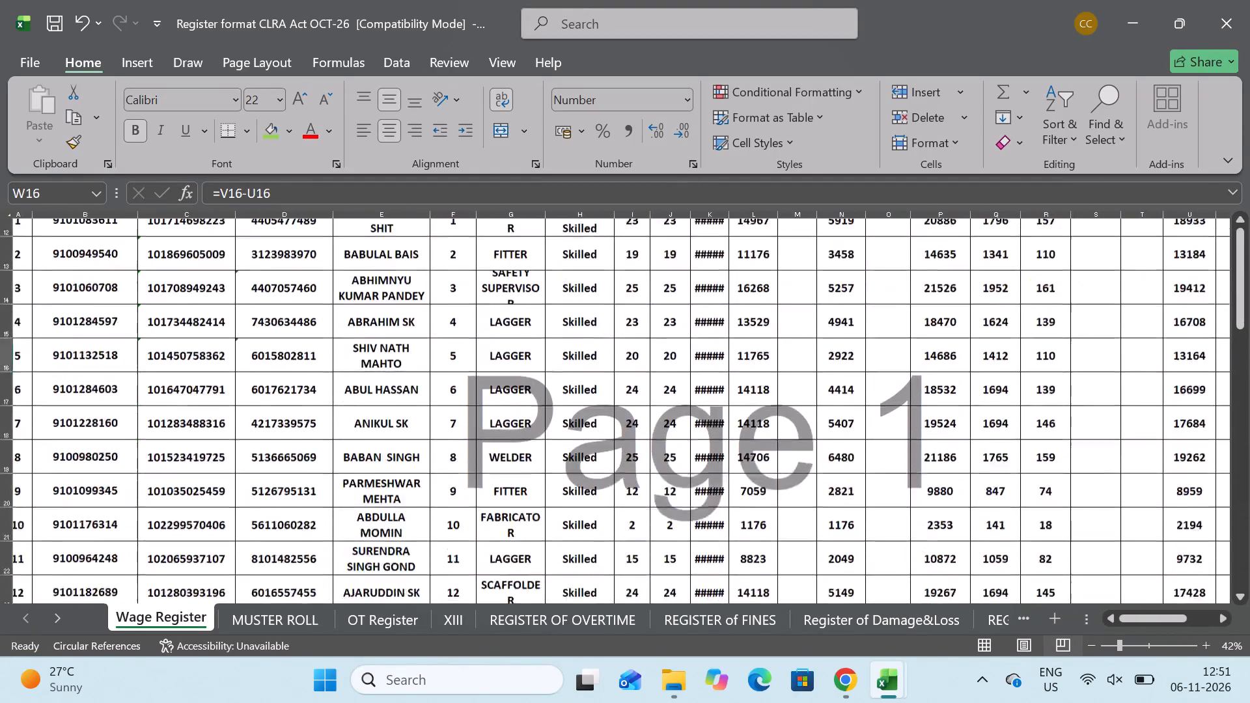
scroll(979, 456, down, 1)
scroll(979, 456, up, 3)
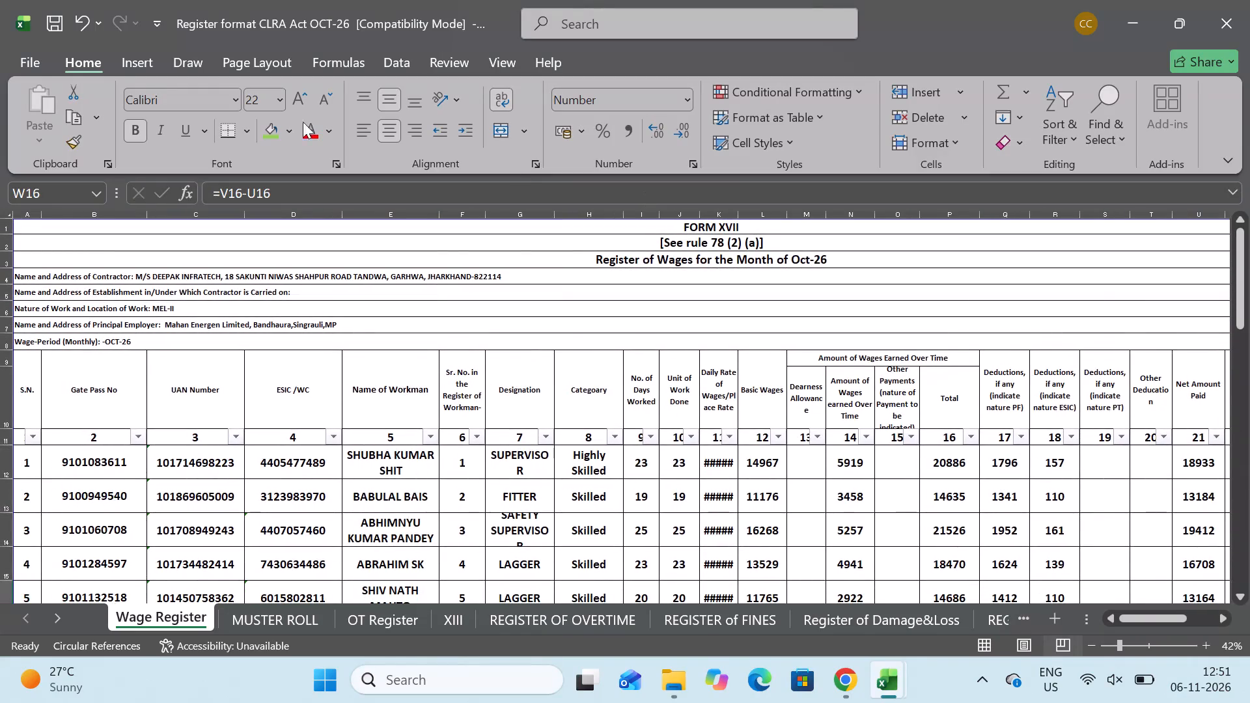
Save the October 2026 CLRA register workbook and close it.
click(61, 23)
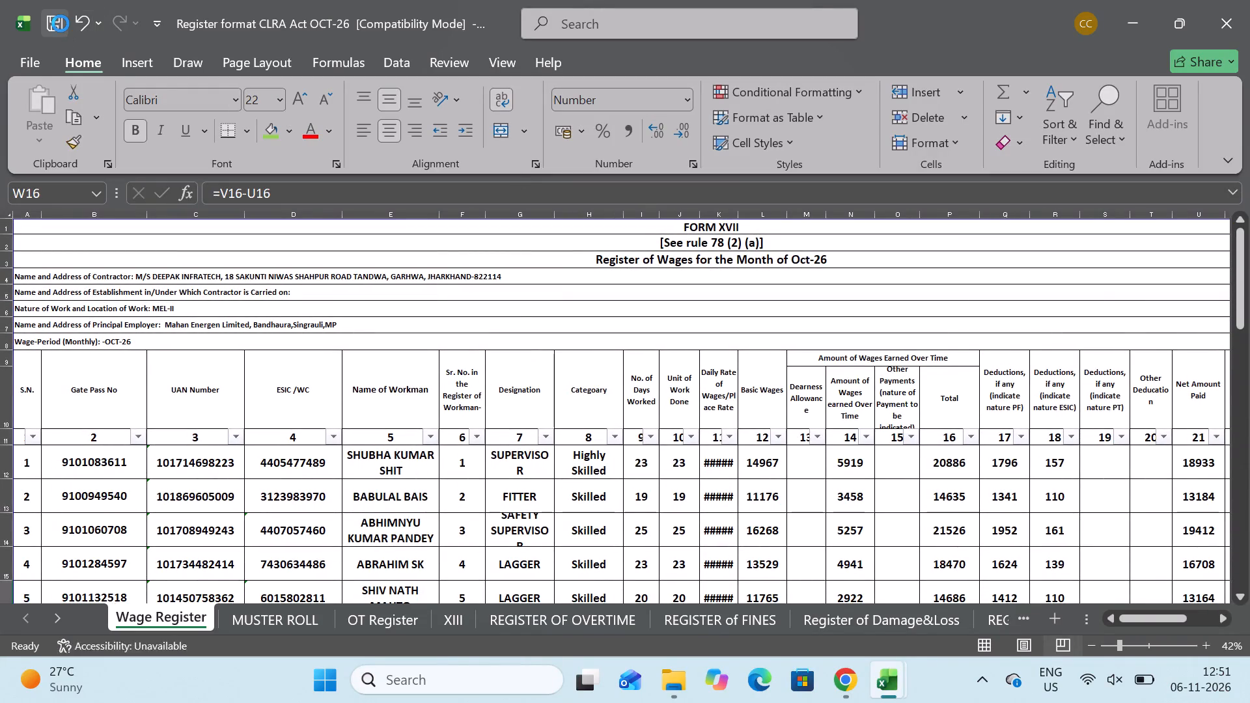
click(1221, 25)
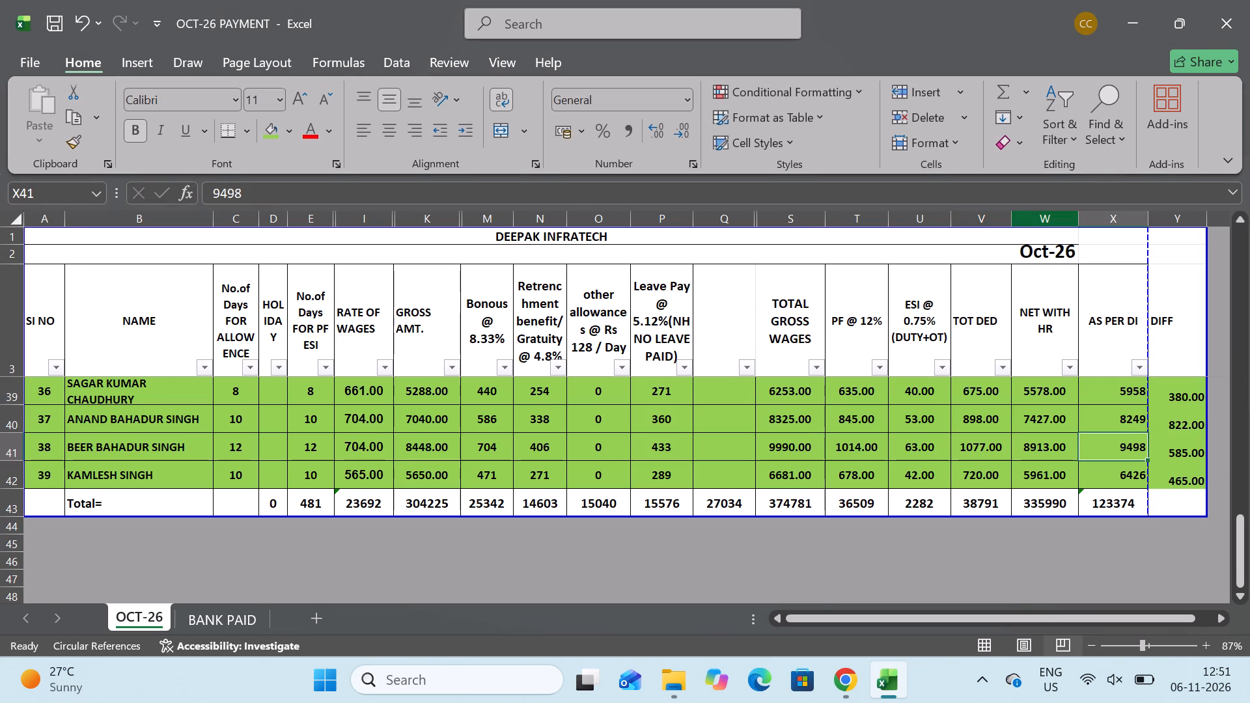
Look back through the employee rows on the OCT-26 sheet and close the OCT-26 PAYMENT workbook.
scroll(1045, 281, up, 2)
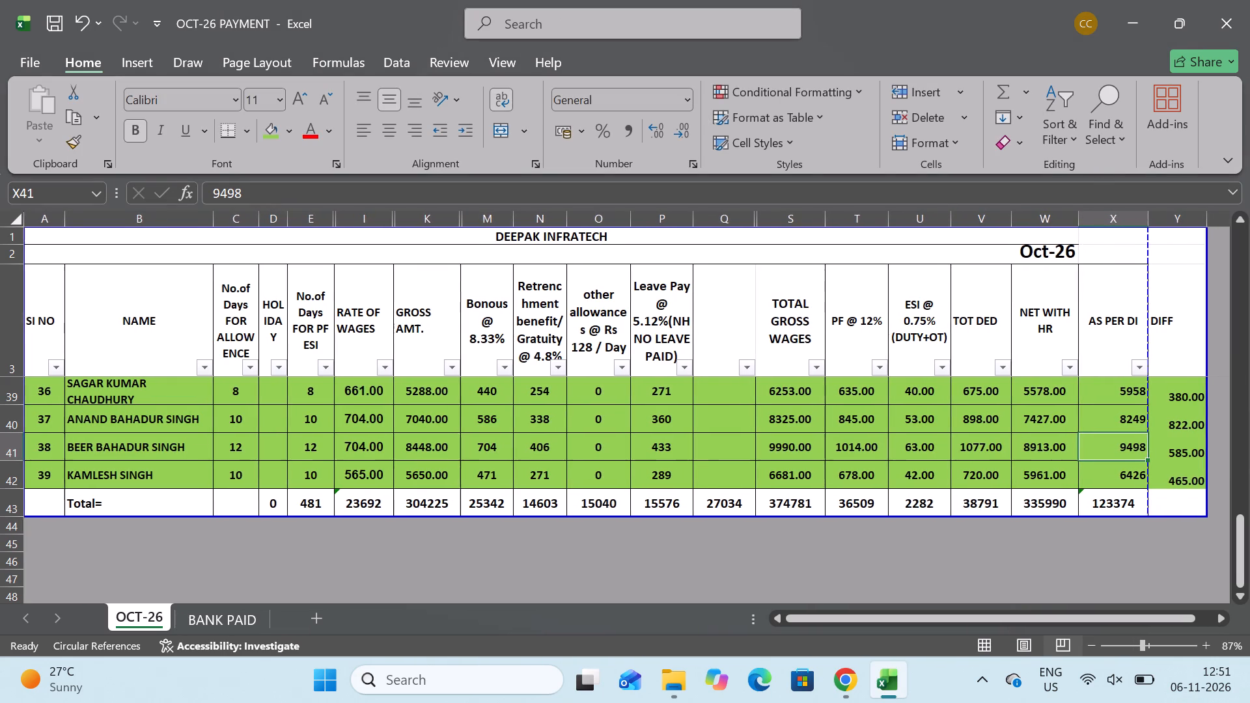
scroll(1045, 281, up, 2)
scroll(948, 385, up, 2)
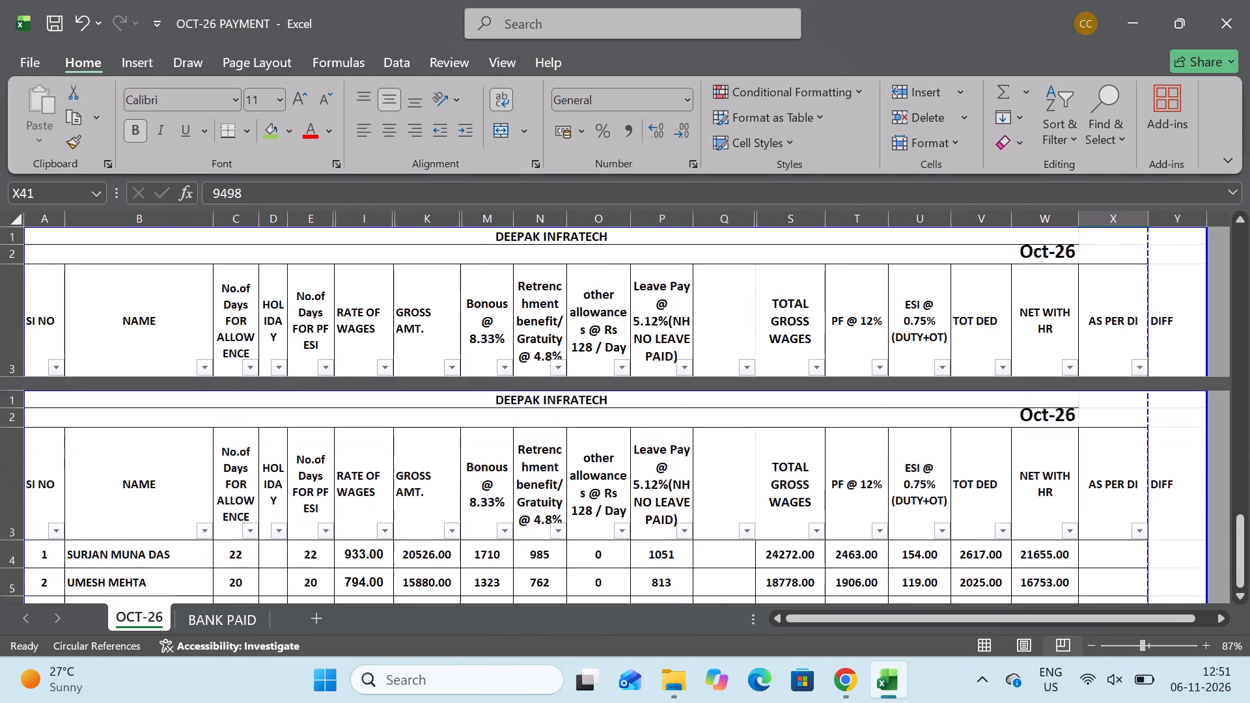
scroll(948, 385, down, 2)
click(1232, 27)
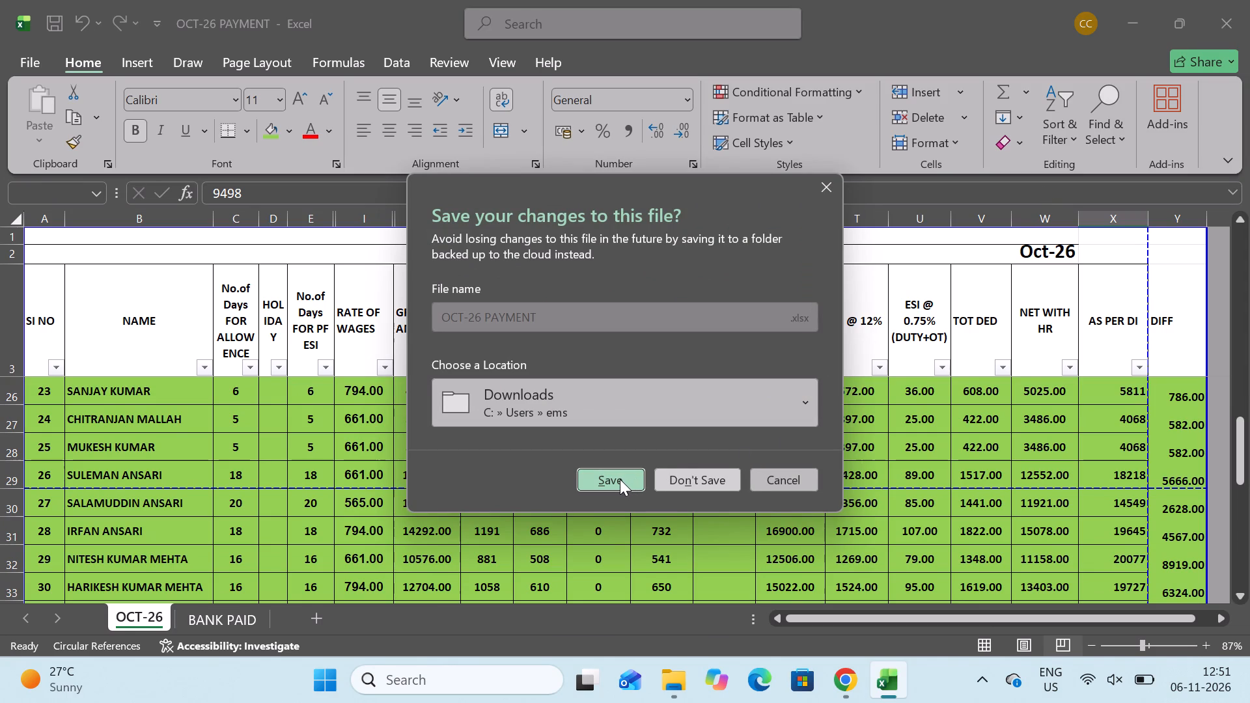
Cancel closing the OCT-26 PAYMENT workbook and save its changes while keeping it open.
click(760, 480)
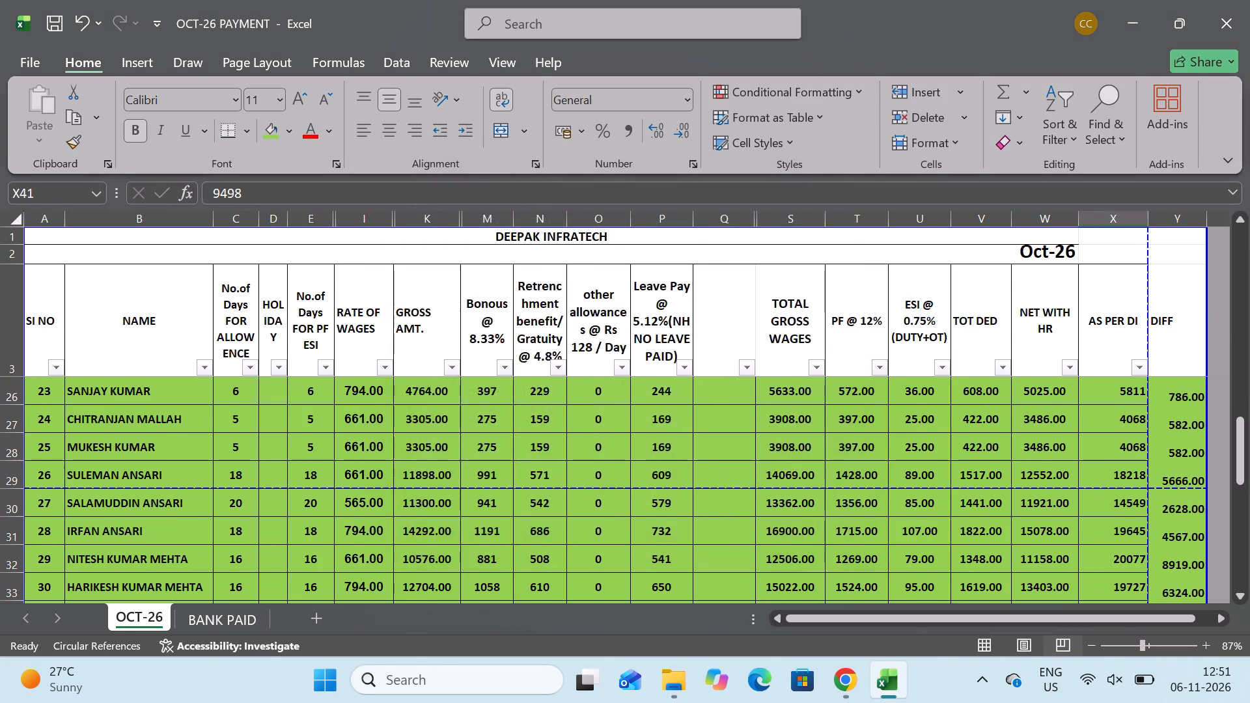
scroll(760, 480, up, 1)
scroll(760, 480, down, 1)
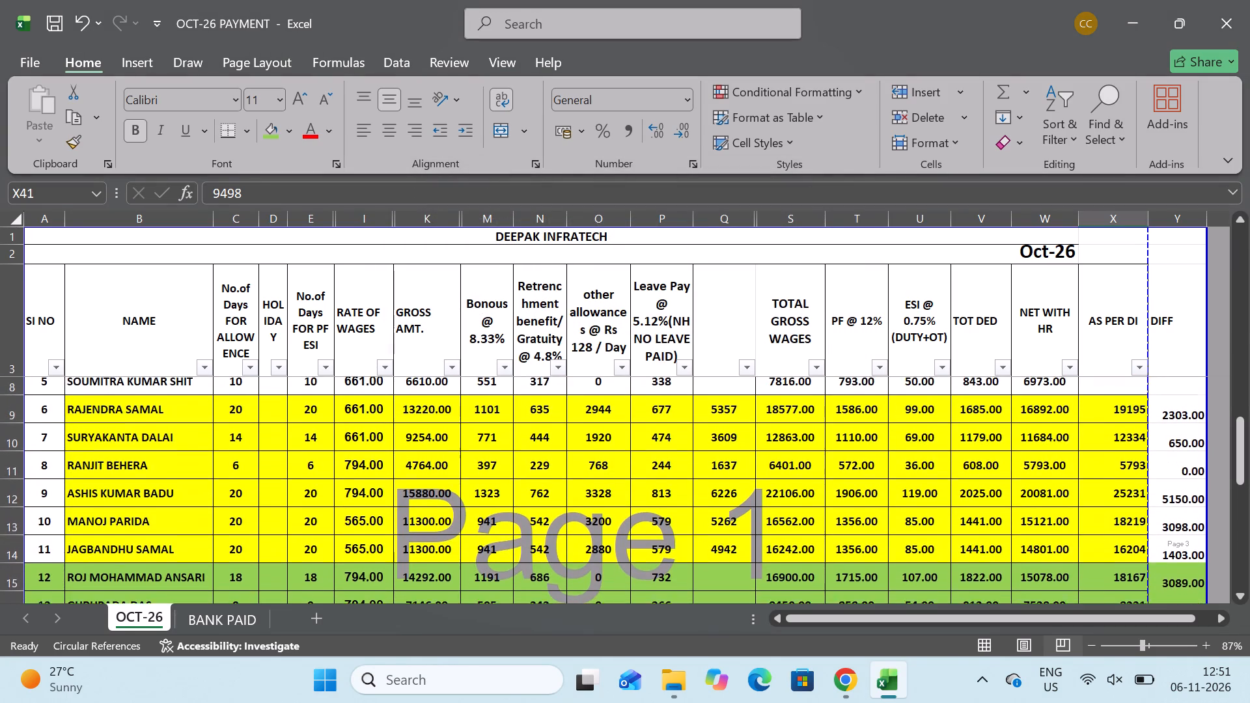
scroll(760, 480, down, 1)
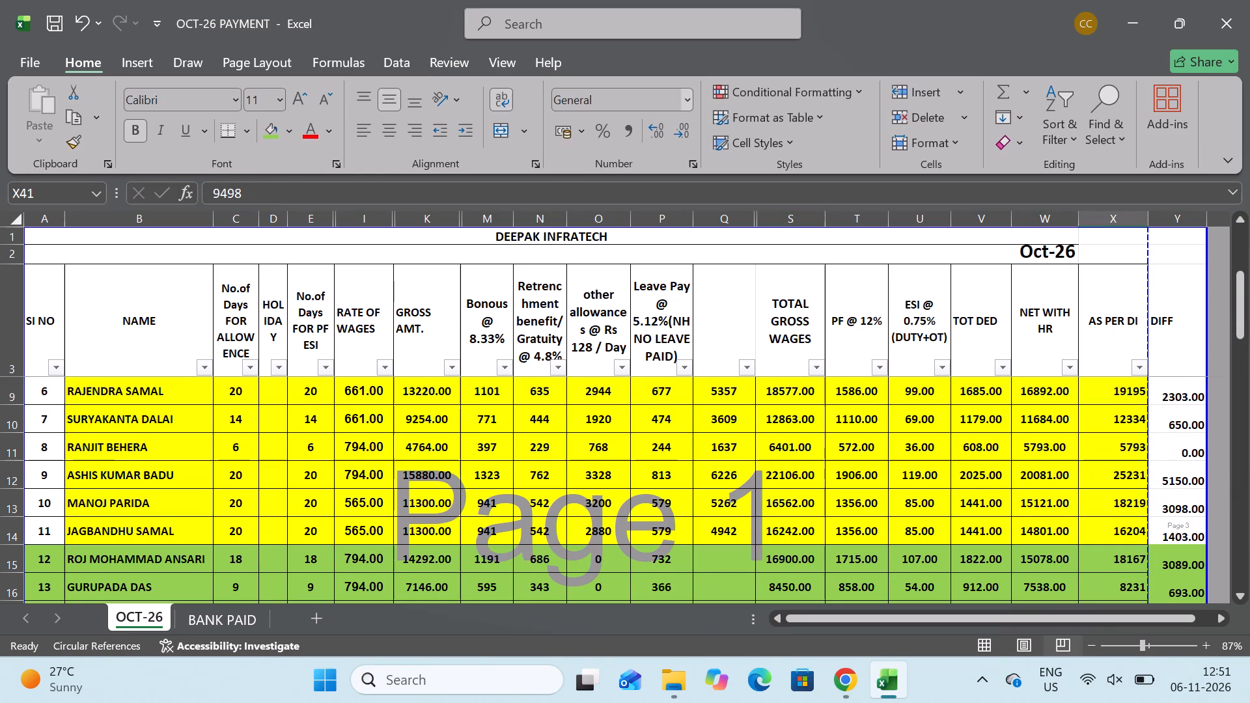
click(57, 31)
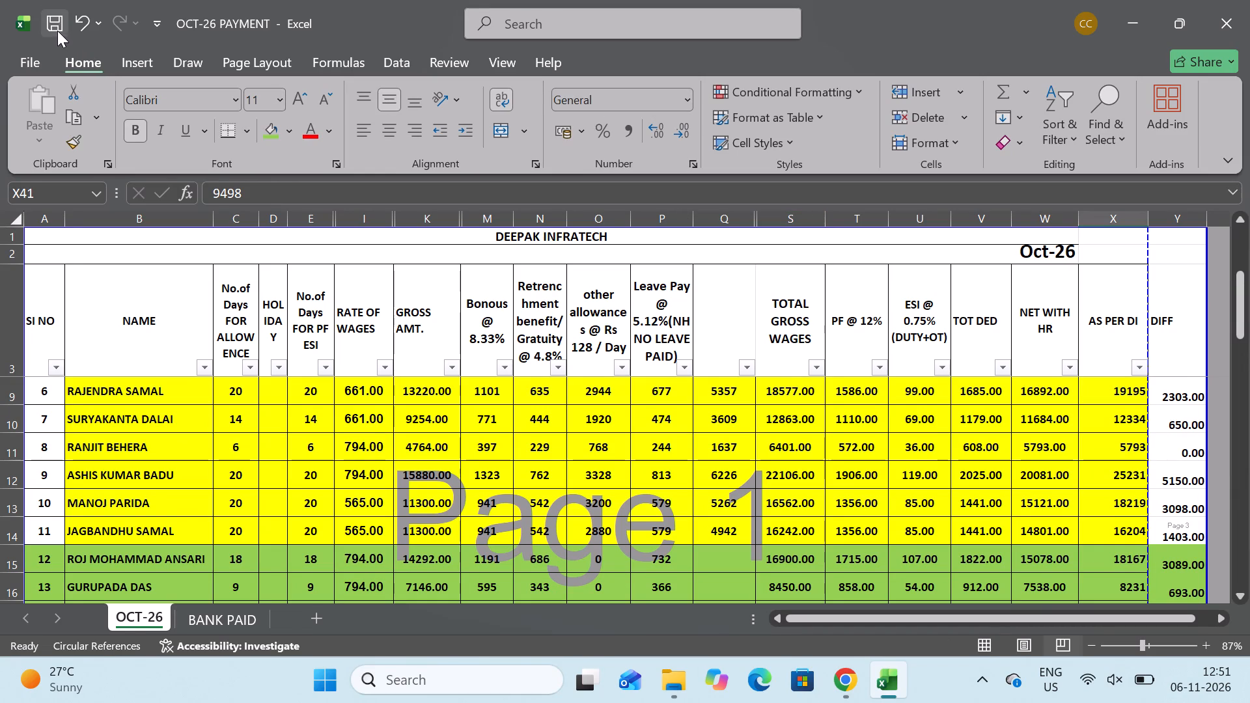